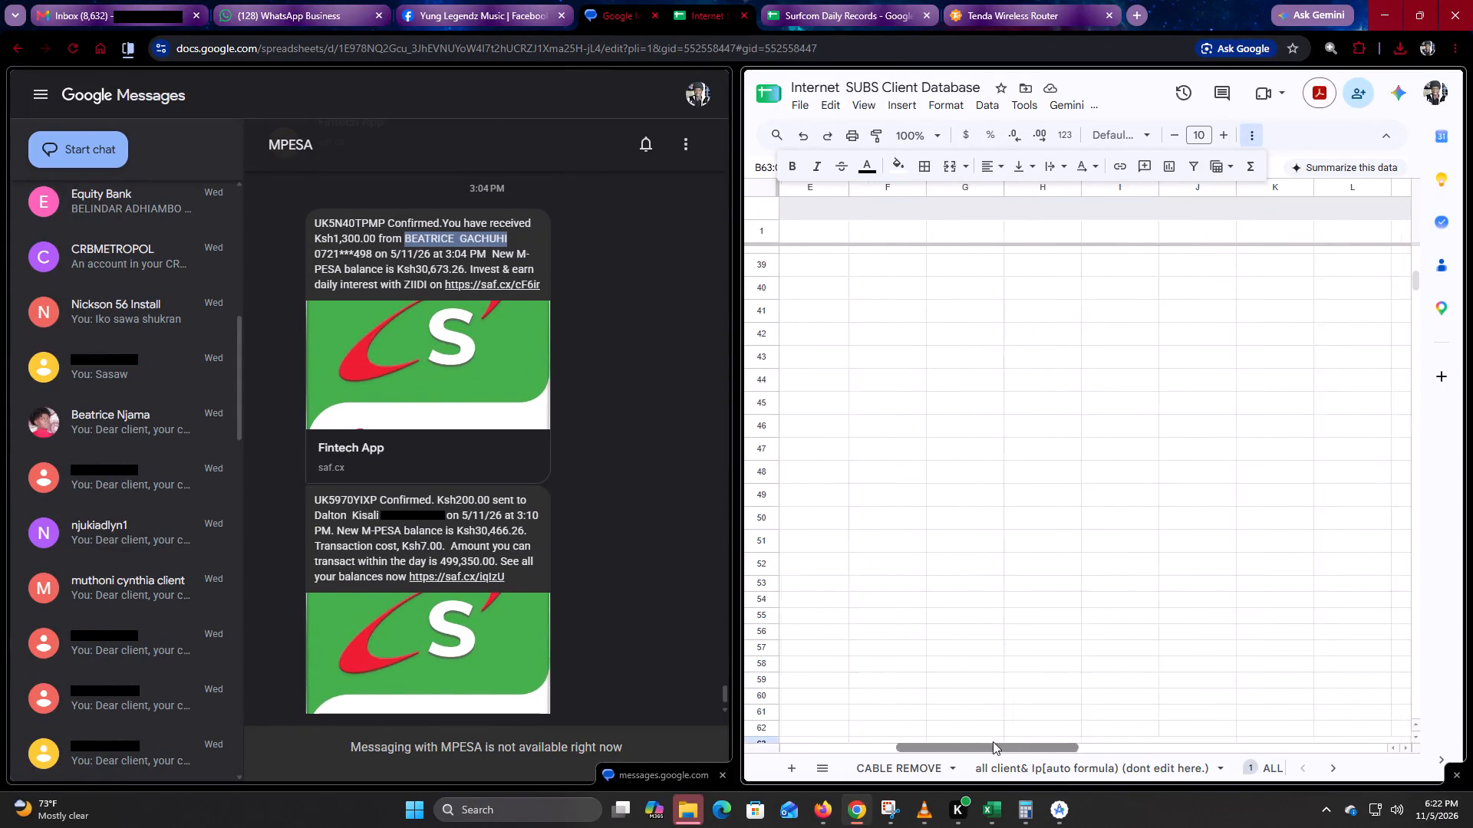
Compare the client payment rows and expense entries in the November expenses table with the latest MPESA transaction messages.
{"action": "left_click_drag", "start_coordinate": [993, 741], "coordinate": [927, 741]}
{"action": "scroll", "coordinate": [1017, 636], "scroll_direction": "up", "scroll_amount": 2}
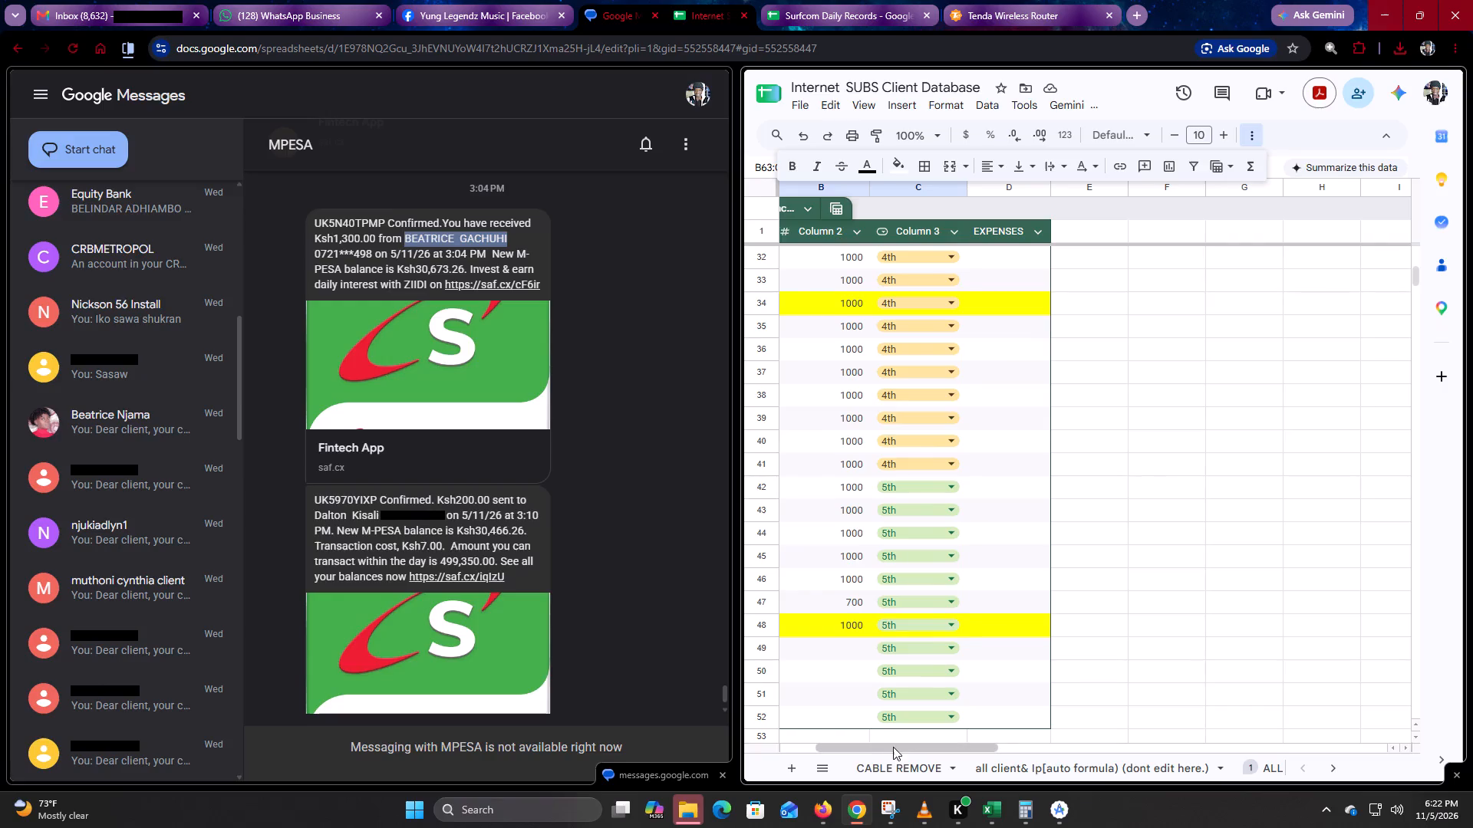
{"action": "left_click_drag", "start_coordinate": [893, 747], "coordinate": [812, 731]}
{"action": "scroll", "coordinate": [941, 532], "scroll_direction": "down", "scroll_amount": 2}
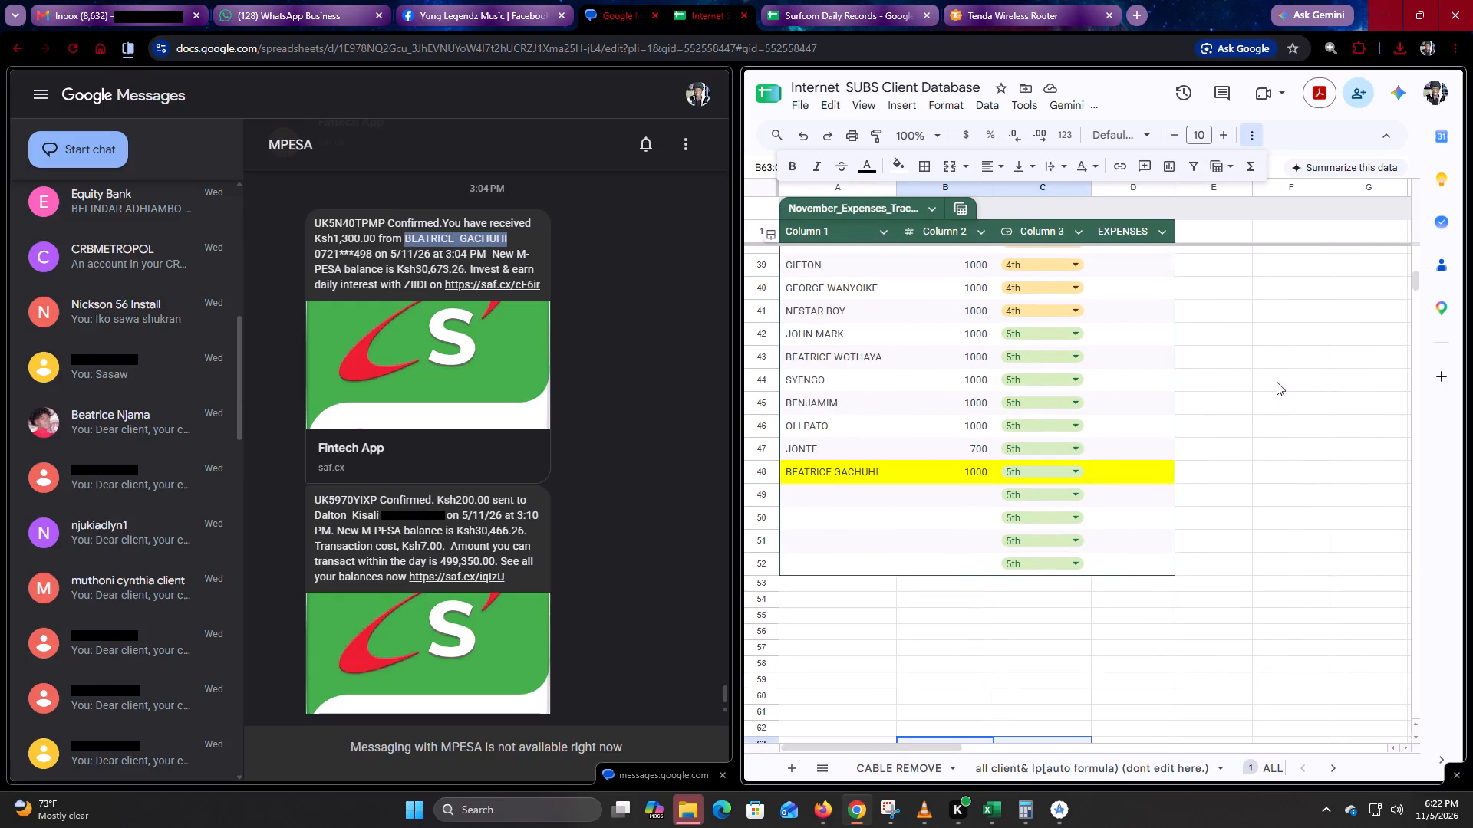
{"action": "scroll", "coordinate": [572, 464], "scroll_direction": "down", "scroll_amount": 3}
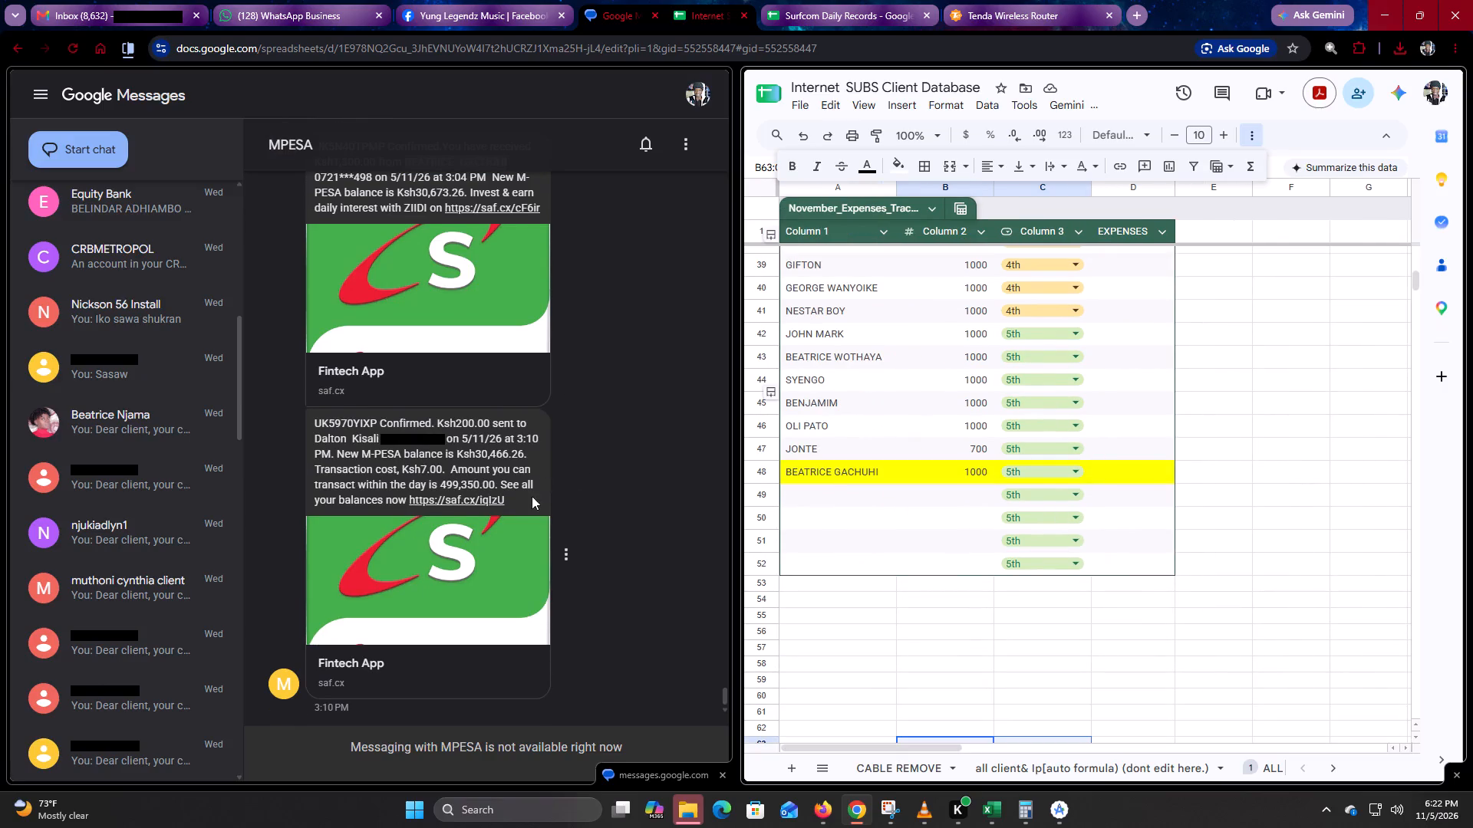
{"action": "scroll", "coordinate": [1219, 535], "scroll_direction": "up", "scroll_amount": 14}
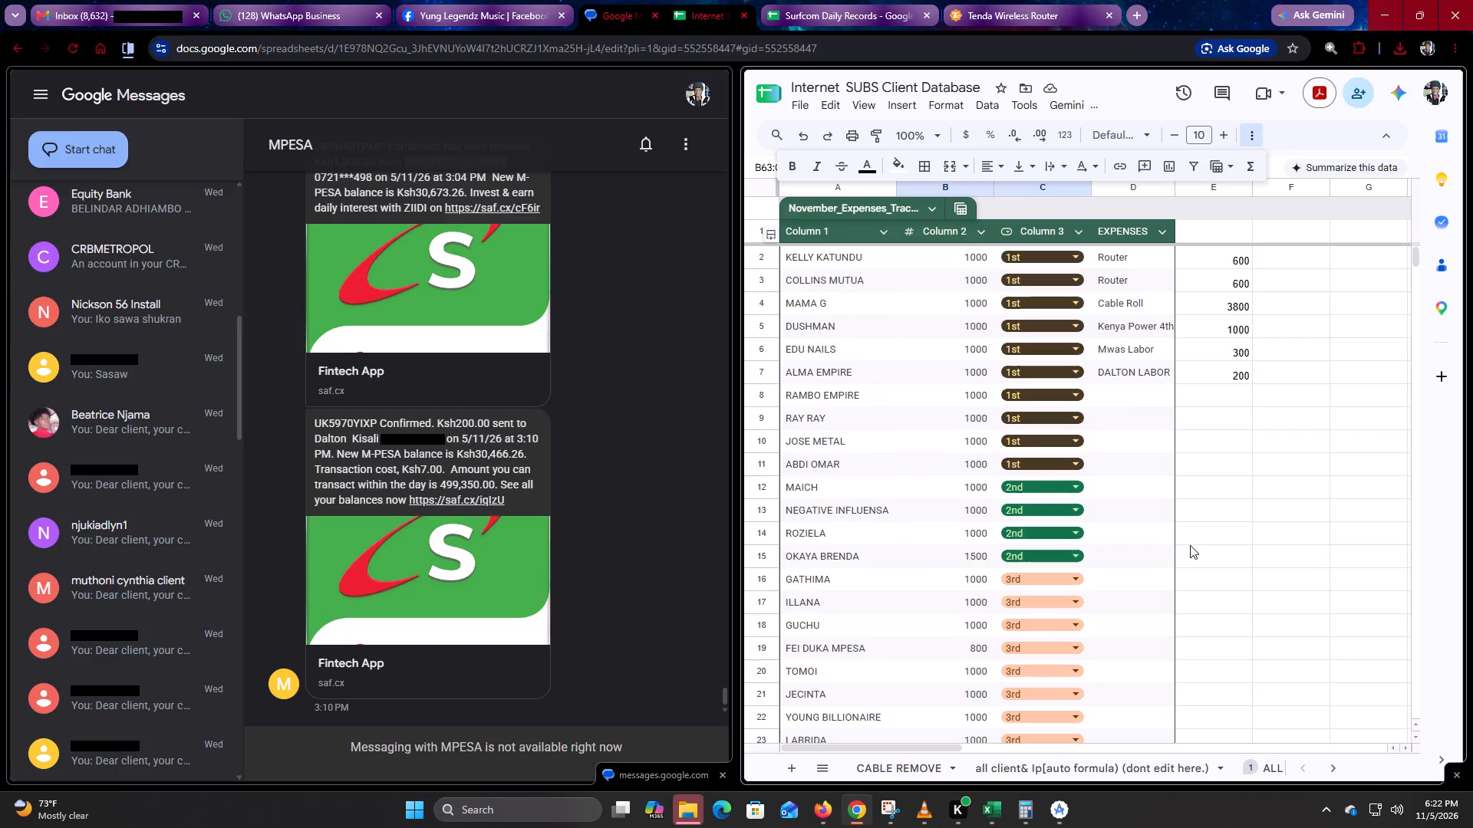
{"action": "scroll", "coordinate": [1190, 545], "scroll_direction": "up", "scroll_amount": 3}
{"action": "left_click", "coordinate": [1206, 521]}
{"action": "left_click", "coordinate": [1399, 578]}
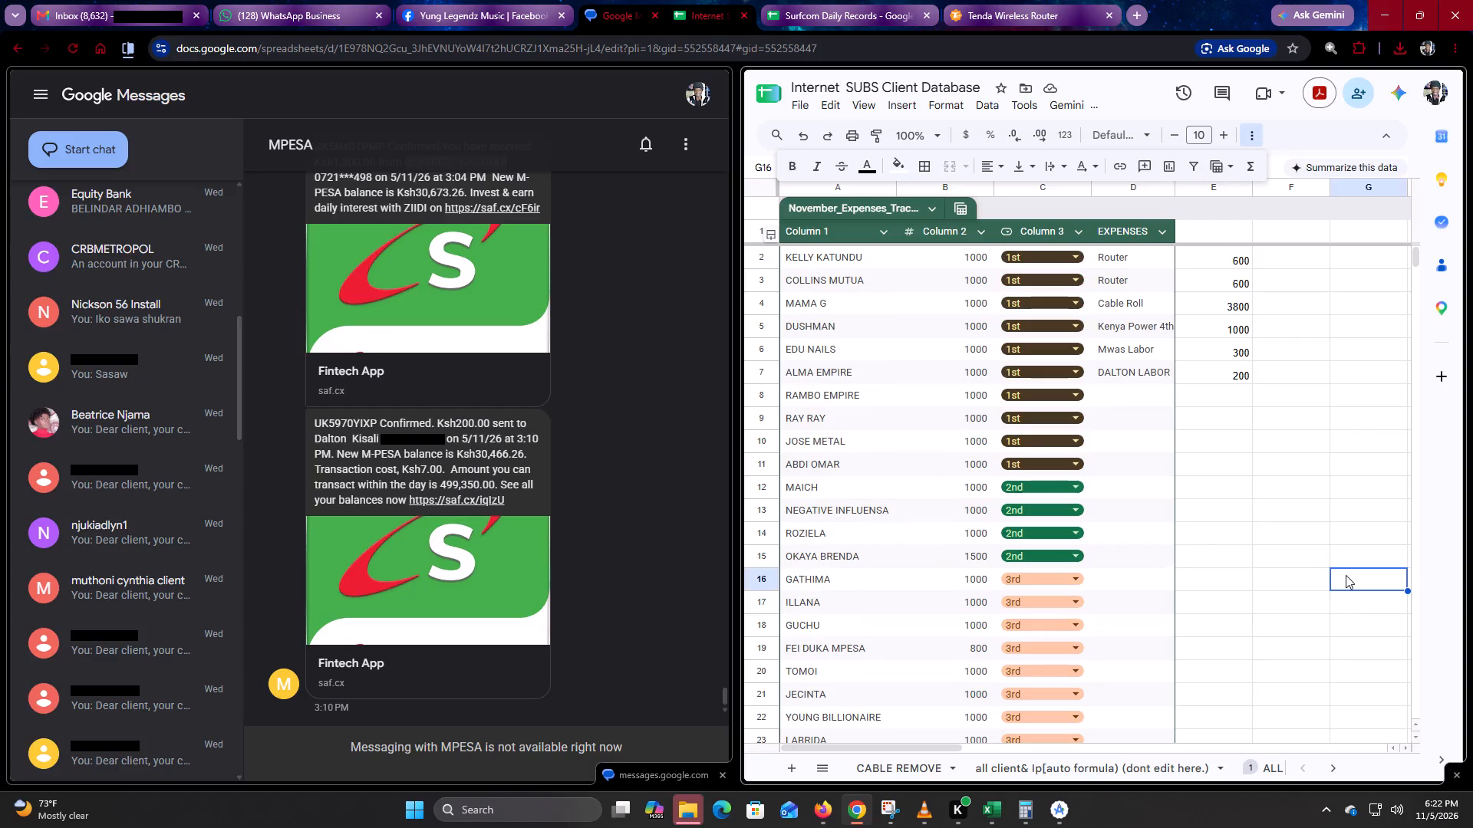
{"action": "left_click_drag", "start_coordinate": [926, 750], "coordinate": [1015, 731]}
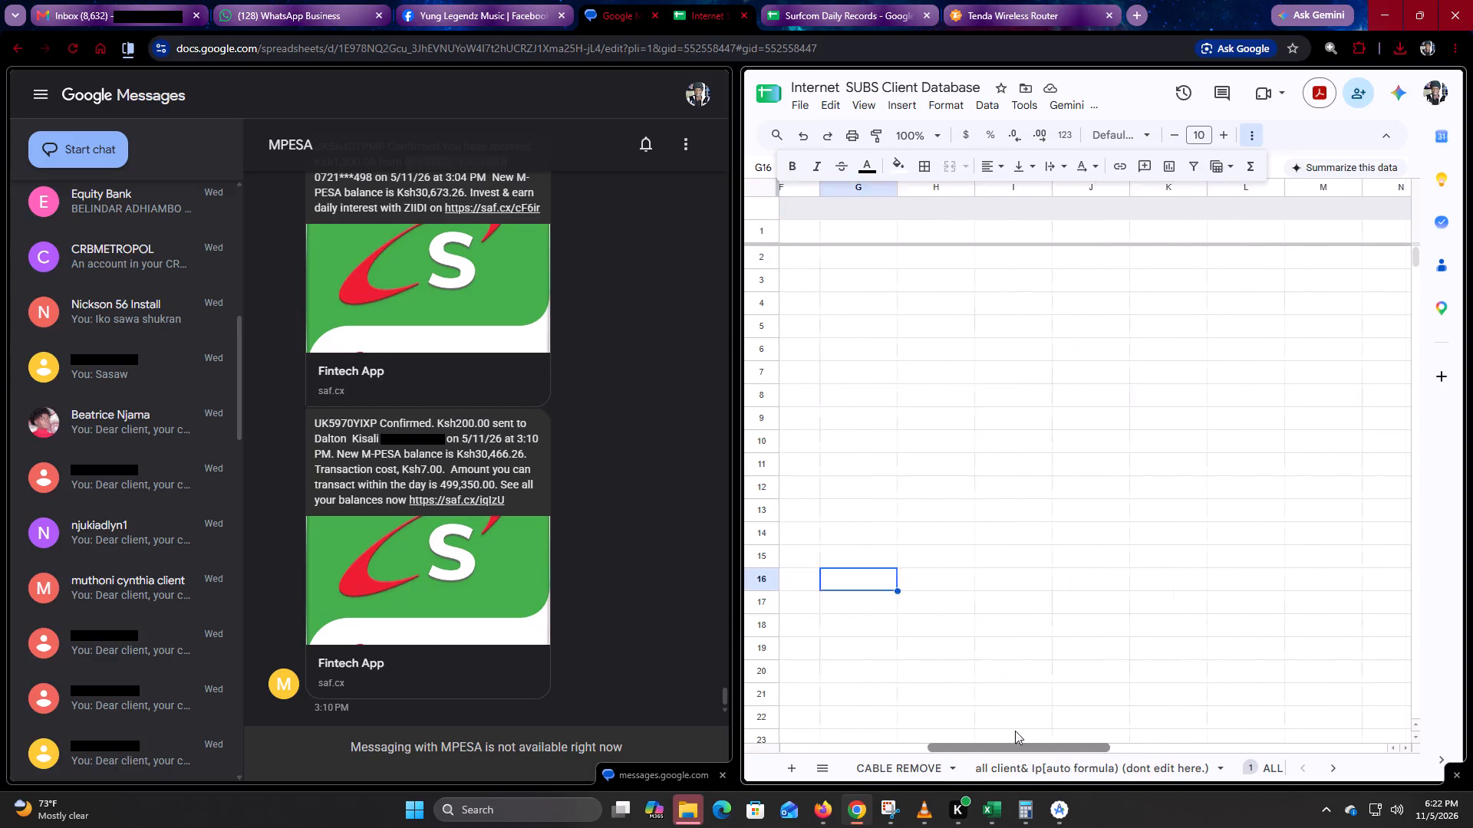
{"action": "left_click_drag", "start_coordinate": [1015, 731], "coordinate": [836, 705]}
{"action": "scroll", "coordinate": [1167, 512], "scroll_direction": "up", "scroll_amount": 7}
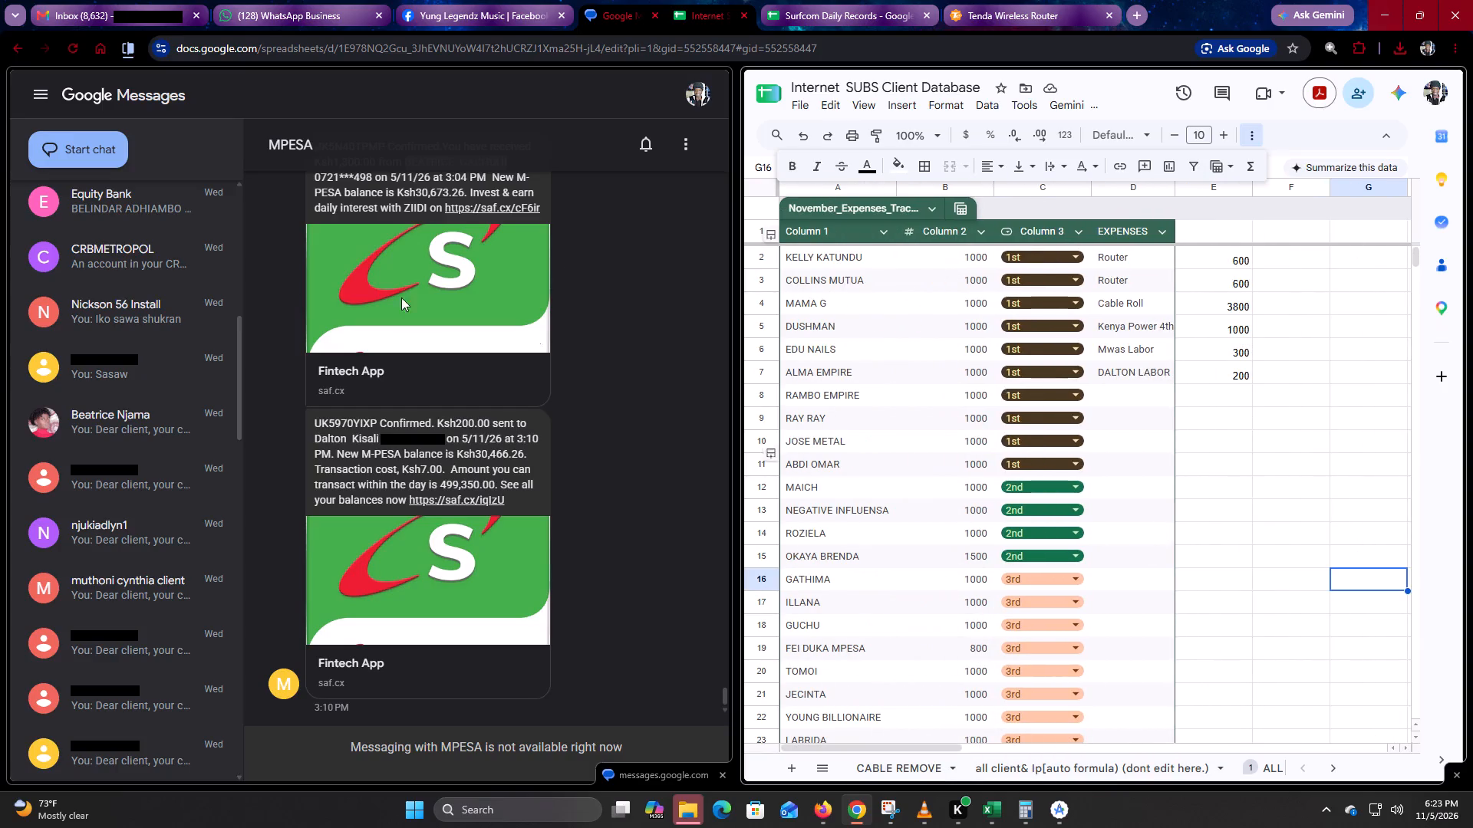
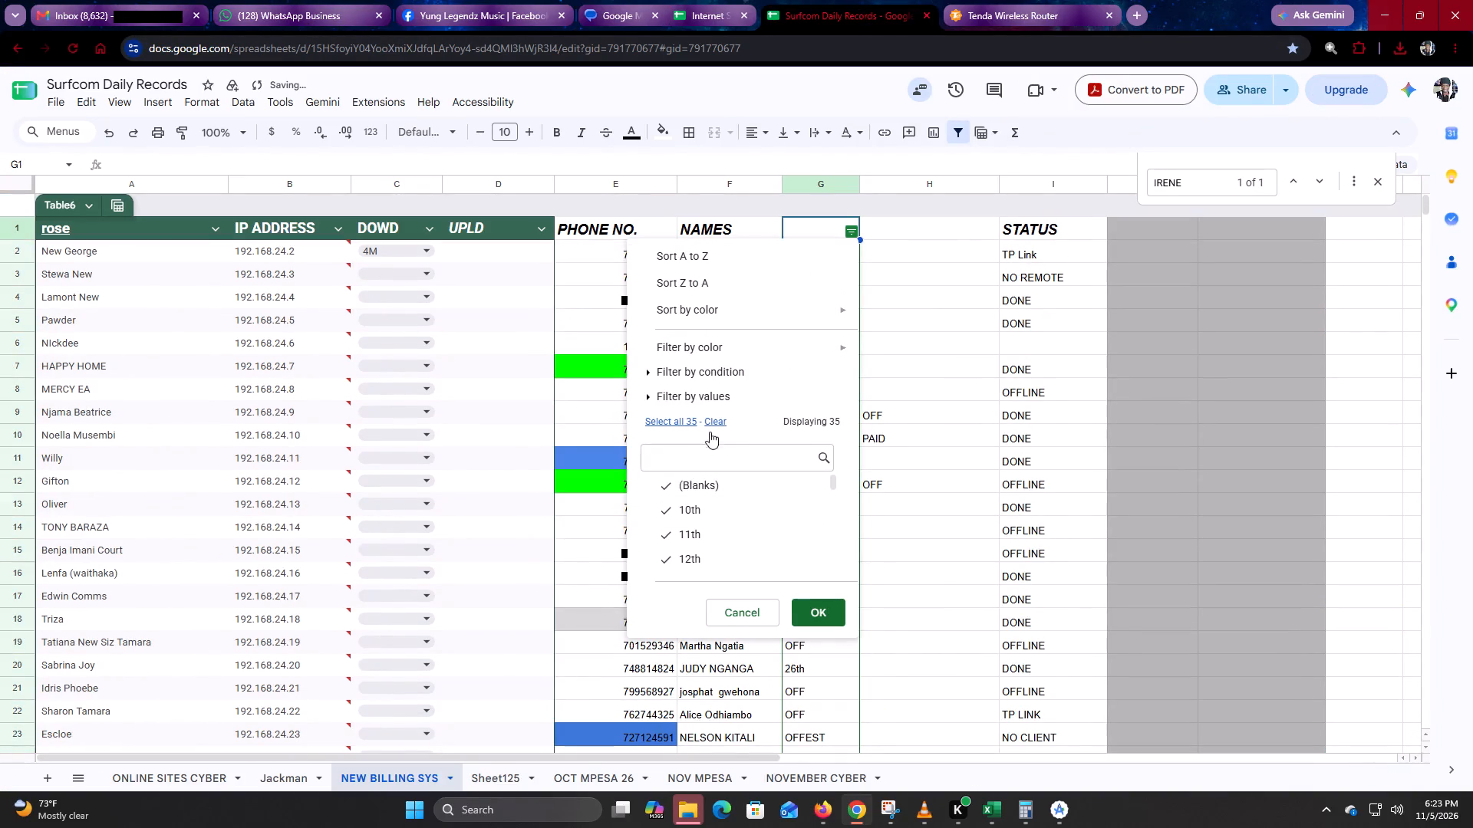
Filter the due-date column beside the client names in the NEW BILLING SYS sheet to show only the 4th.
{"action": "left_click", "coordinate": [714, 419]}
{"action": "left_click", "coordinate": [737, 457]}
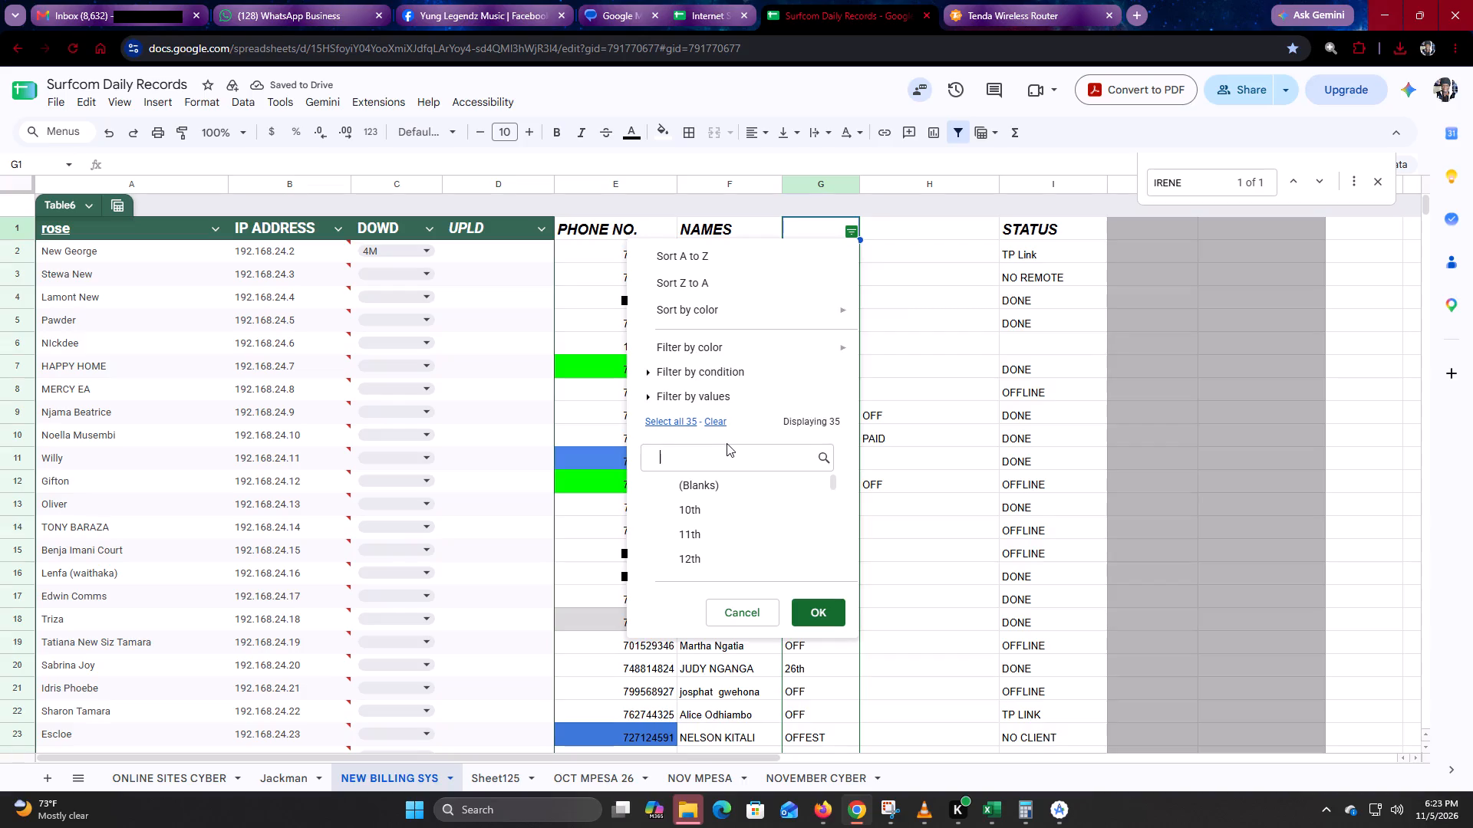
{"action": "key", "text": "4"}
{"action": "left_click", "coordinate": [688, 507]}
{"action": "left_click", "coordinate": [697, 486]}
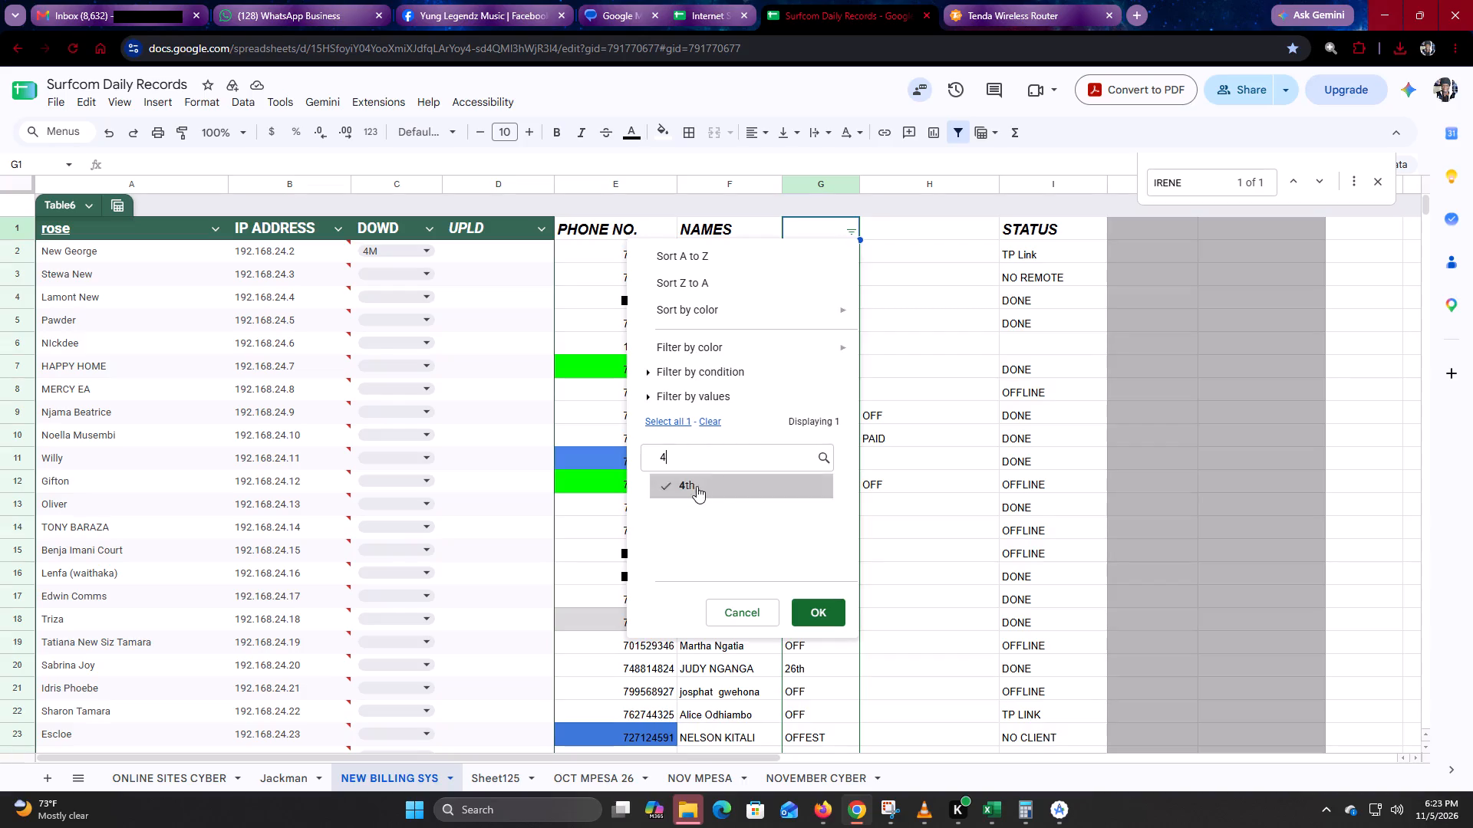
{"action": "left_click", "coordinate": [832, 617]}
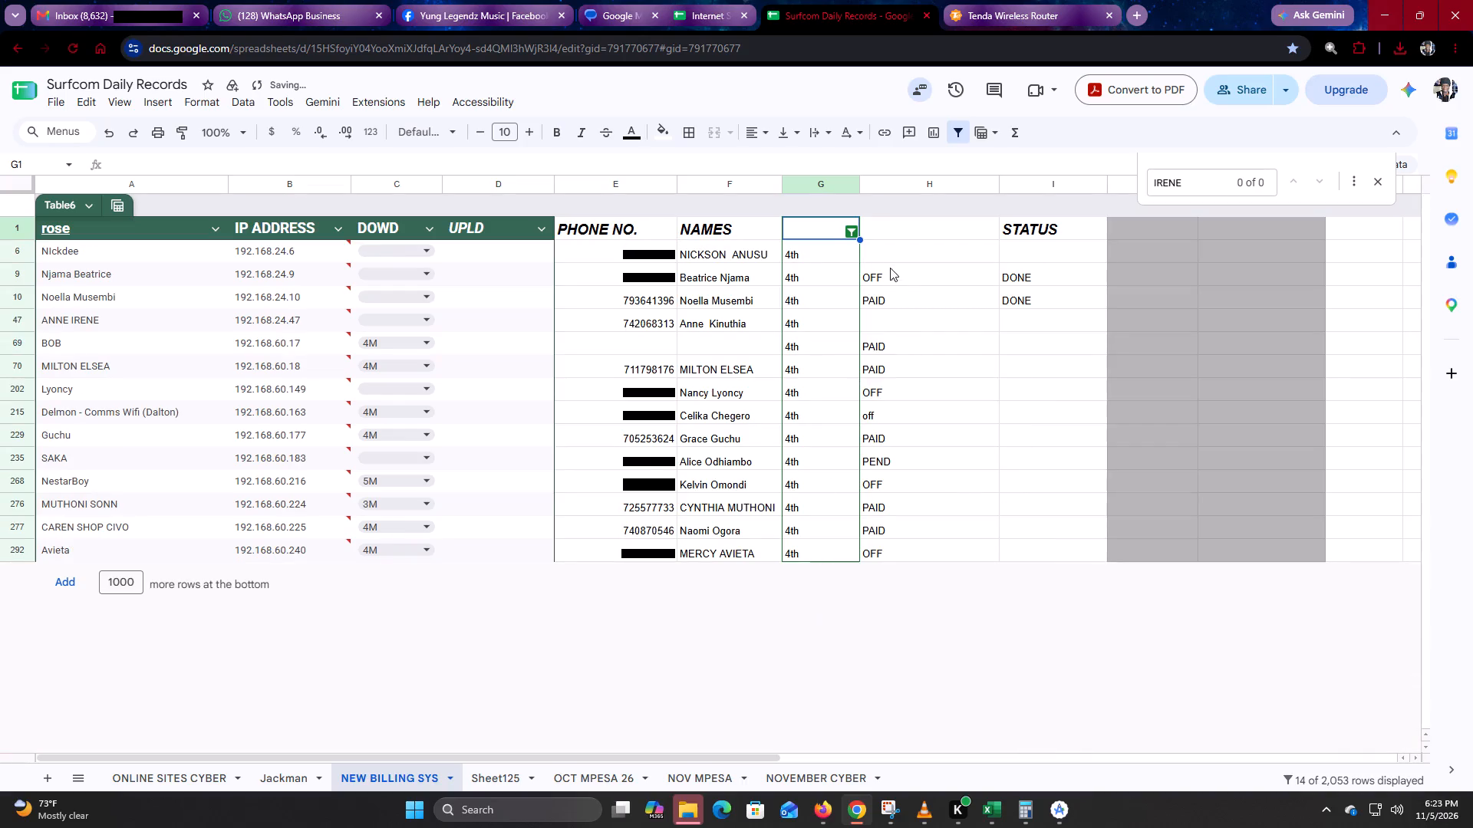
Fill the blank payment-status cells beside the 4th due date in rows 6 and 47 with PAID.
{"action": "left_click", "coordinate": [905, 250]}
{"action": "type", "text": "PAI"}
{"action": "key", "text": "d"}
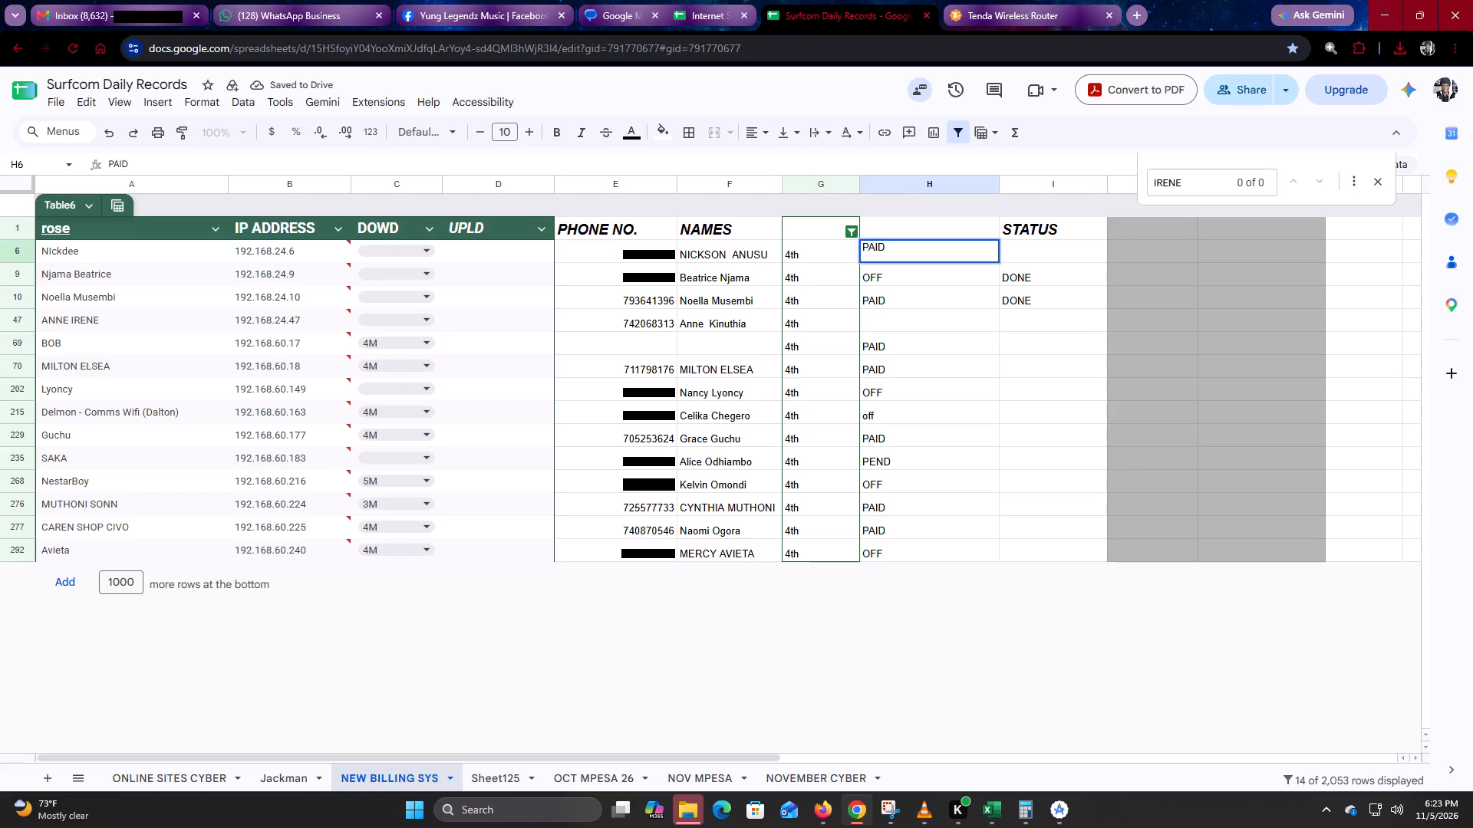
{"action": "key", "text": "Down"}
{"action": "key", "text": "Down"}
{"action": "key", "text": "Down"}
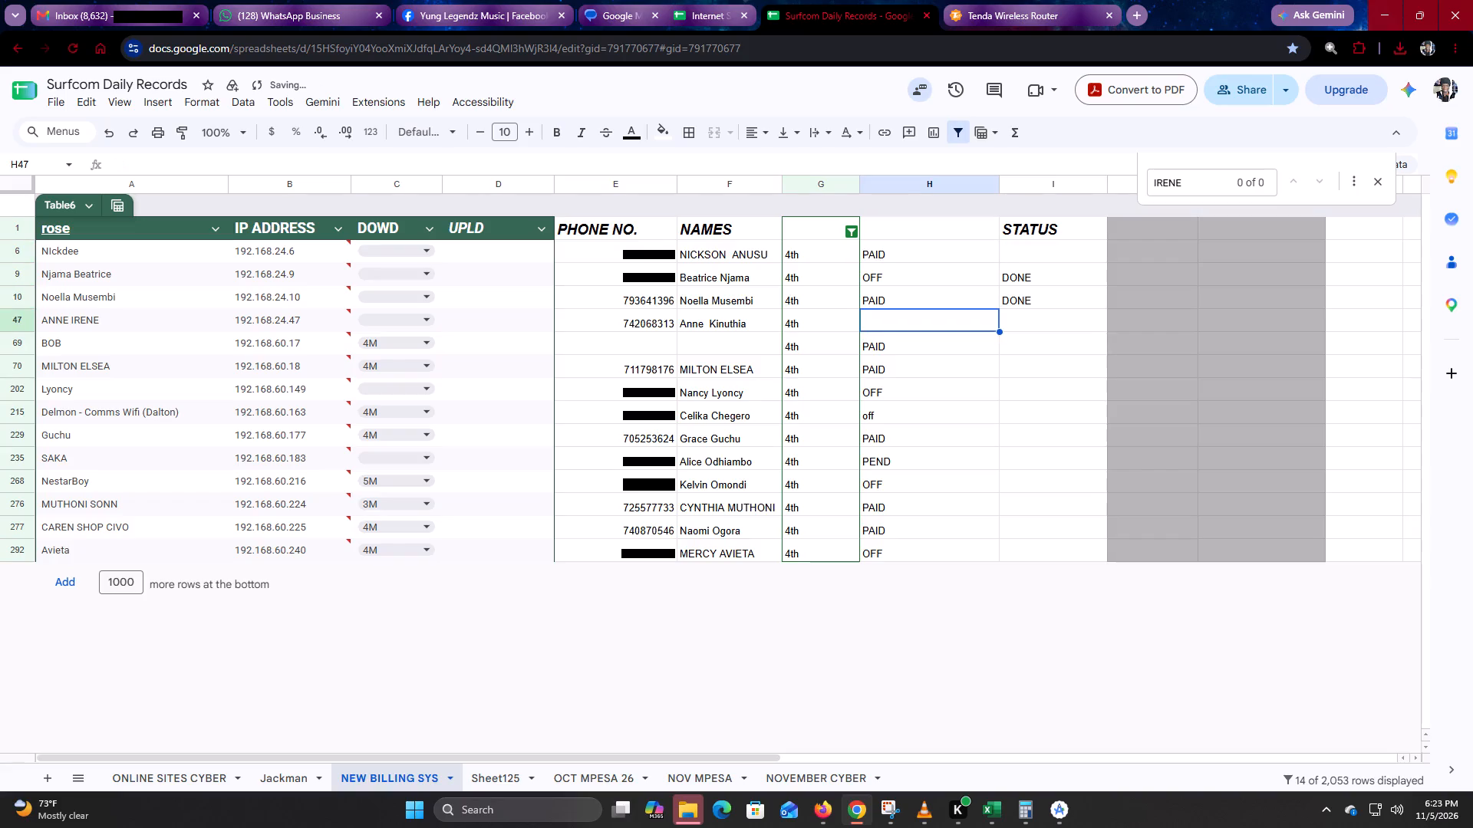
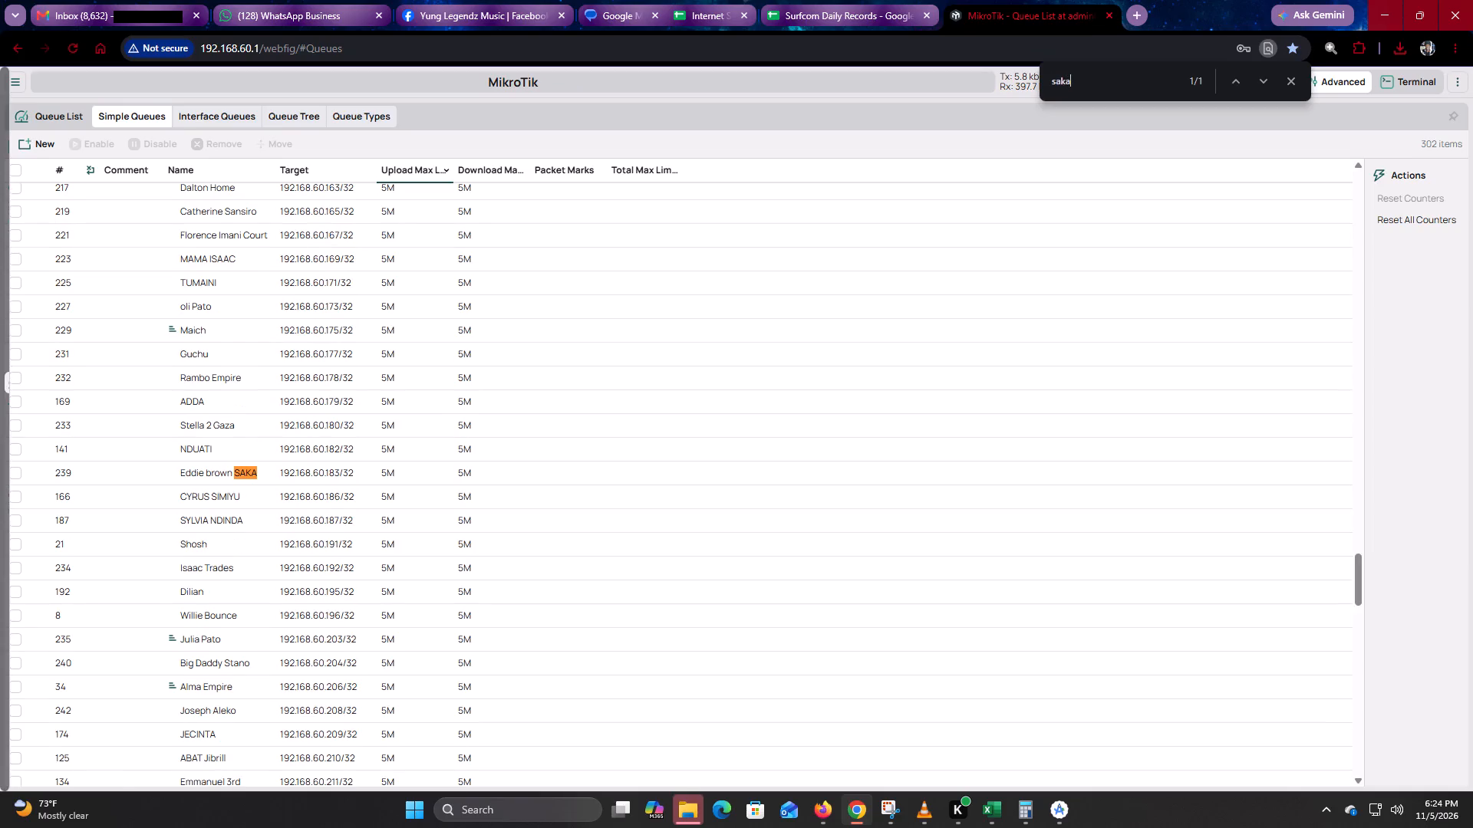
Set the SAKA simple queue's upload and download max limits to 1k and save the queue.
{"action": "left_click", "coordinate": [368, 475]}
{"action": "left_click_drag", "start_coordinate": [196, 394], "coordinate": [71, 422]}
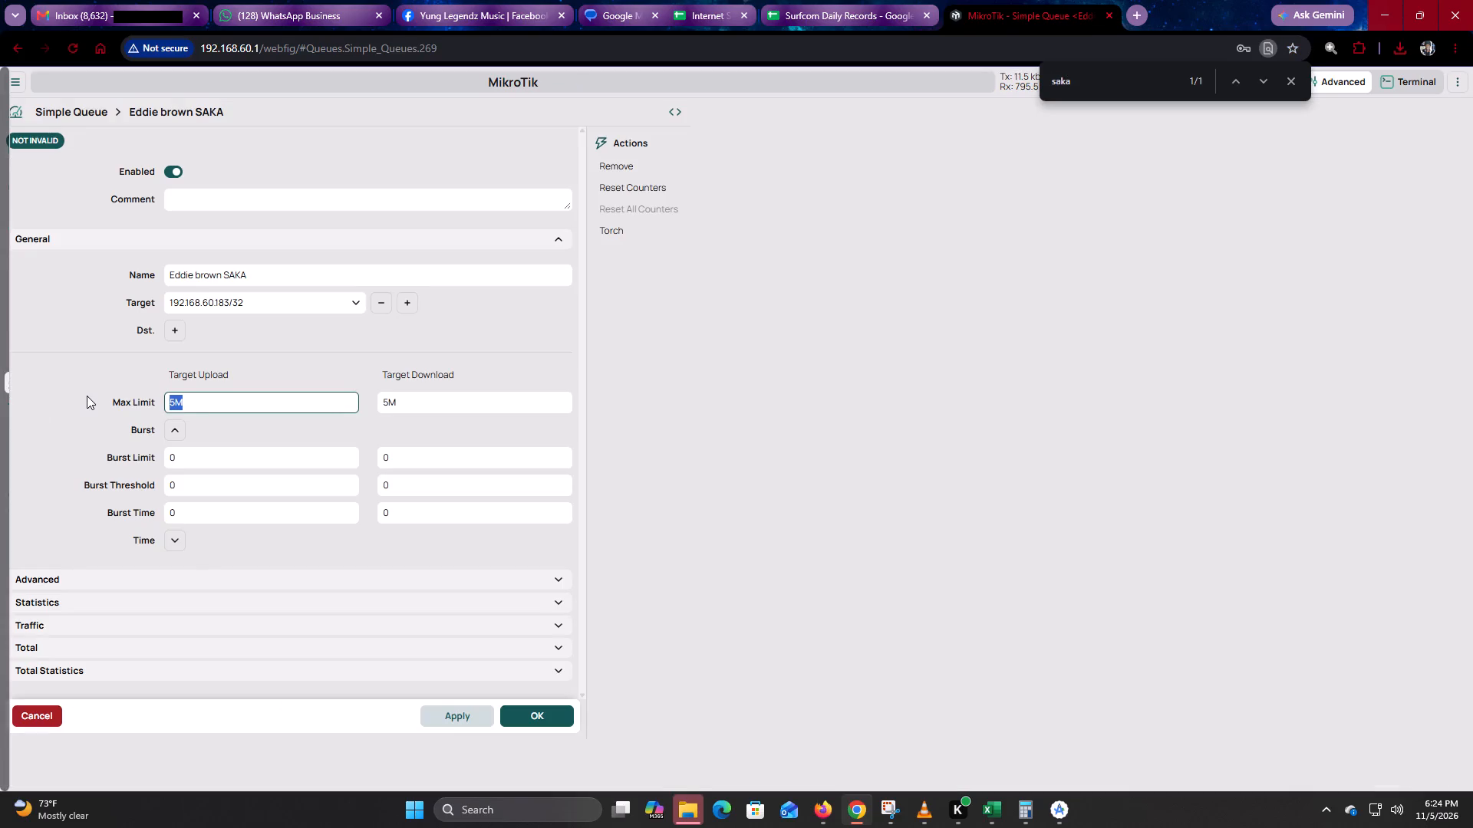
{"action": "key", "text": "1"}
{"action": "left_click", "coordinate": [265, 429]}
{"action": "left_click_drag", "start_coordinate": [442, 401], "coordinate": [242, 406]}
{"action": "key", "text": "1"}
{"action": "left_click", "coordinate": [484, 438]}
{"action": "left_click", "coordinate": [437, 715]}
{"action": "left_click", "coordinate": [530, 711]}
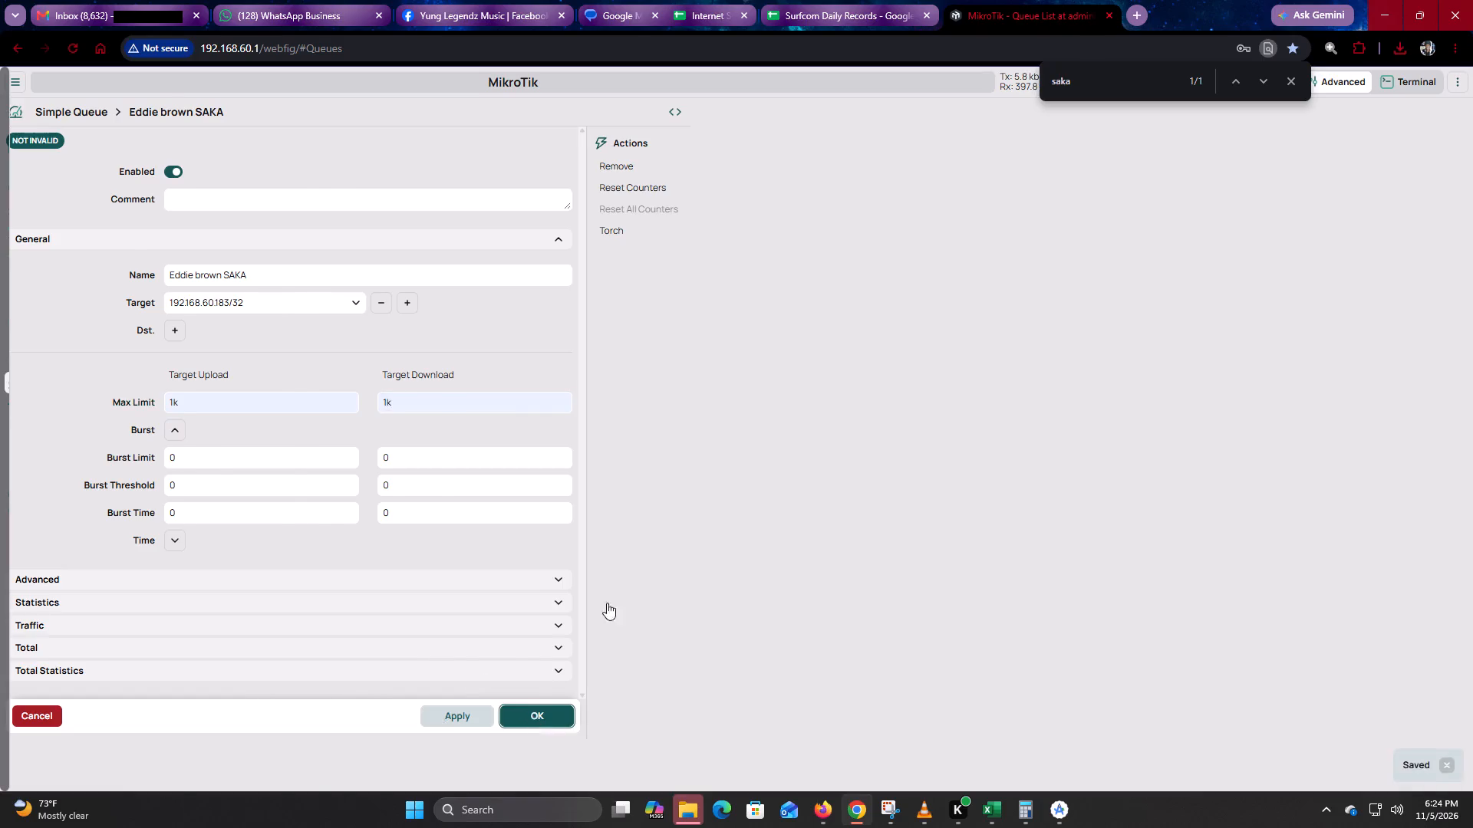
Switch to Surfcom Daily Records and mark SAKA's payment status as OFF in the NEW BILLING SYS sheet.
{"action": "left_click", "coordinate": [877, 0]}
{"action": "scroll", "coordinate": [1120, 618], "scroll_direction": "up", "scroll_amount": 1}
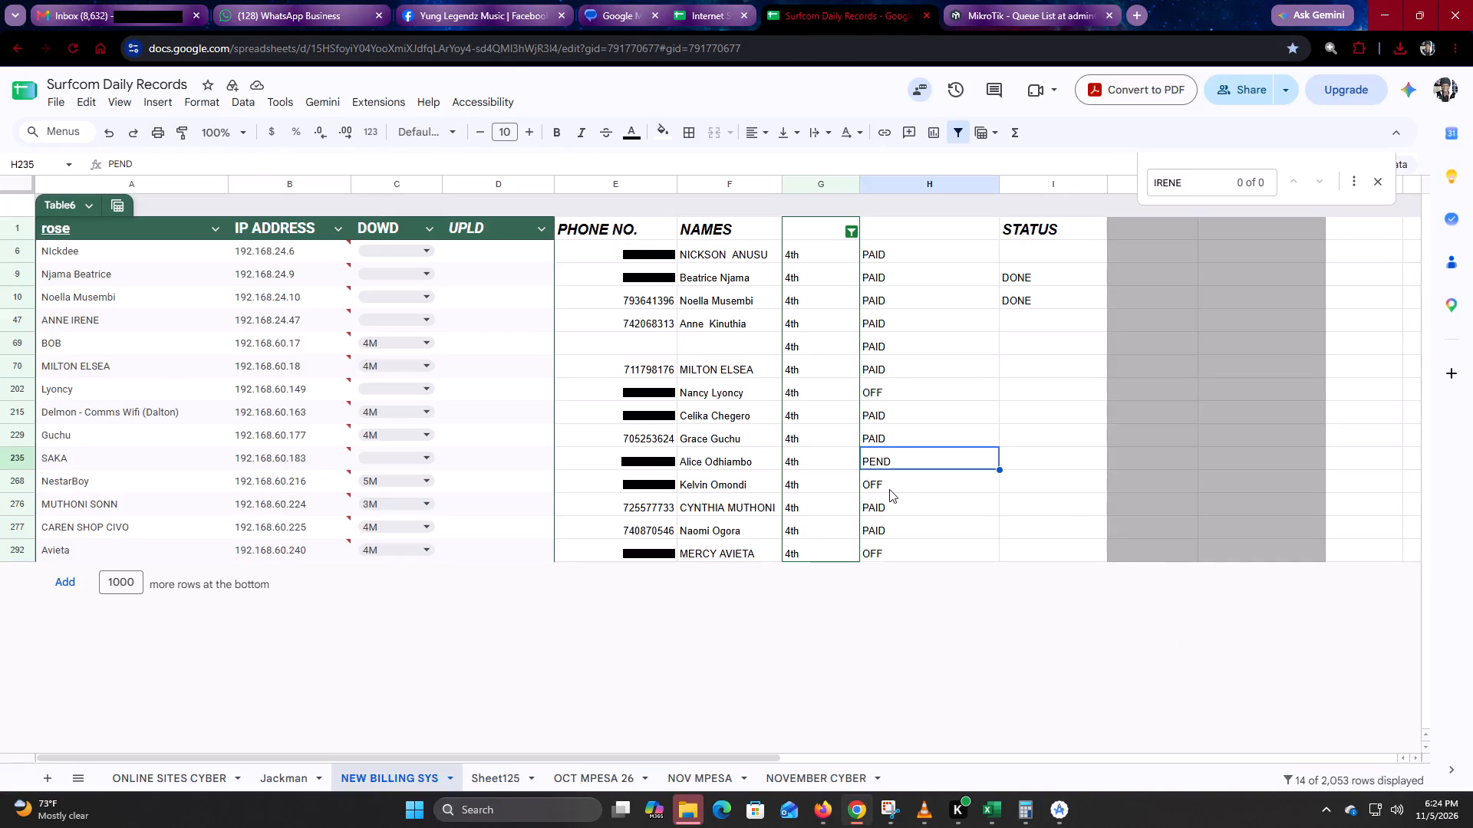
{"action": "left_click", "coordinate": [934, 503]}
{"action": "left_click", "coordinate": [911, 471]}
{"action": "left_click", "coordinate": [937, 452]}
{"action": "type", "text": "OFF"}
{"action": "key", "text": "Return"}
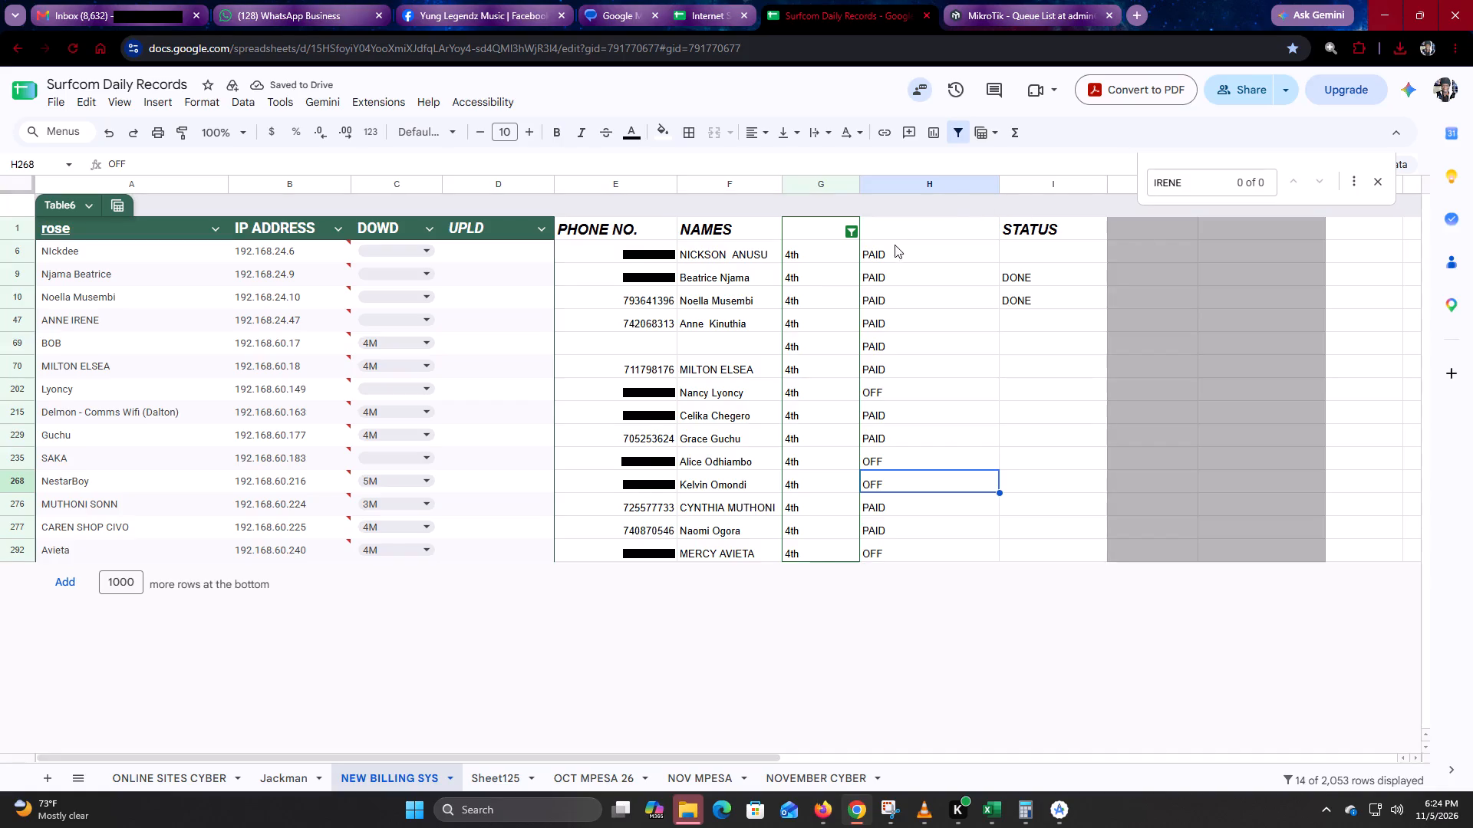
Change the due-date column filter to show only the 5th.
{"action": "left_click", "coordinate": [851, 231]}
{"action": "left_click", "coordinate": [723, 417]}
{"action": "left_click", "coordinate": [717, 448]}
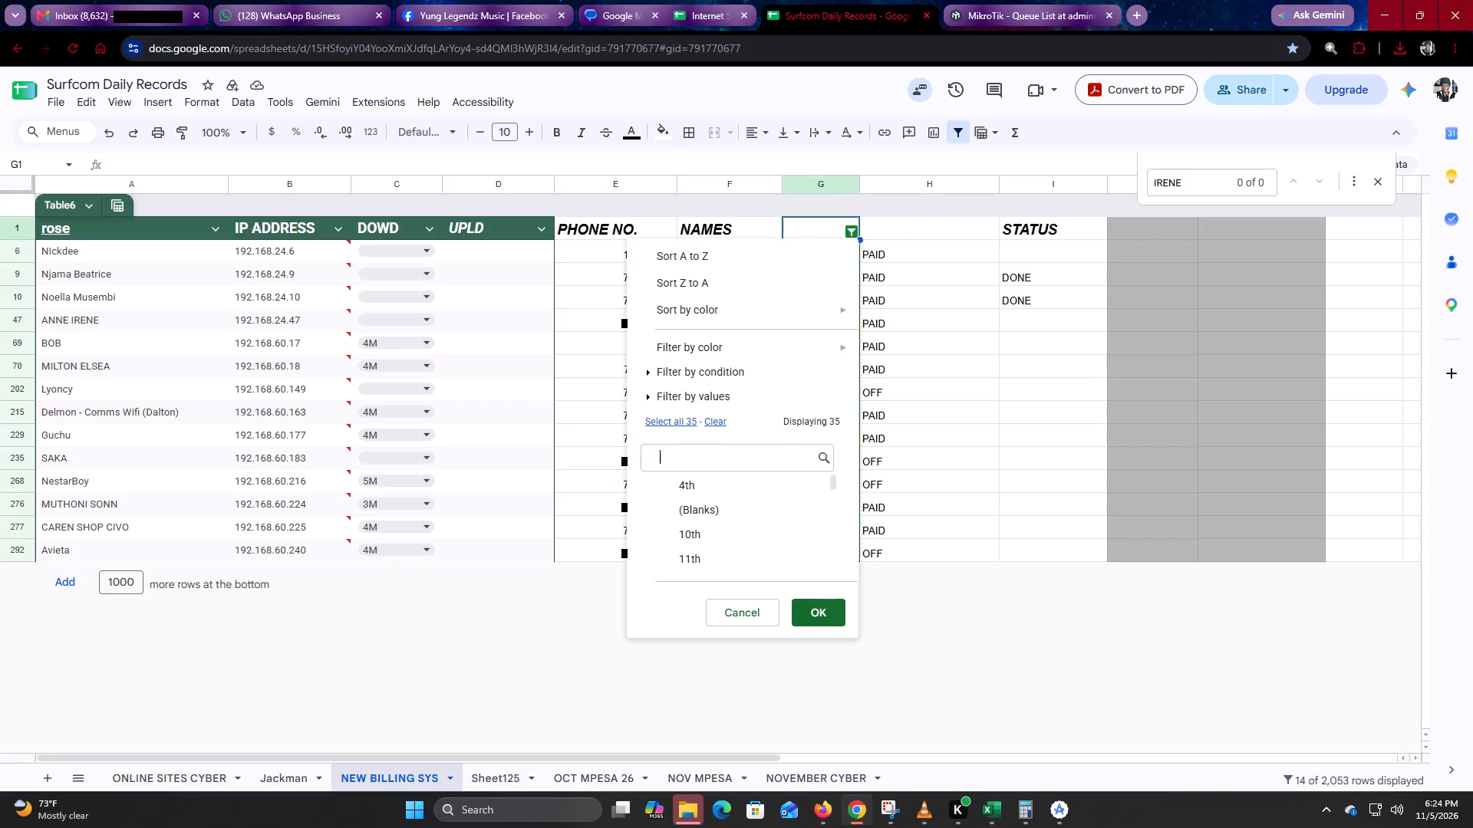
{"action": "key", "text": "5"}
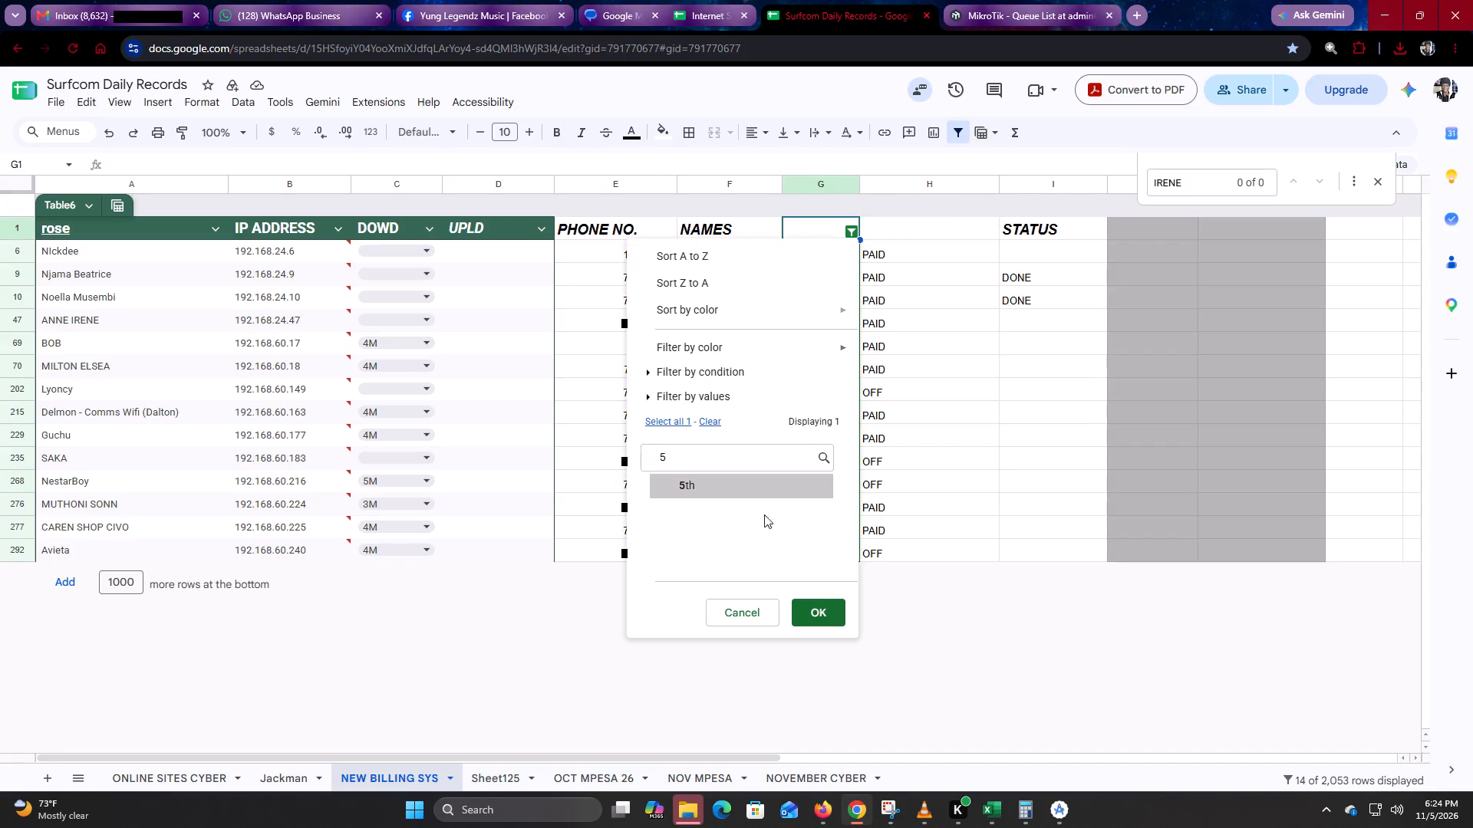
{"action": "left_click", "coordinate": [739, 498]}
{"action": "left_click", "coordinate": [746, 495]}
{"action": "left_click", "coordinate": [821, 615]}
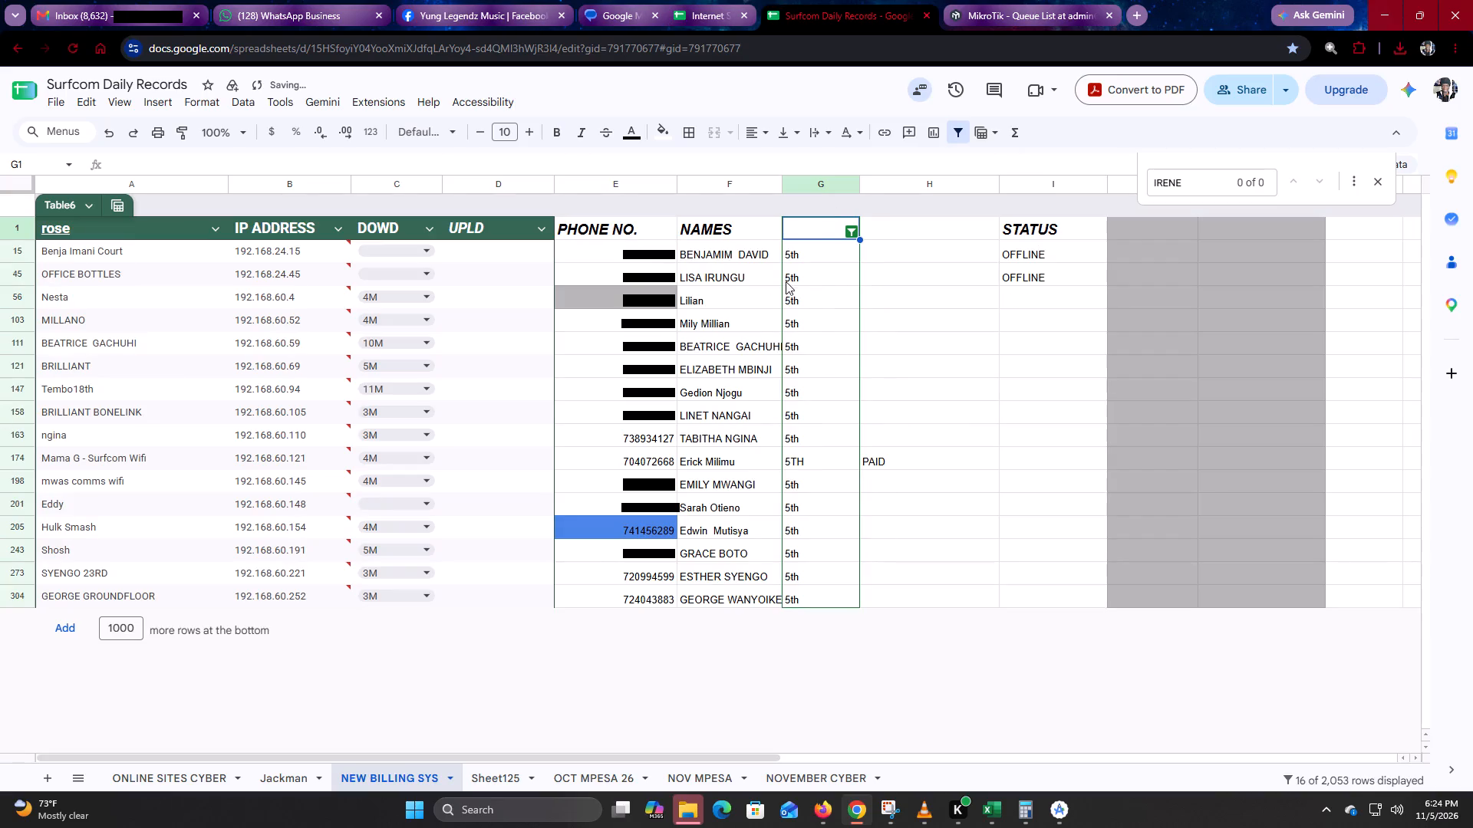
{"action": "left_click", "coordinate": [873, 244]}
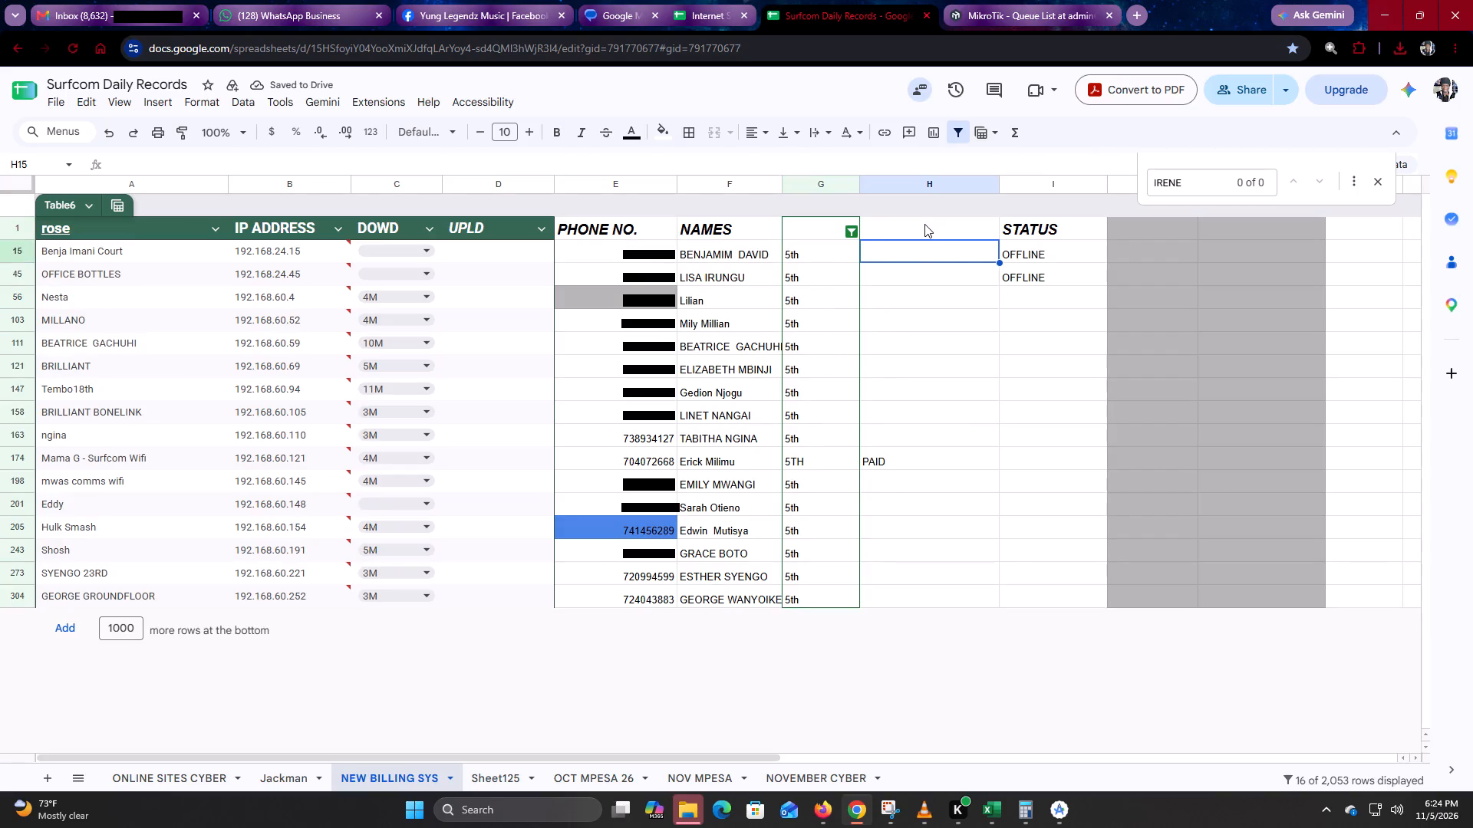
{"action": "type", "text": "PA"}
{"action": "key", "text": "i"}
{"action": "key", "text": "d"}
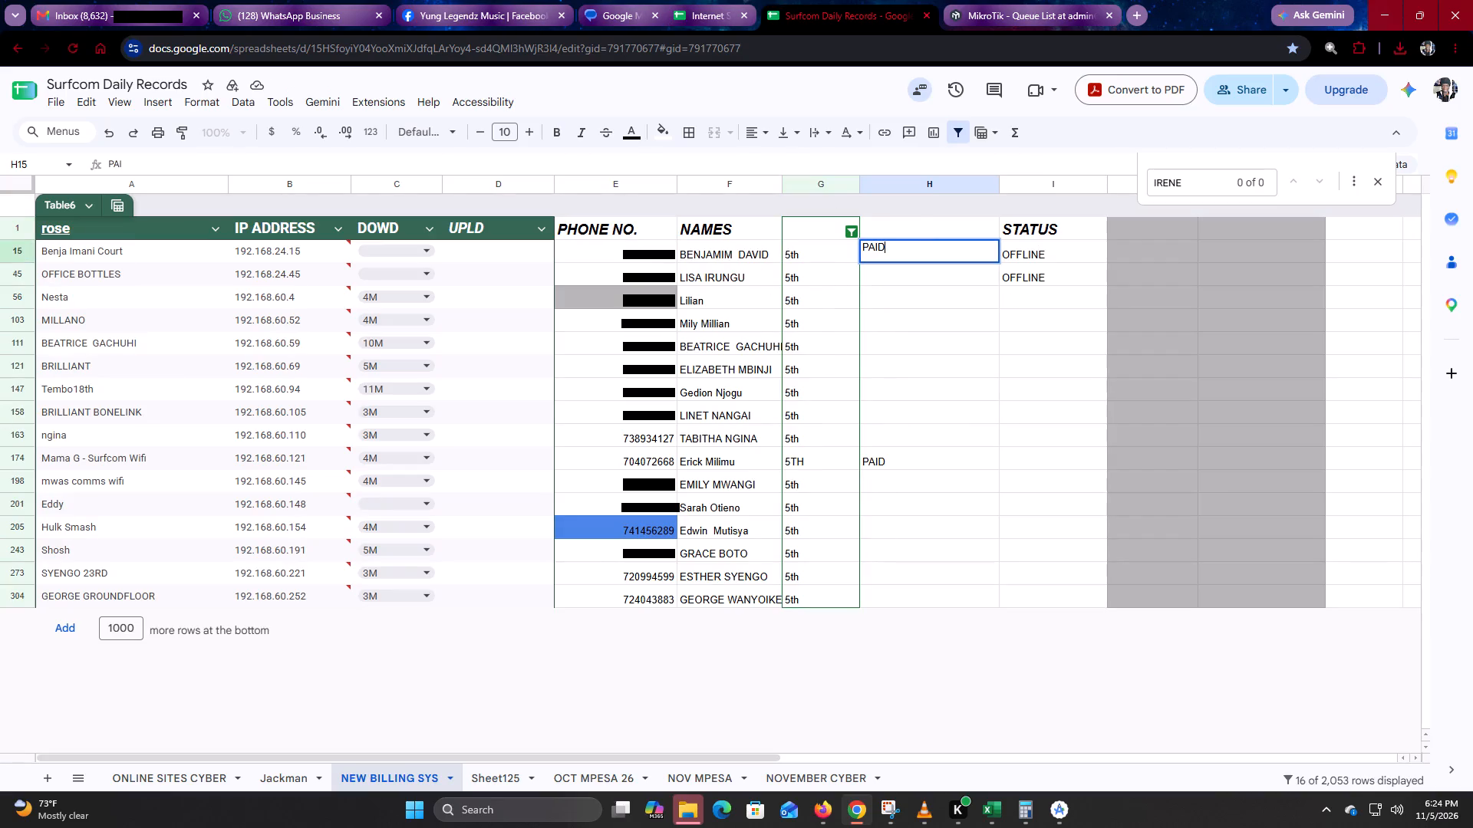
{"action": "key", "text": "Down"}
{"action": "key", "text": "Down"}
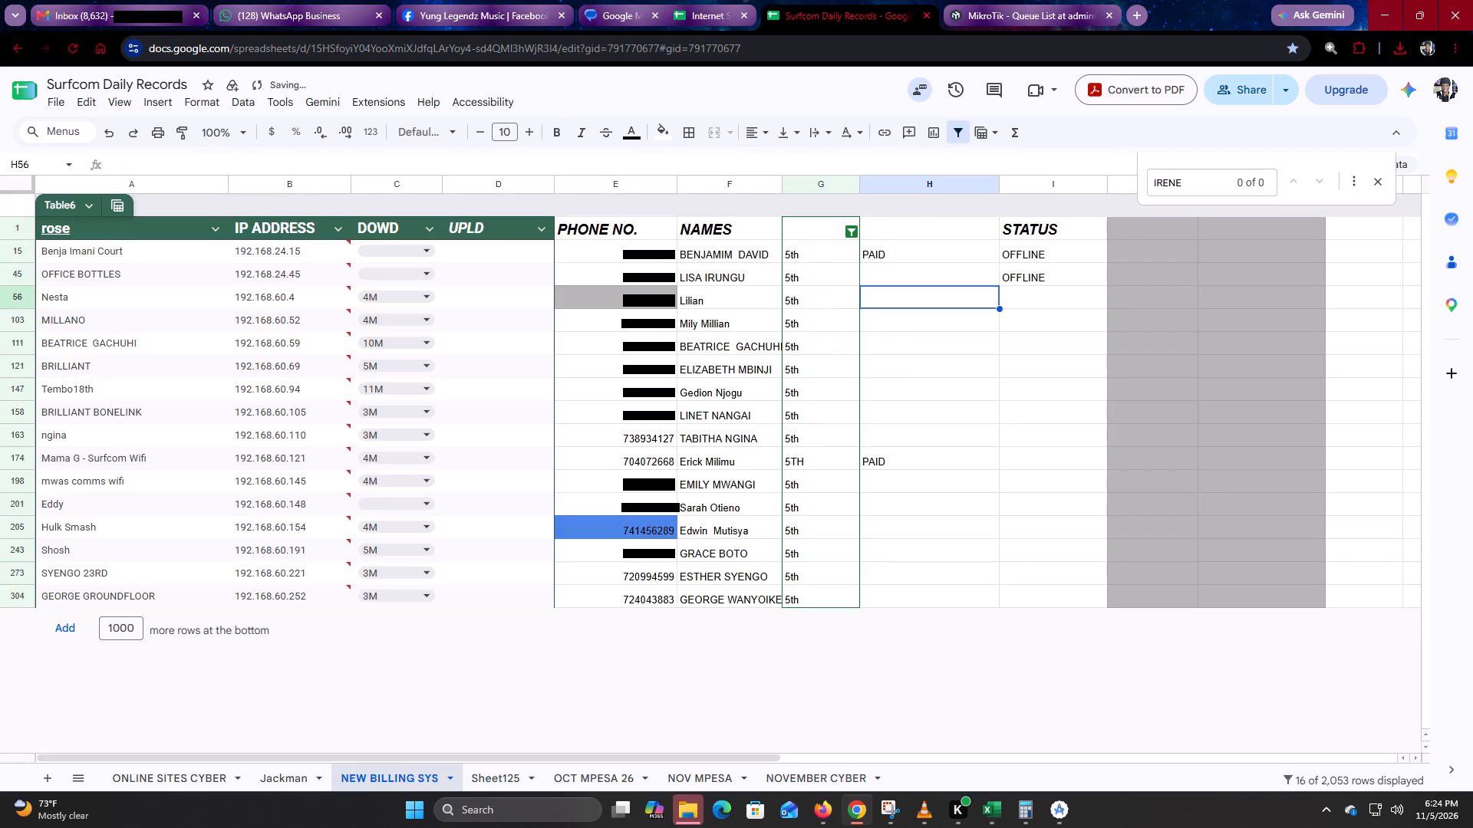
{"action": "key", "text": "Down"}
{"action": "key", "text": "Down"}
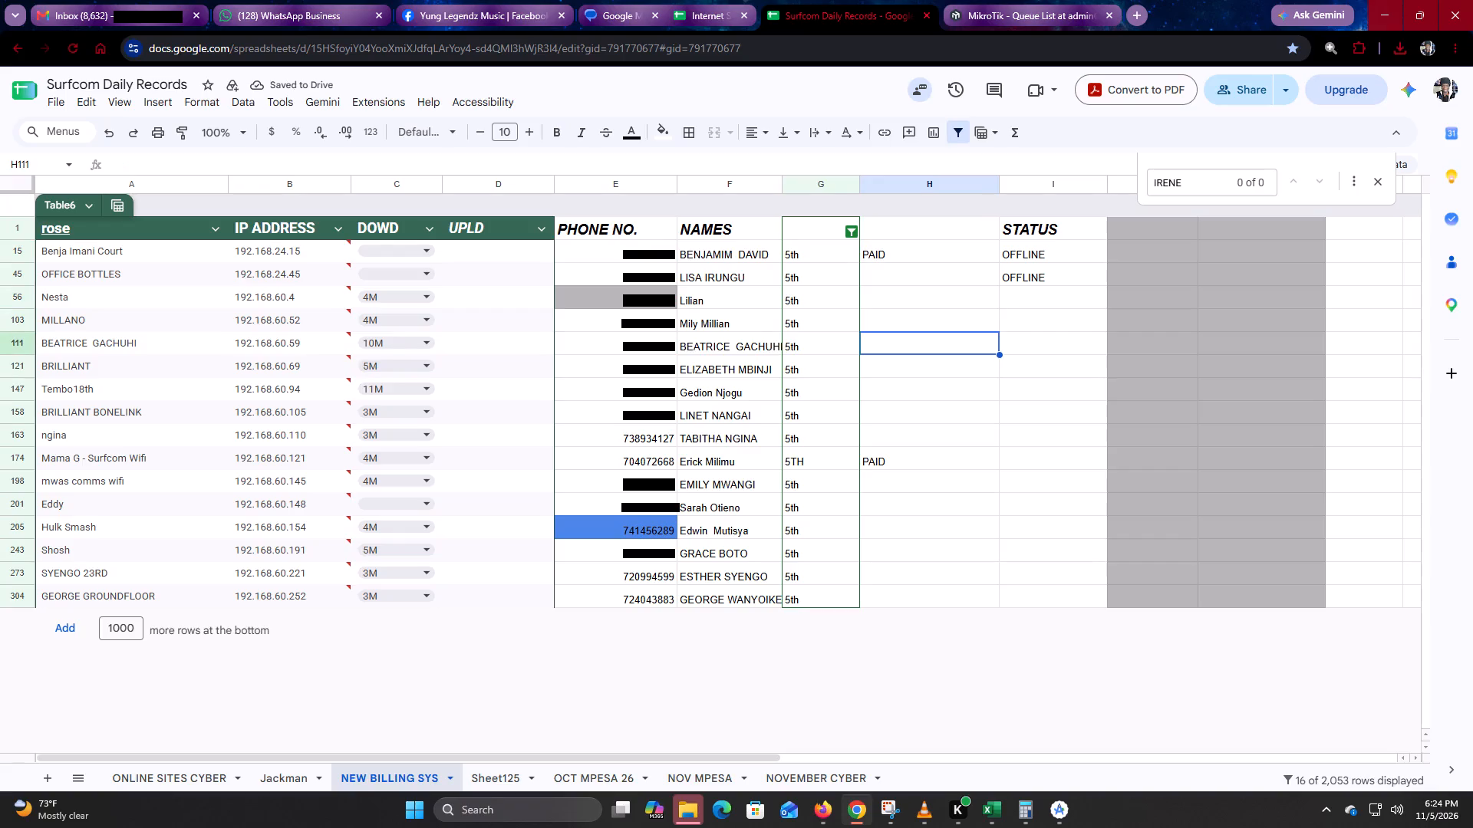
{"action": "type", "text": "PAI"}
{"action": "key", "text": "d"}
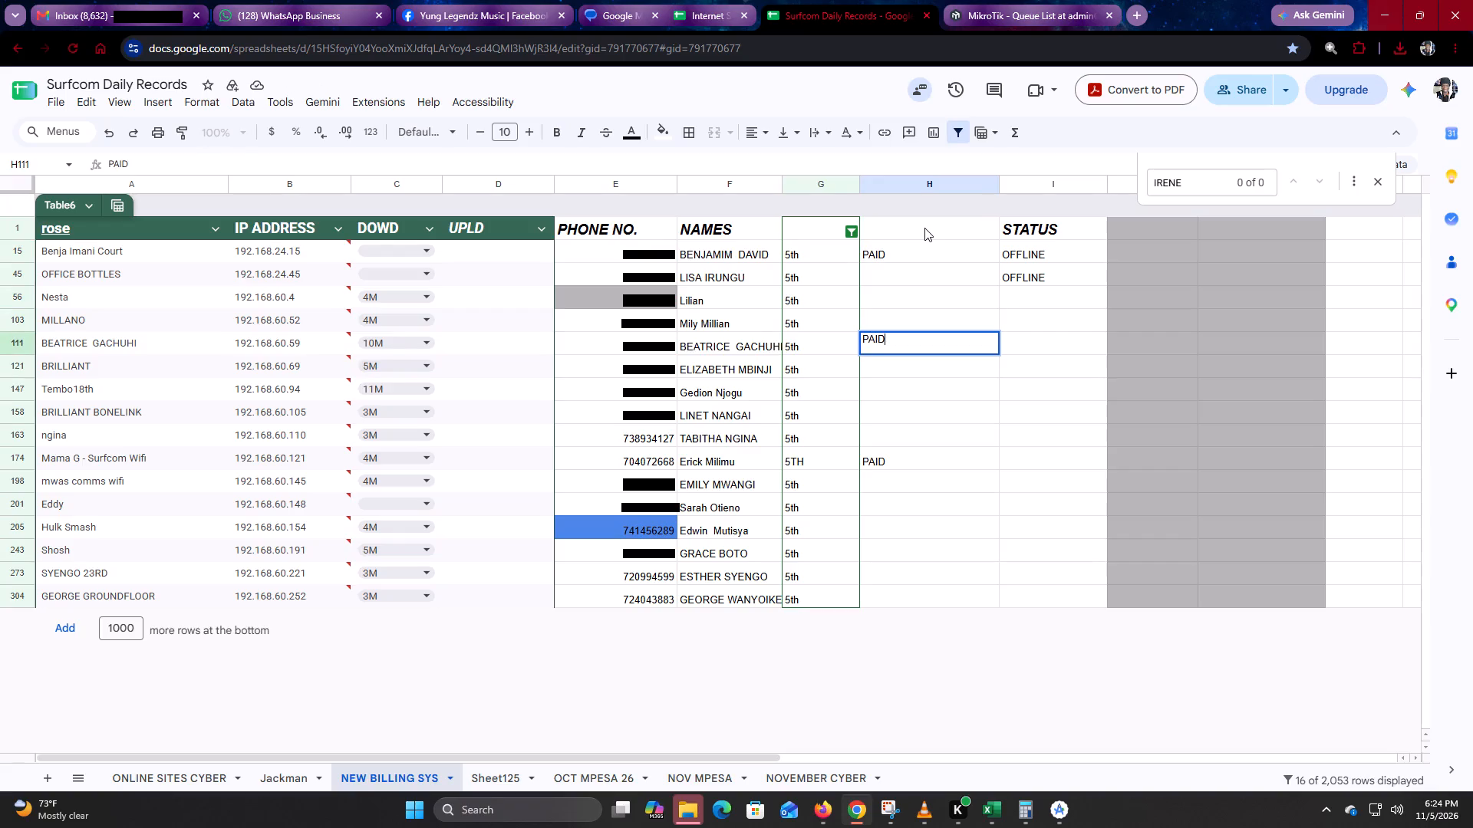
{"action": "key", "text": "Return"}
Enter PAID as the payment status for ngina (row 163) and Hulk Smash (row 205).
{"action": "key", "text": "Down"}
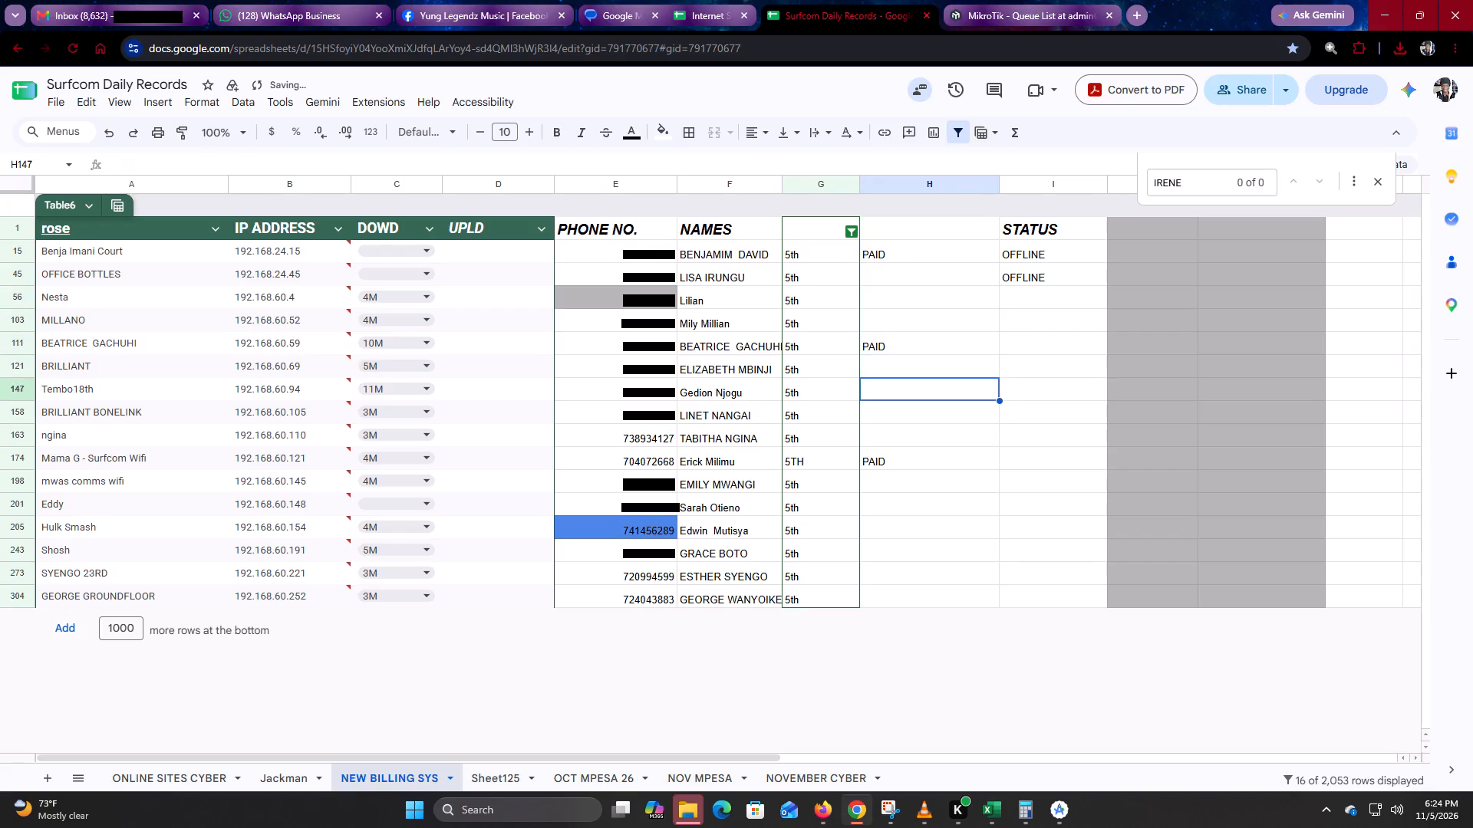
{"action": "key", "text": "Down"}
{"action": "key", "text": "Down"}
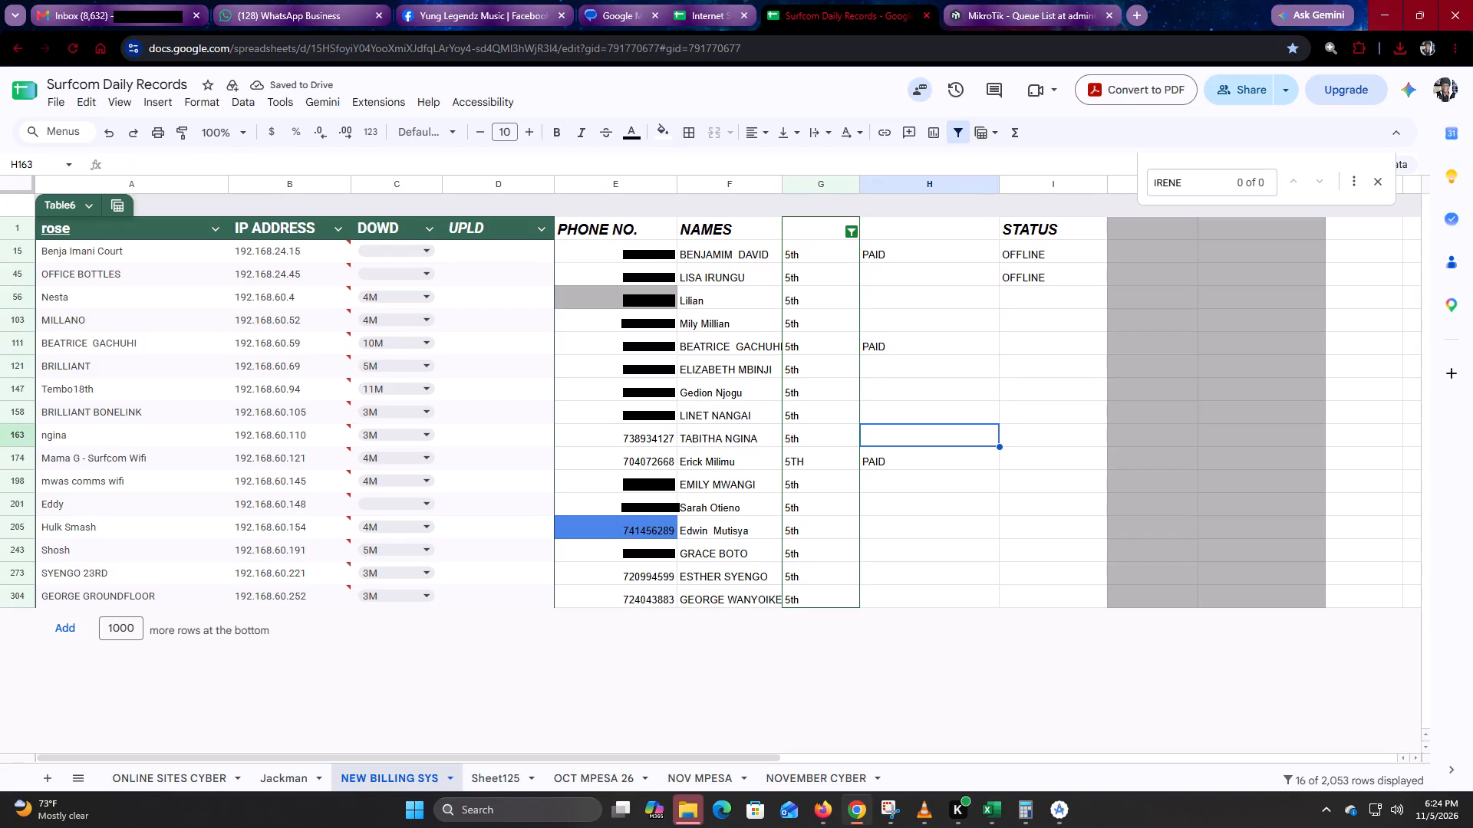
{"action": "type", "text": "PAID"}
{"action": "key", "text": "Down"}
{"action": "key", "text": "Down"}
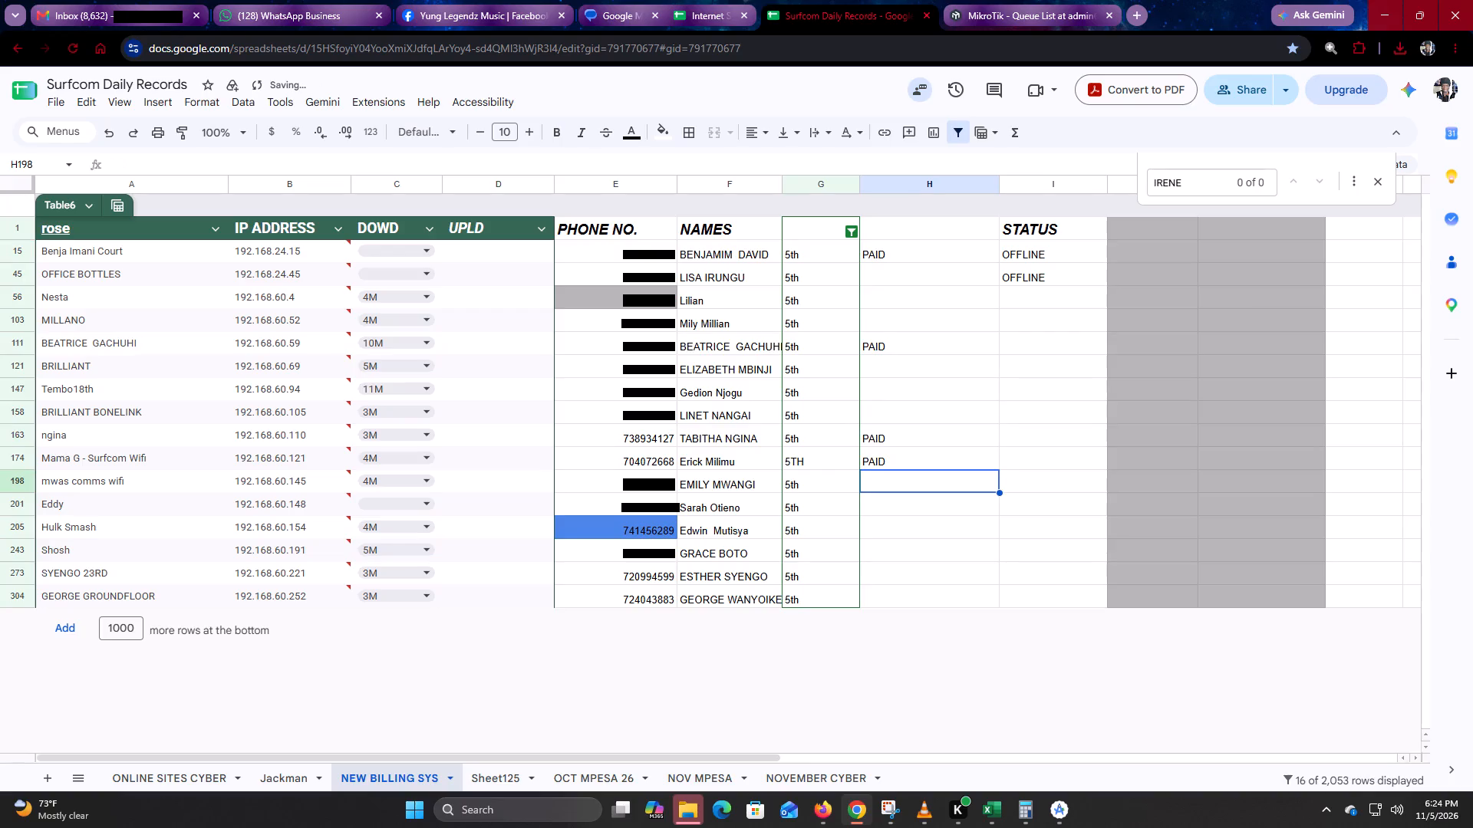
{"action": "key", "text": "Down"}
{"action": "key", "text": "Down"}
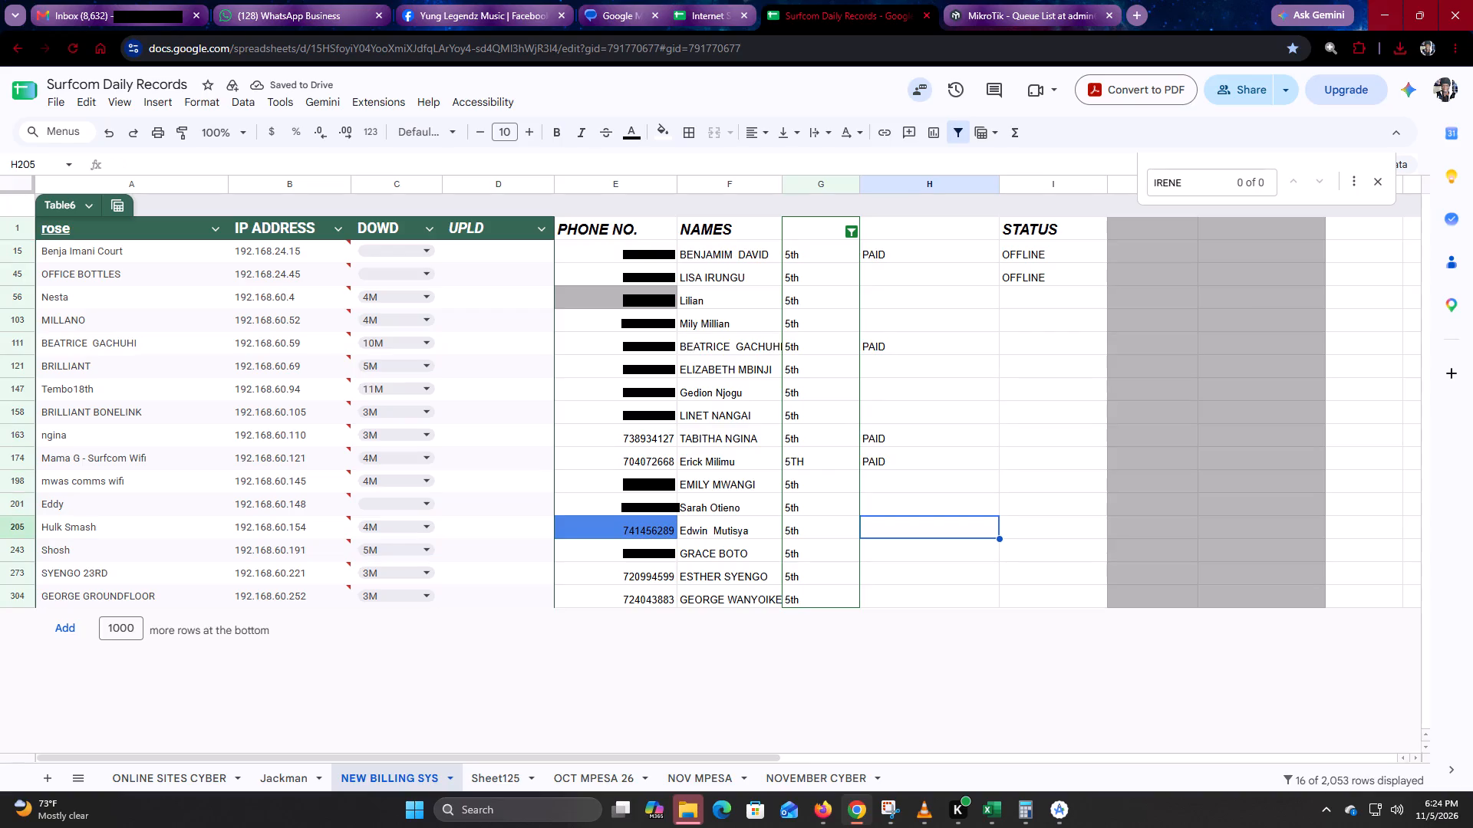
{"action": "type", "text": "AID"}
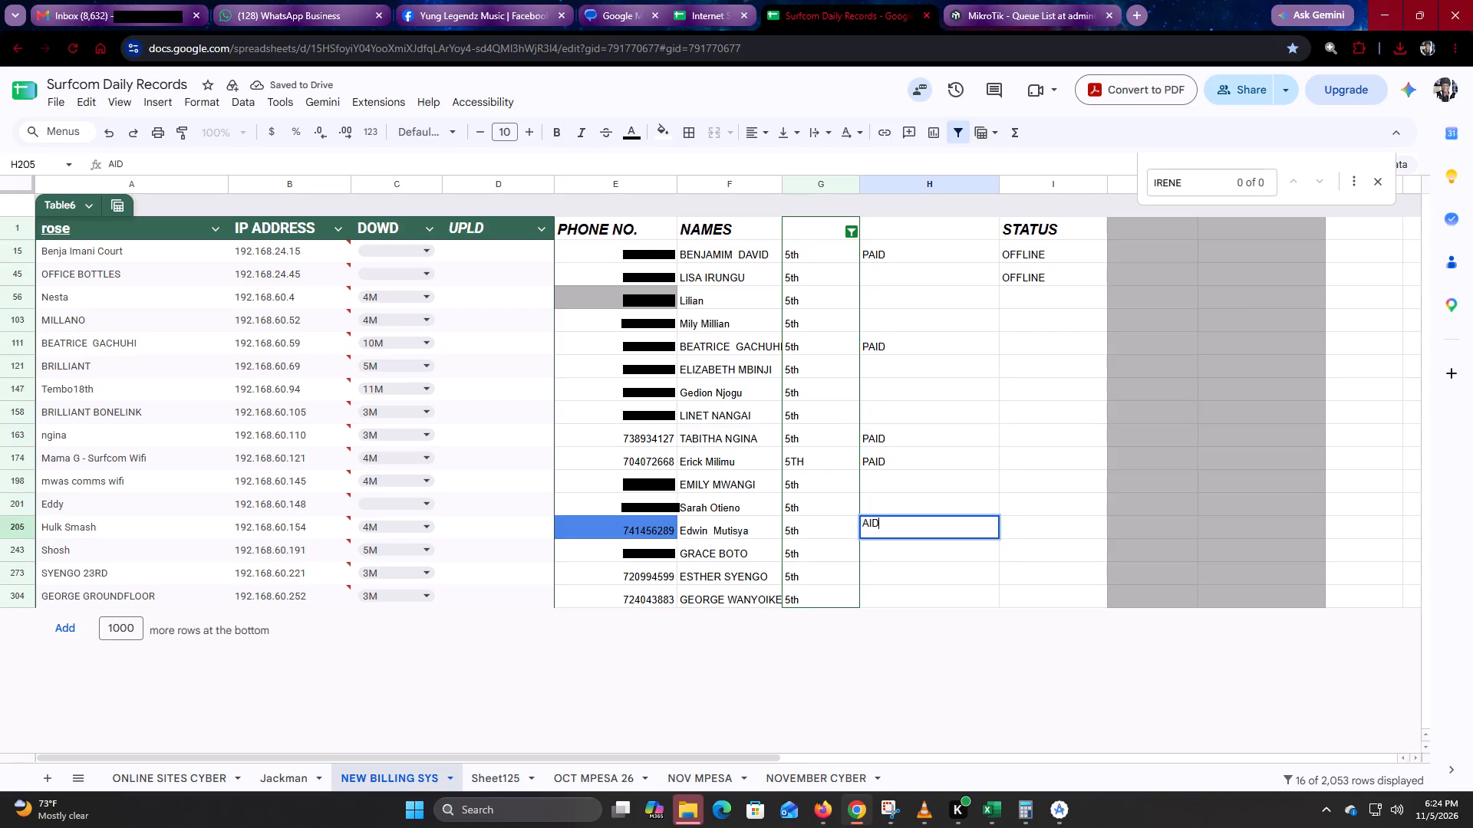
{"action": "key", "text": "BackSpace"}
{"action": "key", "text": "BackSpace"}
{"action": "key", "text": "BackSpace"}
{"action": "key", "text": "BackSpace"}
{"action": "type", "text": "PAOD"}
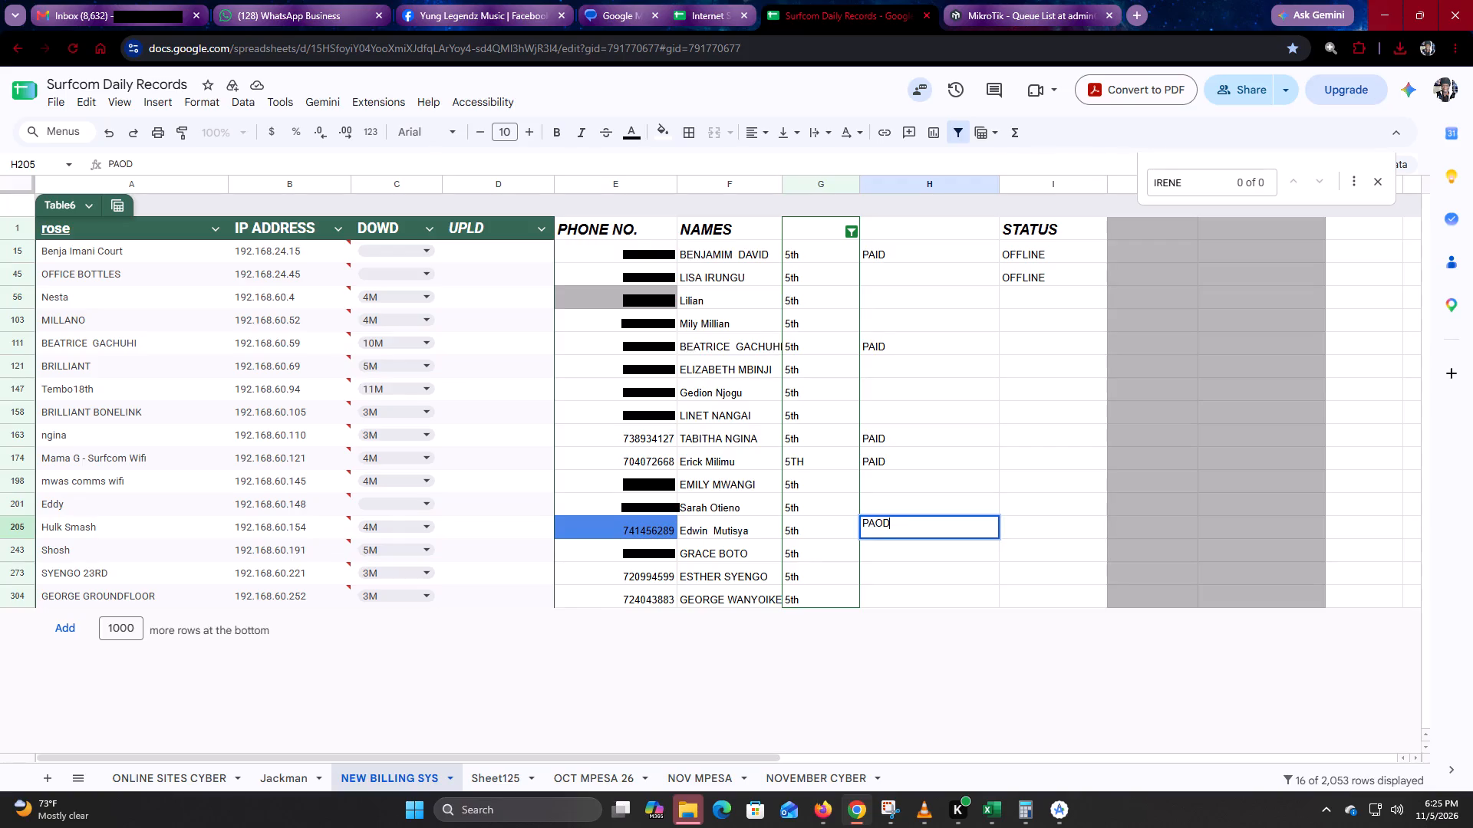
{"action": "key", "text": "BackSpace"}
{"action": "key", "text": "BackSpace"}
{"action": "type", "text": "ID"}
{"action": "key", "text": "Return"}
Enter PAID as the payment status for SYENGO 23RD (row 273) and GEORGE GROUNDFLOOR (row 304).
{"action": "key", "text": "Return"}
{"action": "key", "text": "Return"}
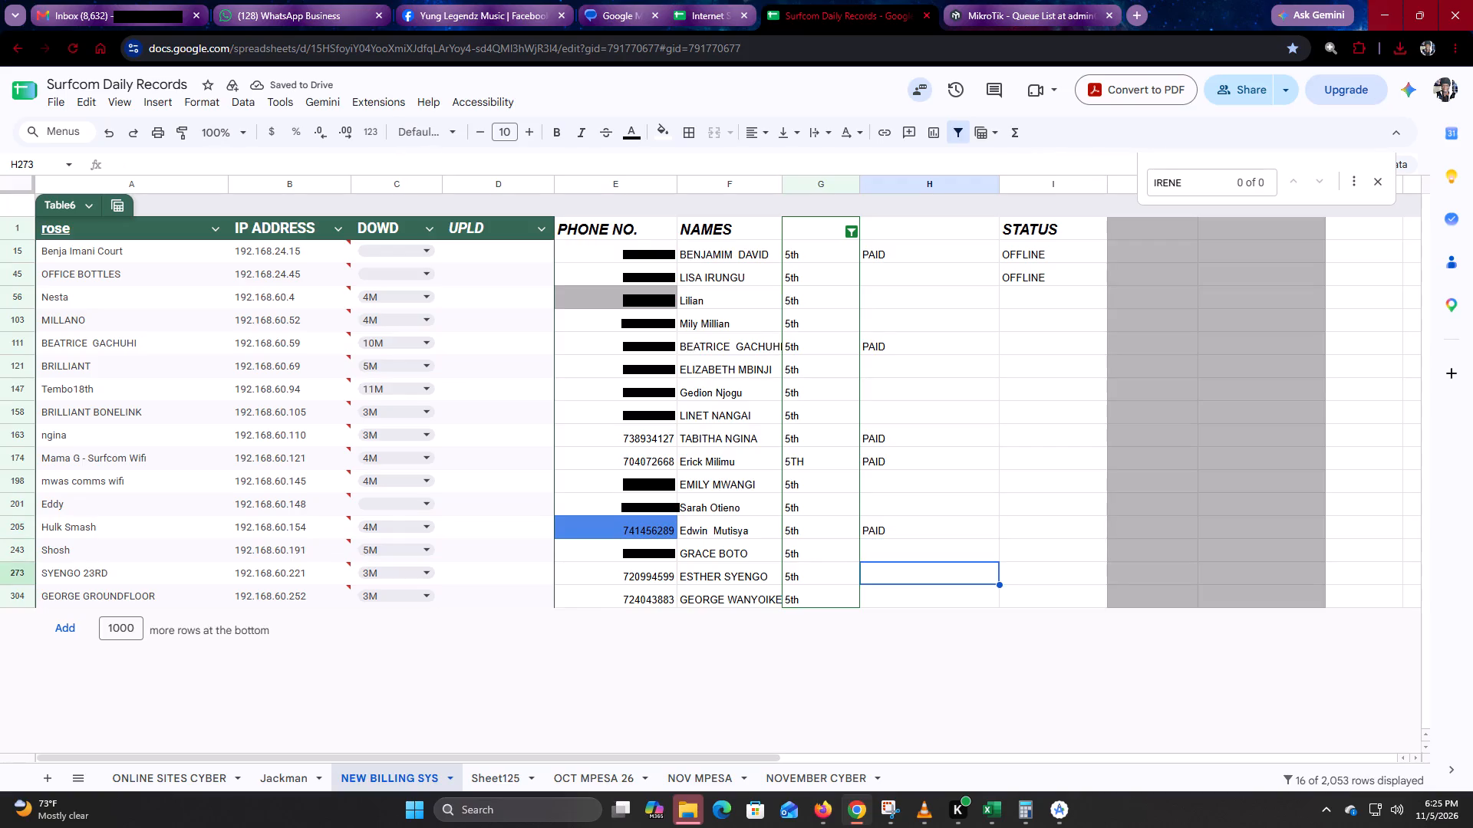
{"action": "type", "text": "PAID"}
{"action": "key", "text": "Return"}
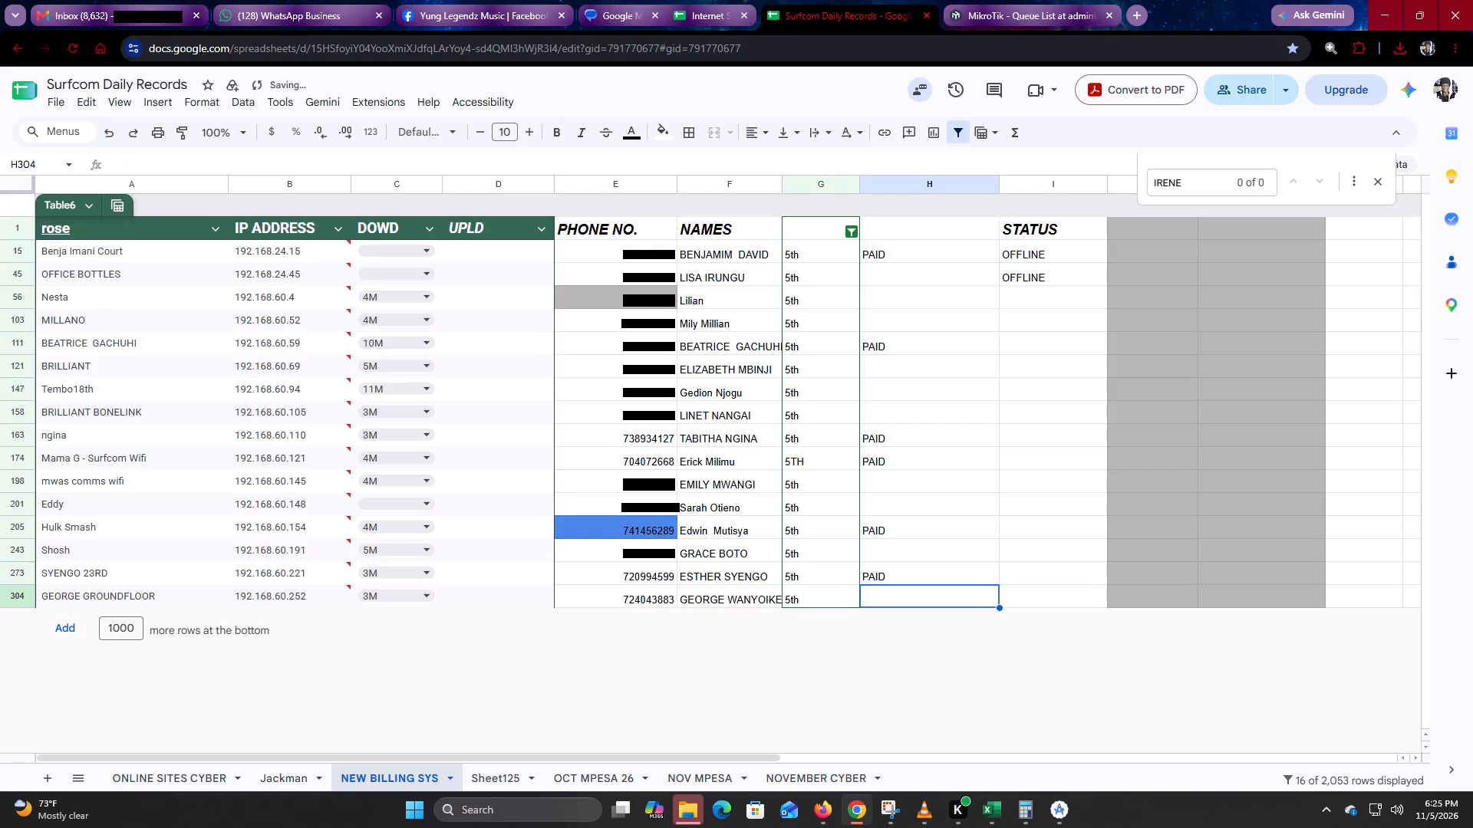
{"action": "type", "text": "AP"}
{"action": "key", "text": "BackSpace"}
{"action": "key", "text": "BackSpace"}
{"action": "key", "text": "BackSpace"}
{"action": "type", "text": "PAID"}
{"action": "key", "text": "Return"}
Select together the phone numbers of the 5th's clients without a payment status, in rows 45, 103, 121, 147, 158, 198, 201 and 243.
{"action": "left_click", "coordinate": [746, 258]}
{"action": "left_click", "coordinate": [641, 259]}
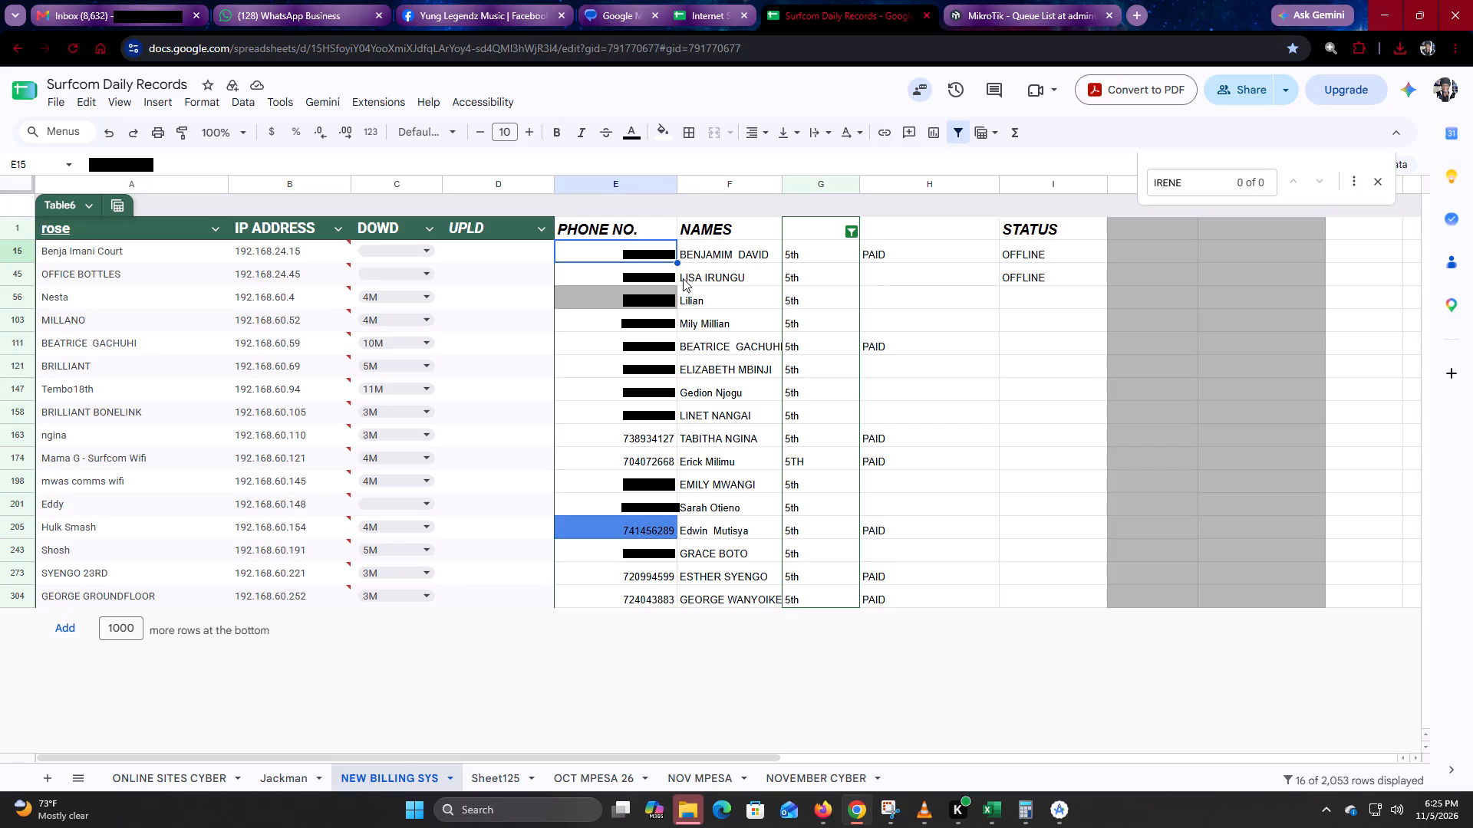
{"action": "left_click", "coordinate": [662, 274]}
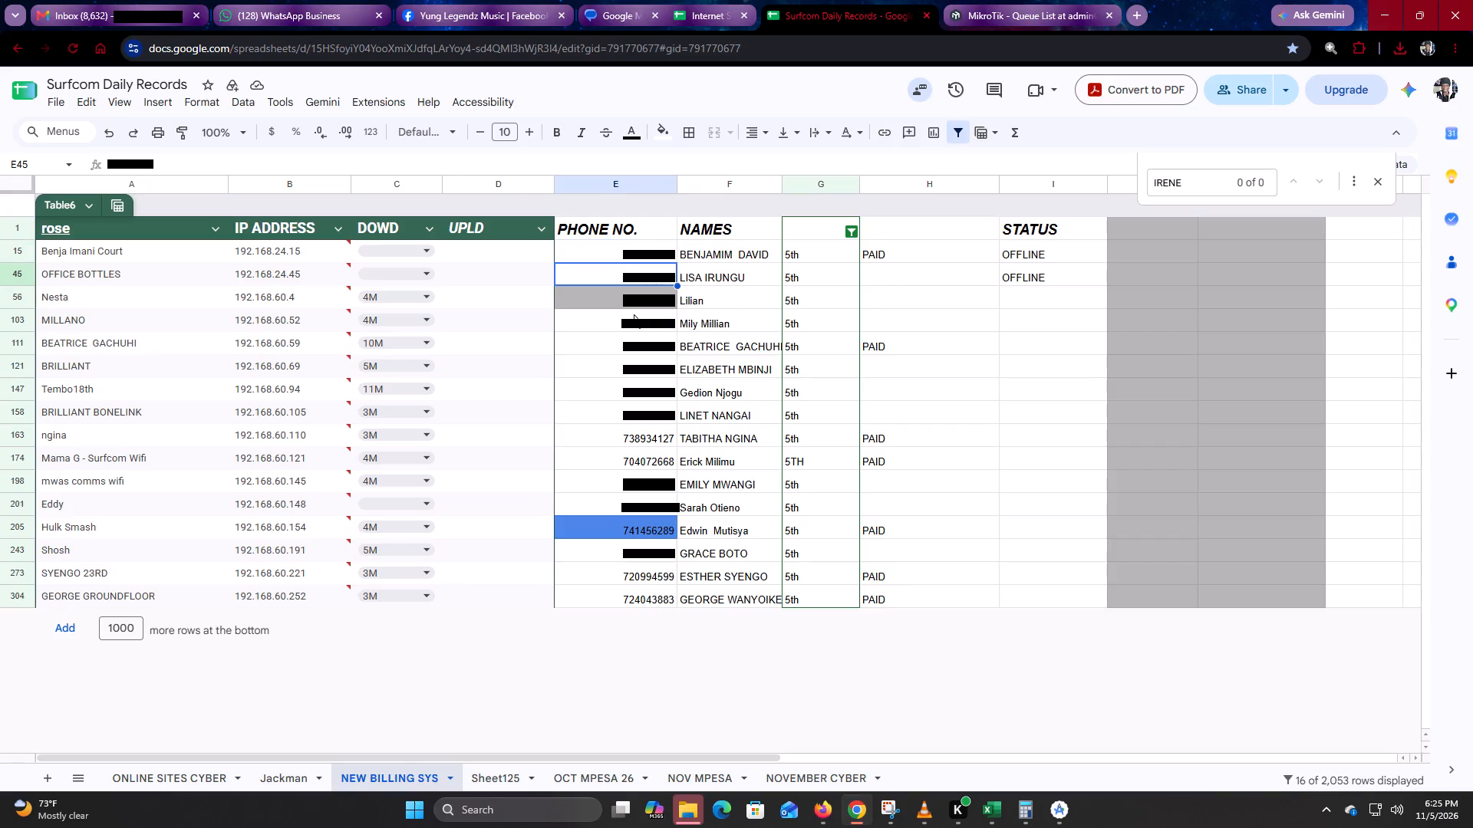
{"action": "left_click", "coordinate": [647, 319], "text": "ctrl"}
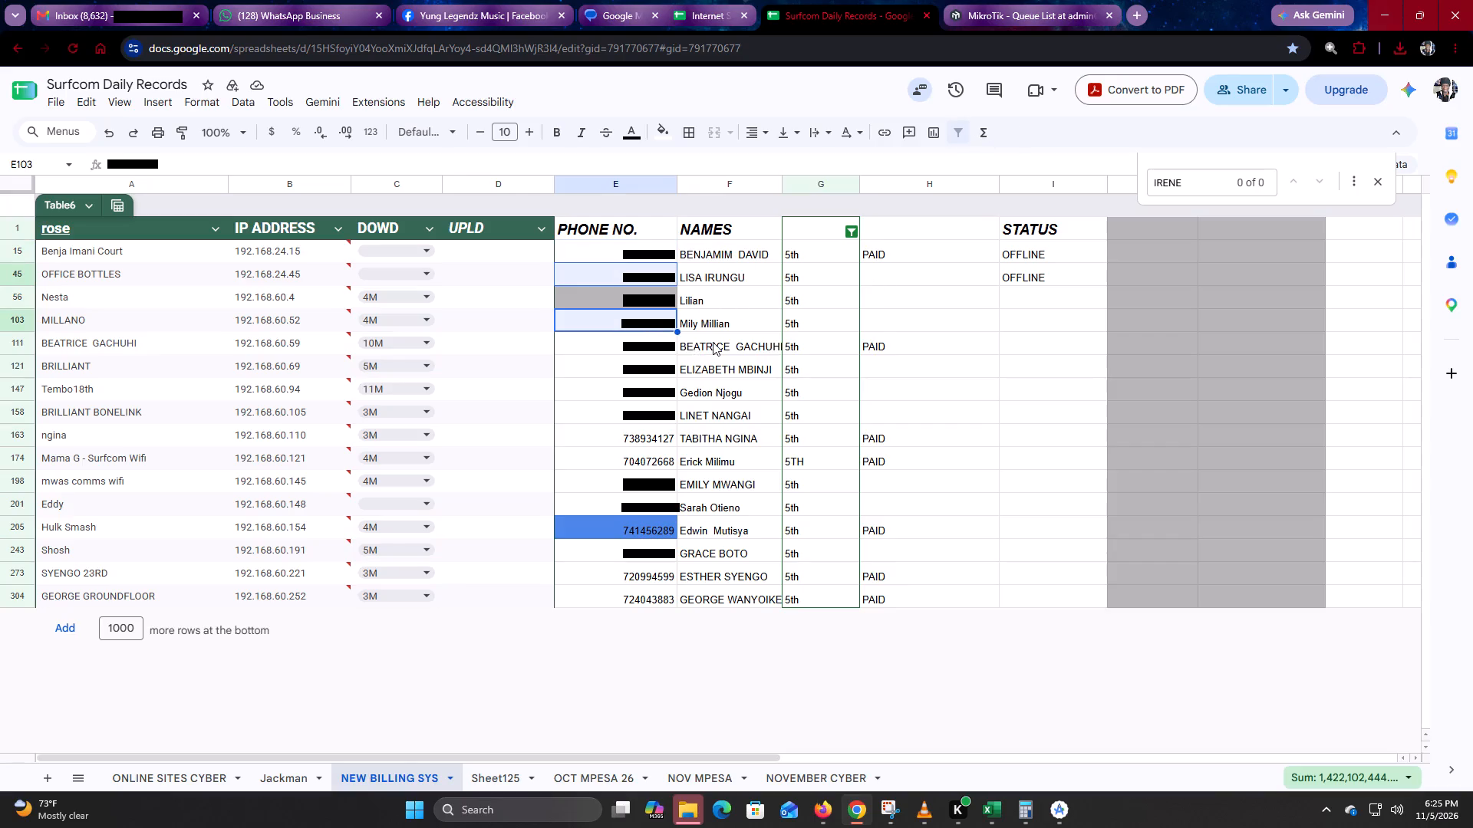
{"action": "left_click", "coordinate": [644, 370], "text": "ctrl"}
{"action": "left_click", "coordinate": [641, 390], "text": "ctrl"}
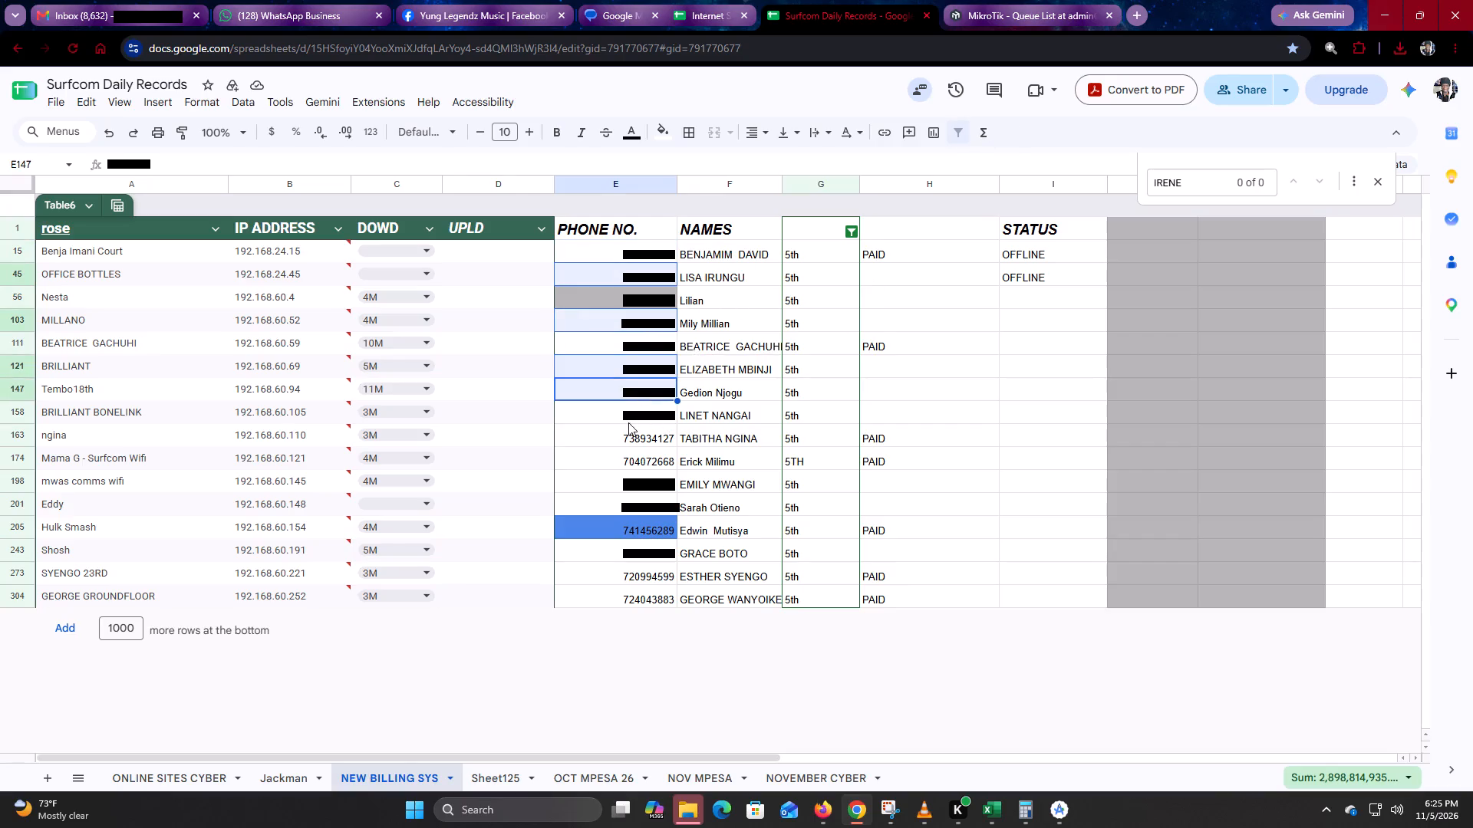
{"action": "left_click", "coordinate": [627, 420], "text": "ctrl"}
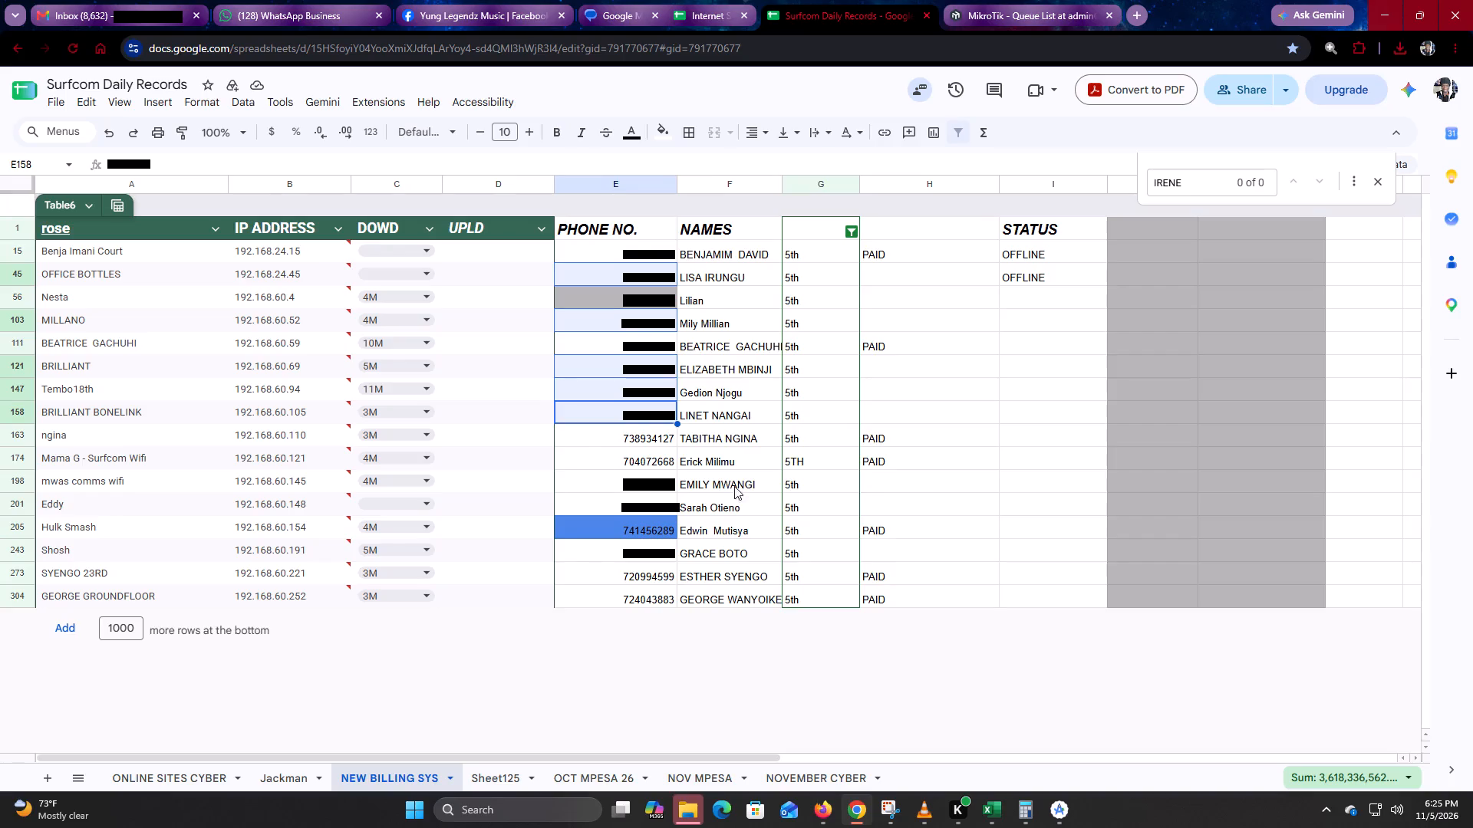
{"action": "left_click", "coordinate": [633, 485], "text": "ctrl"}
{"action": "left_click", "coordinate": [637, 509], "text": "ctrl"}
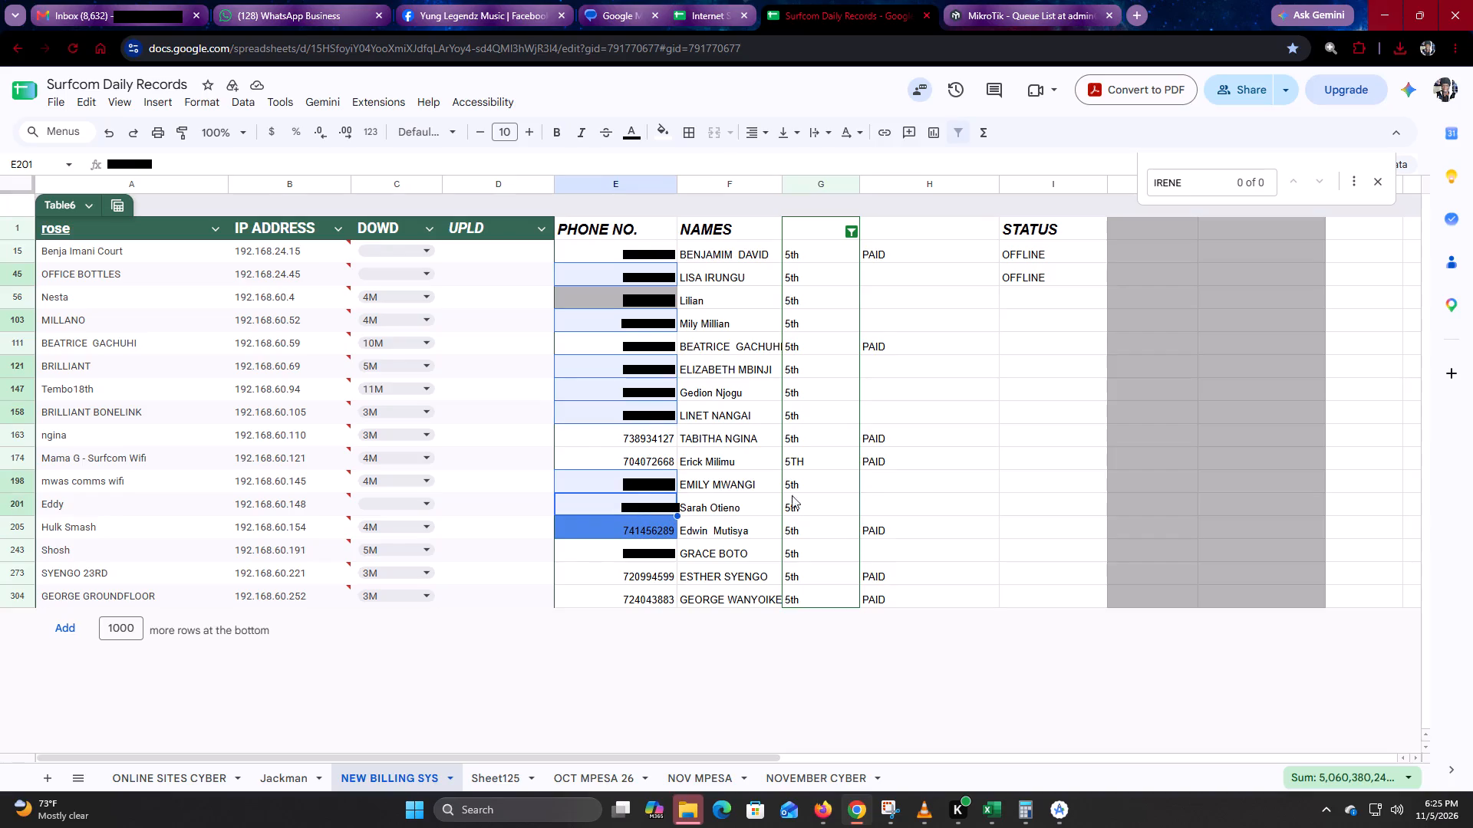
{"action": "left_click", "coordinate": [644, 553], "text": "ctrl"}
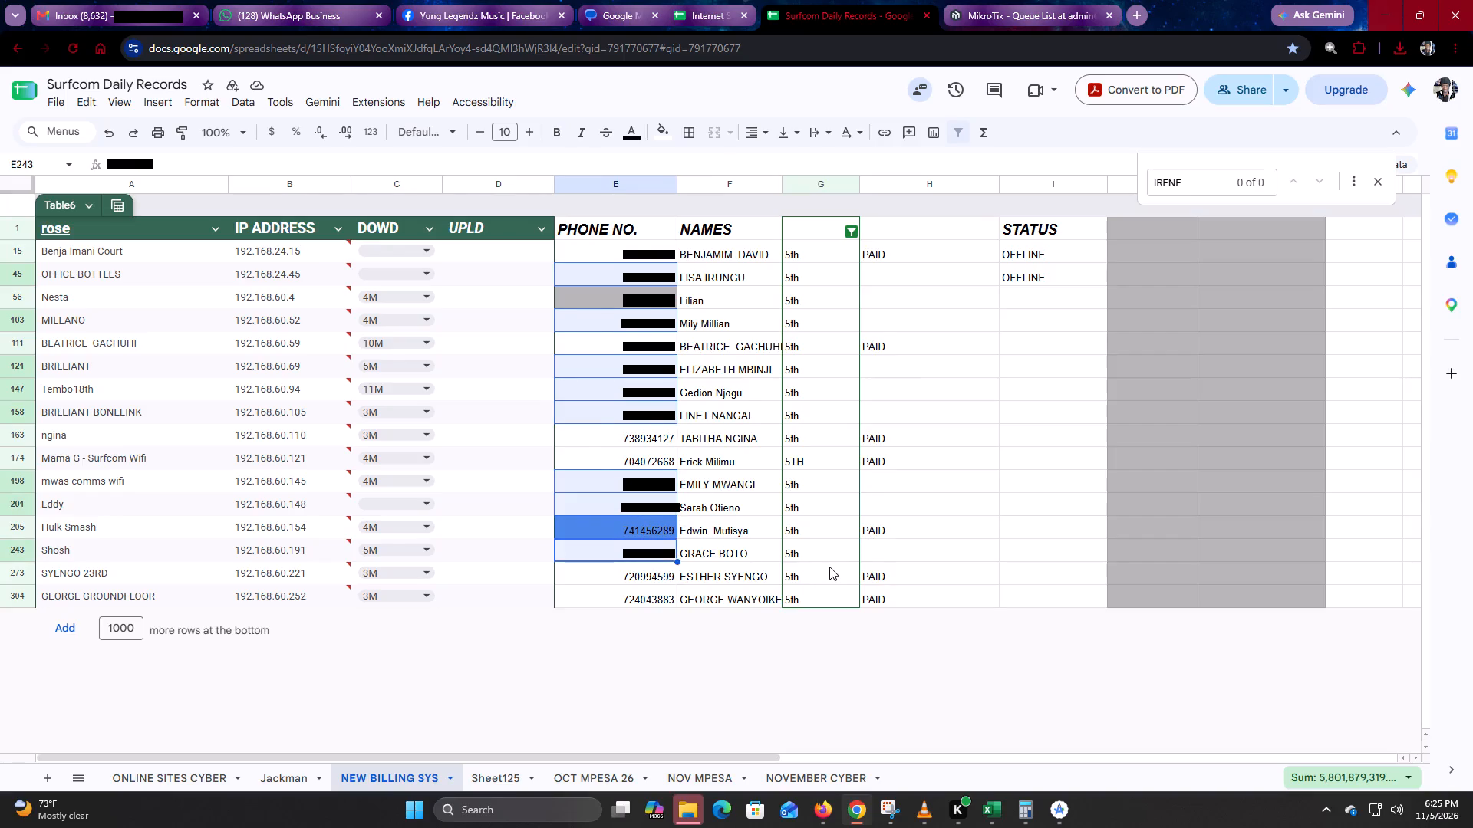
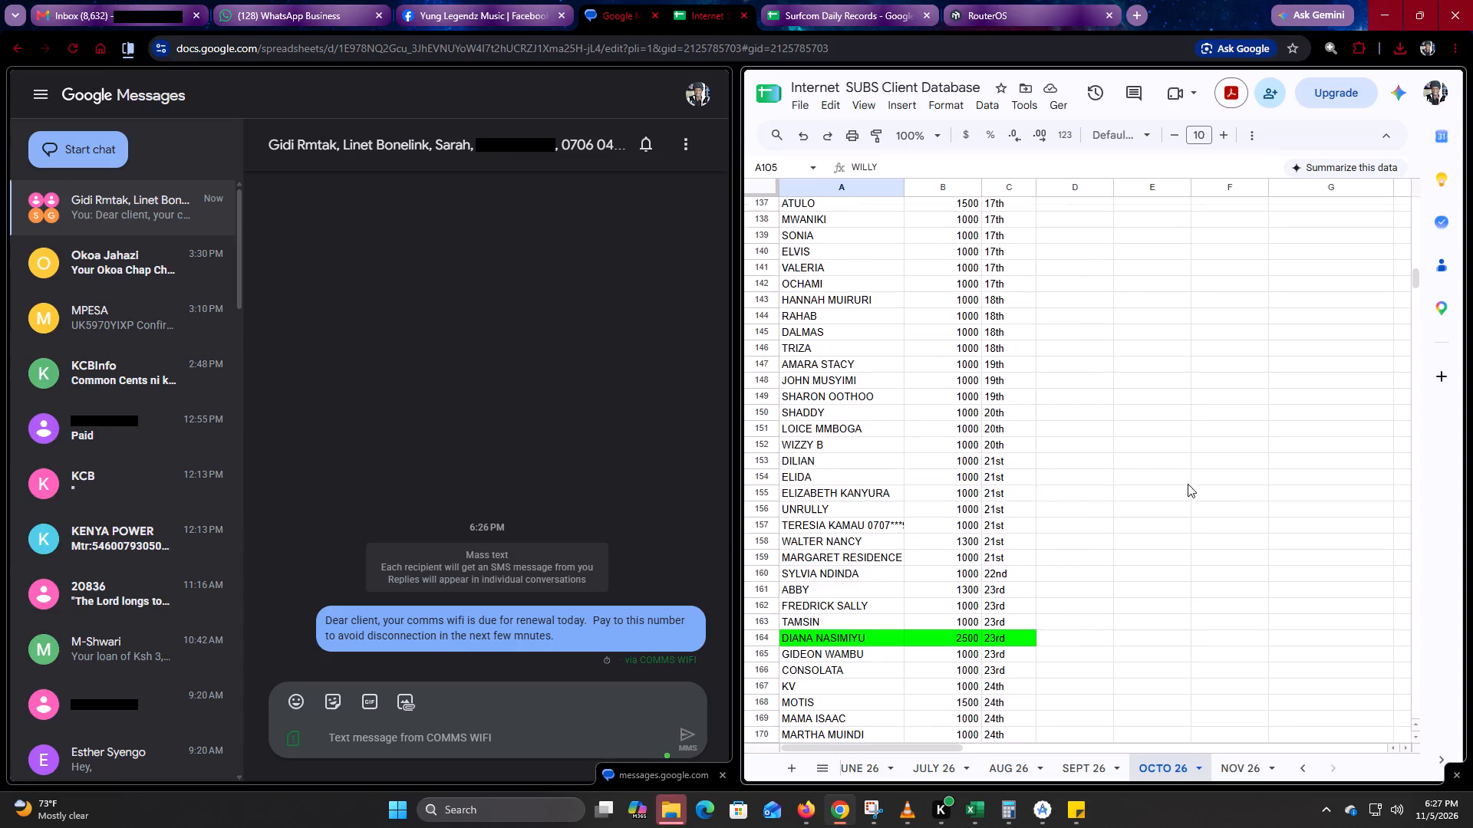
Examine the OCTO 26 sheet's expenses list, its SUB-TOTAL, EXPENSES and TOTAL summary, and the jack and Agigo calculations beside it.
{"action": "scroll", "coordinate": [1195, 547], "scroll_direction": "up", "scroll_amount": 20}
{"action": "scroll", "coordinate": [1195, 547], "scroll_direction": "up", "scroll_amount": 12}
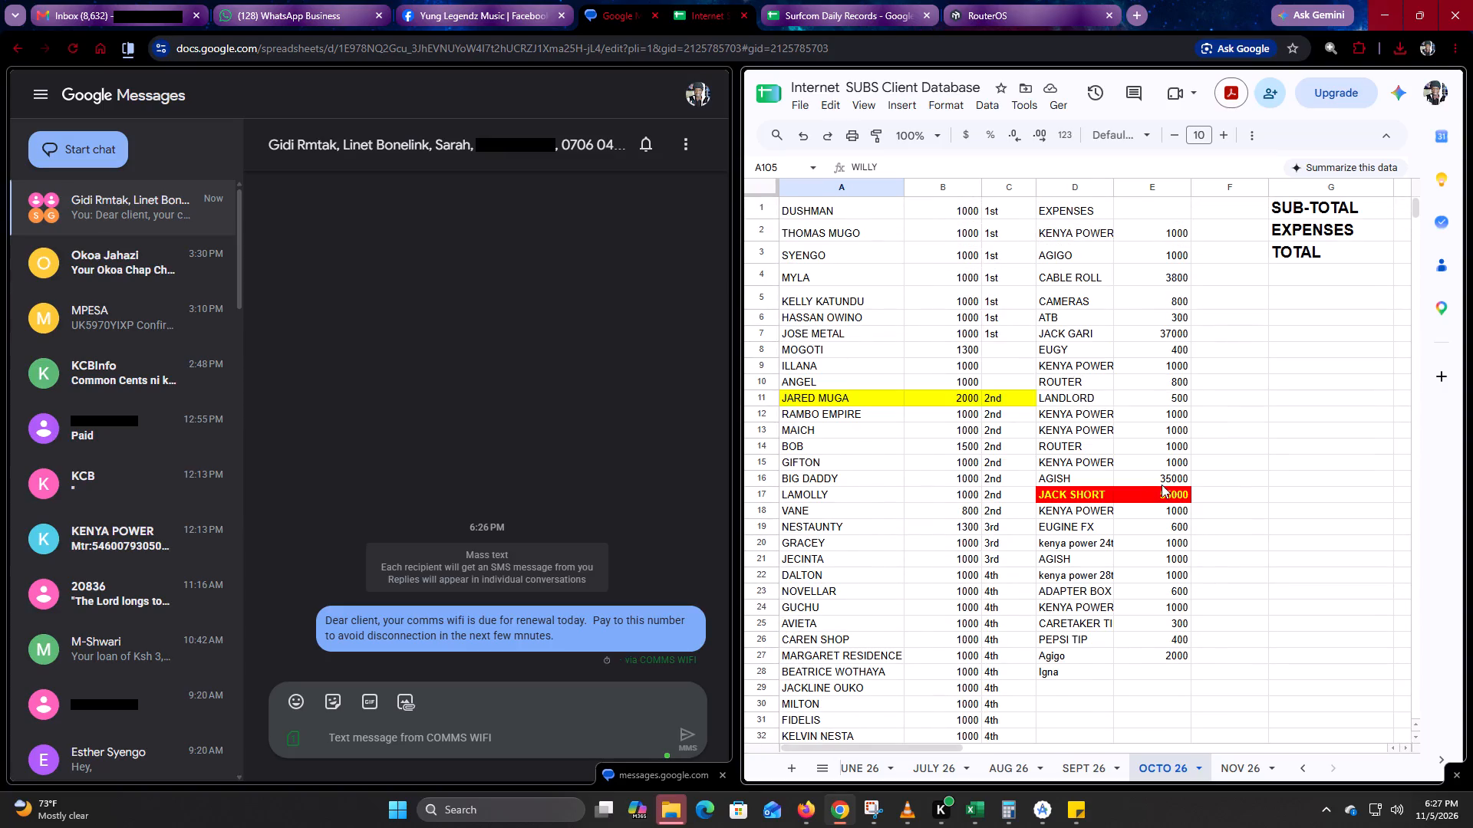
{"action": "left_click_drag", "start_coordinate": [894, 746], "coordinate": [1073, 737]}
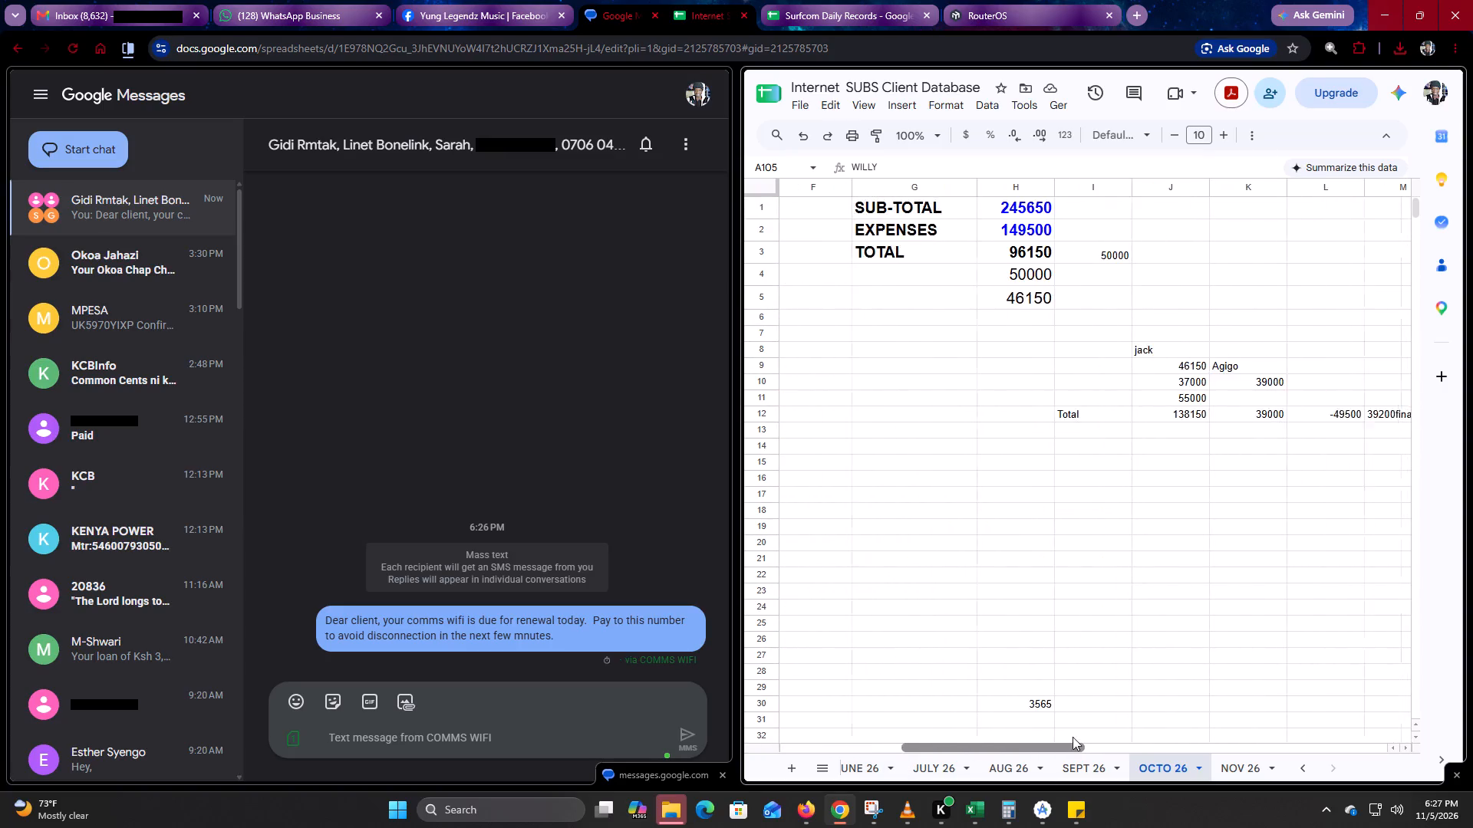
{"action": "left_click_drag", "start_coordinate": [1073, 737], "coordinate": [956, 726]}
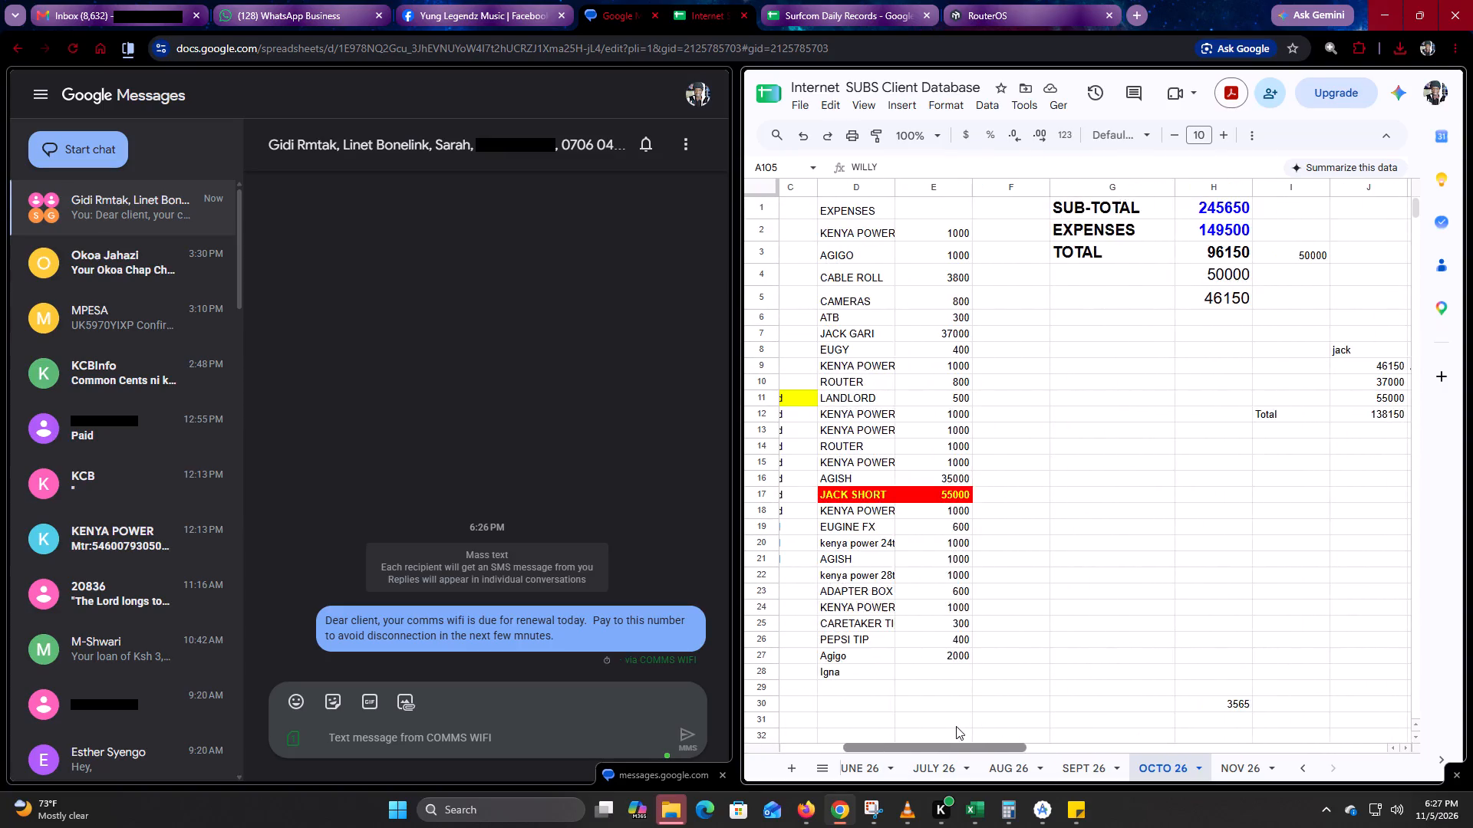
{"action": "left_click_drag", "start_coordinate": [956, 726], "coordinate": [1059, 698]}
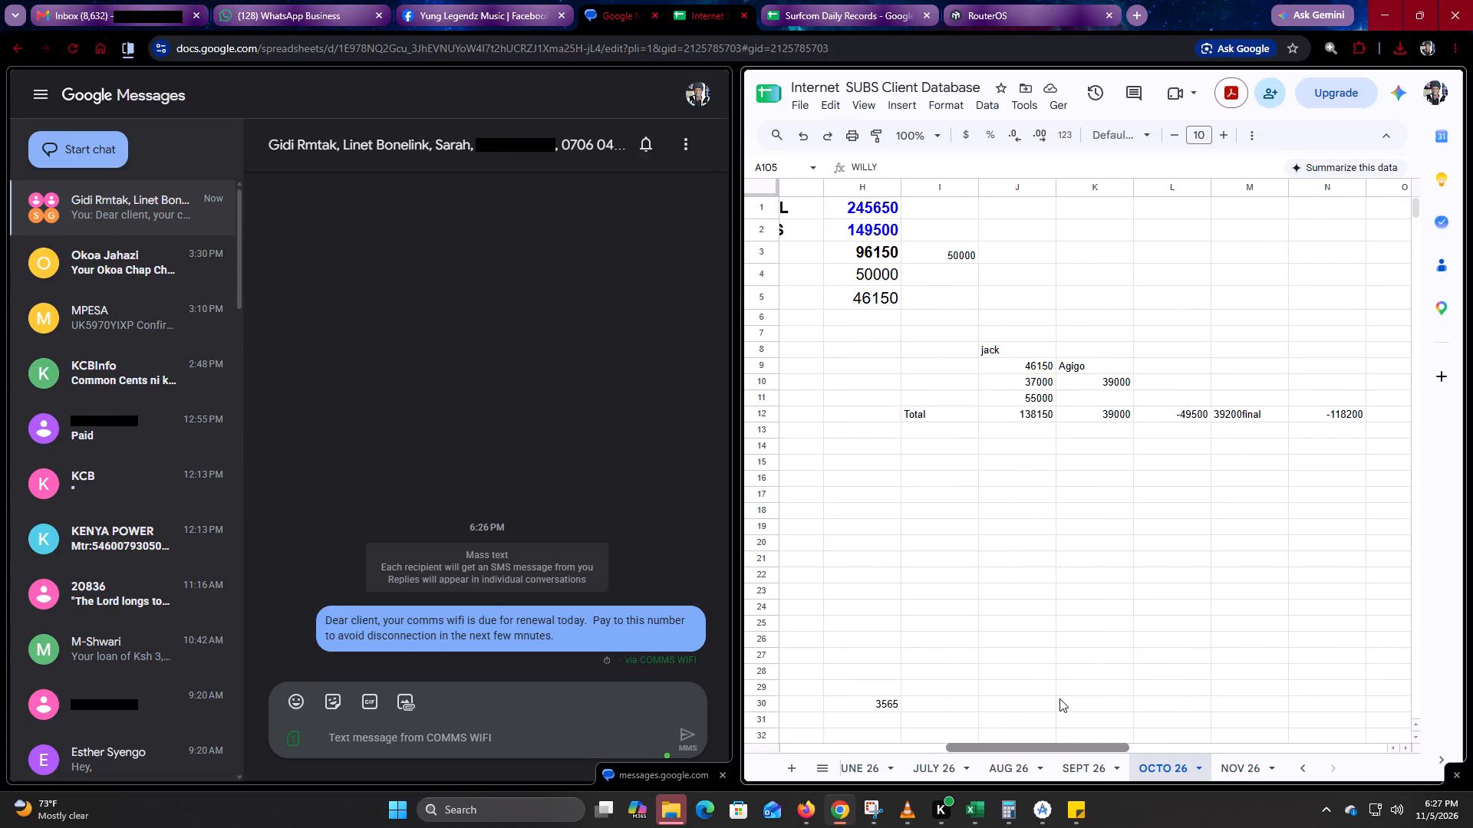
{"action": "left_click_drag", "start_coordinate": [1059, 698], "coordinate": [996, 685]}
{"action": "scroll", "coordinate": [1046, 489], "scroll_direction": "up", "scroll_amount": 7}
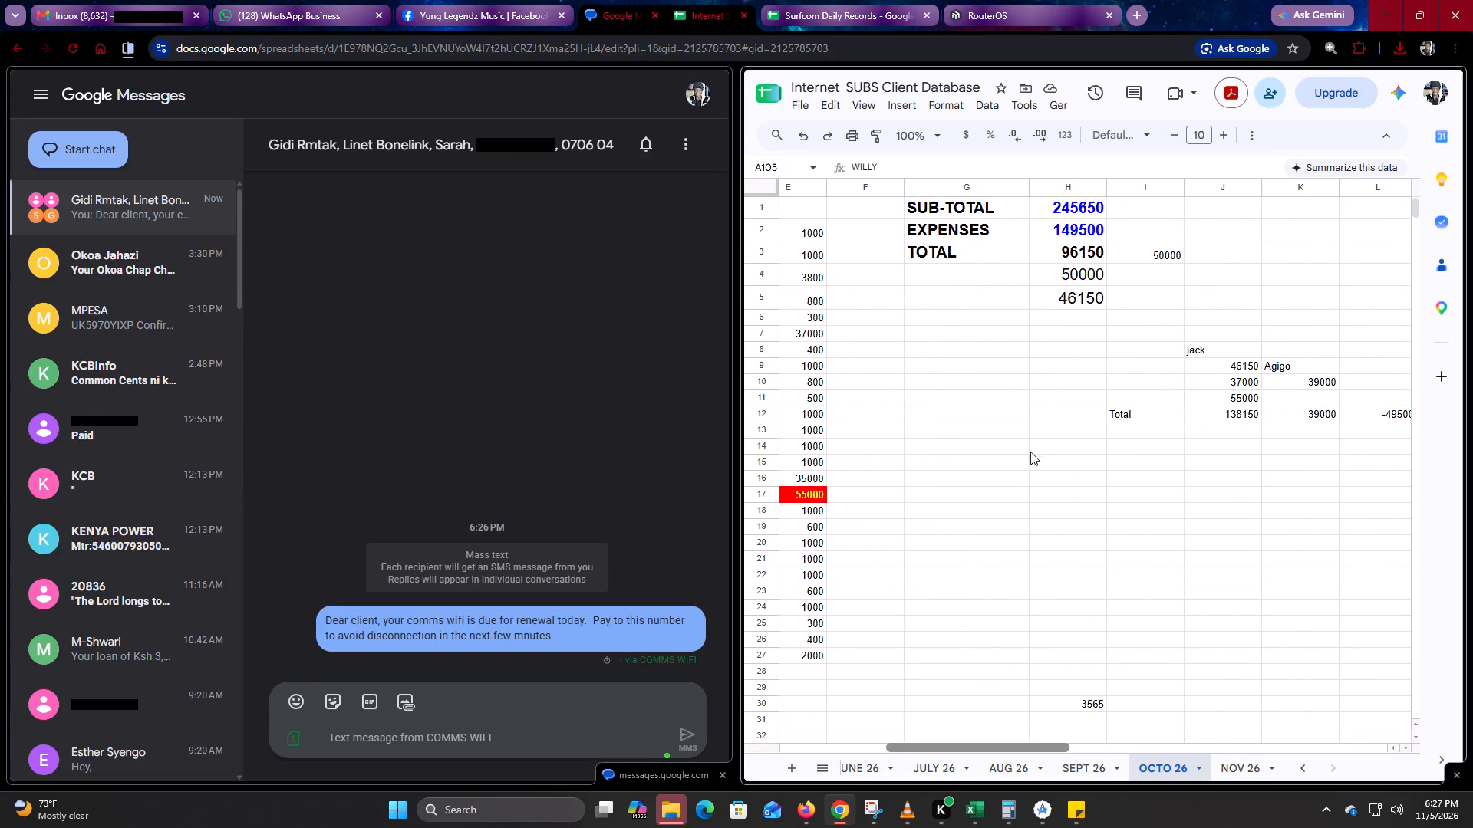
Copy the SUB-TOTAL, EXPENSES and TOTAL summary cells (G1:H3) from the OCTO 26 sheet into NOV 26, starting at cell G2.
{"action": "left_click_drag", "start_coordinate": [961, 206], "coordinate": [1101, 298]}
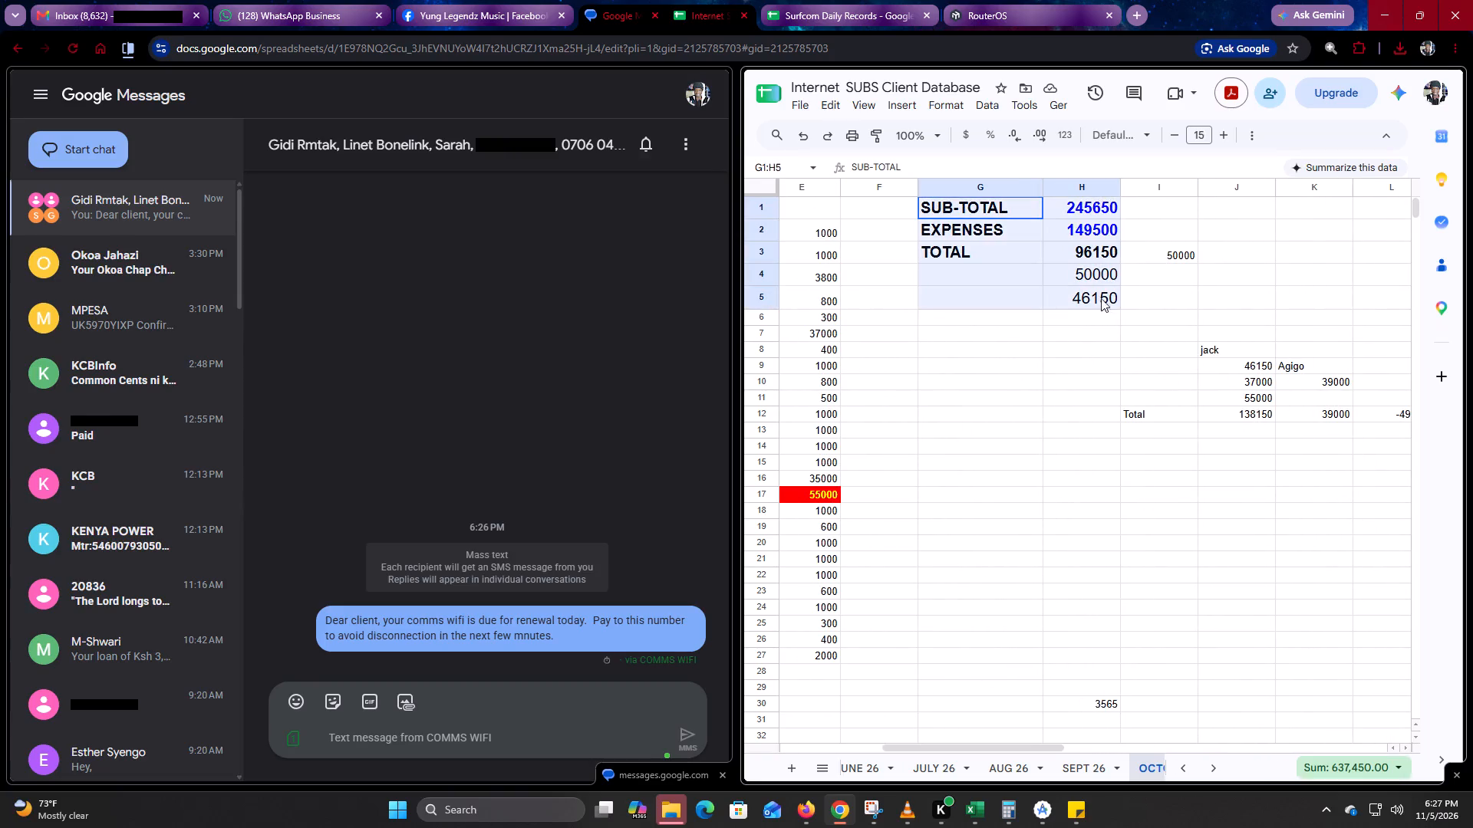
{"action": "left_click_drag", "start_coordinate": [1101, 298], "coordinate": [1100, 251]}
{"action": "right_click", "coordinate": [1100, 251]}
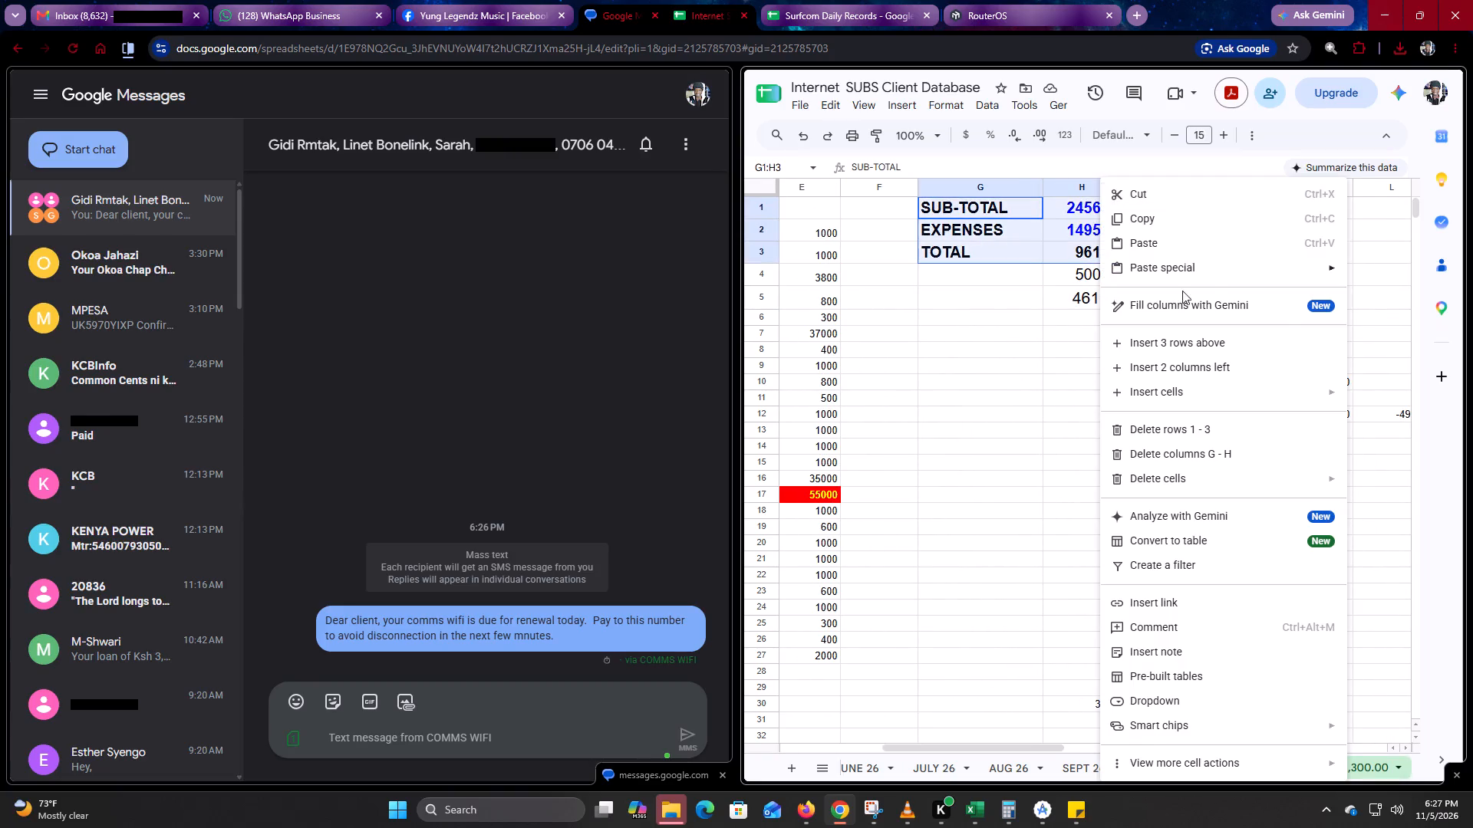
{"action": "left_click", "coordinate": [1183, 219]}
{"action": "double_click", "coordinate": [1222, 771]}
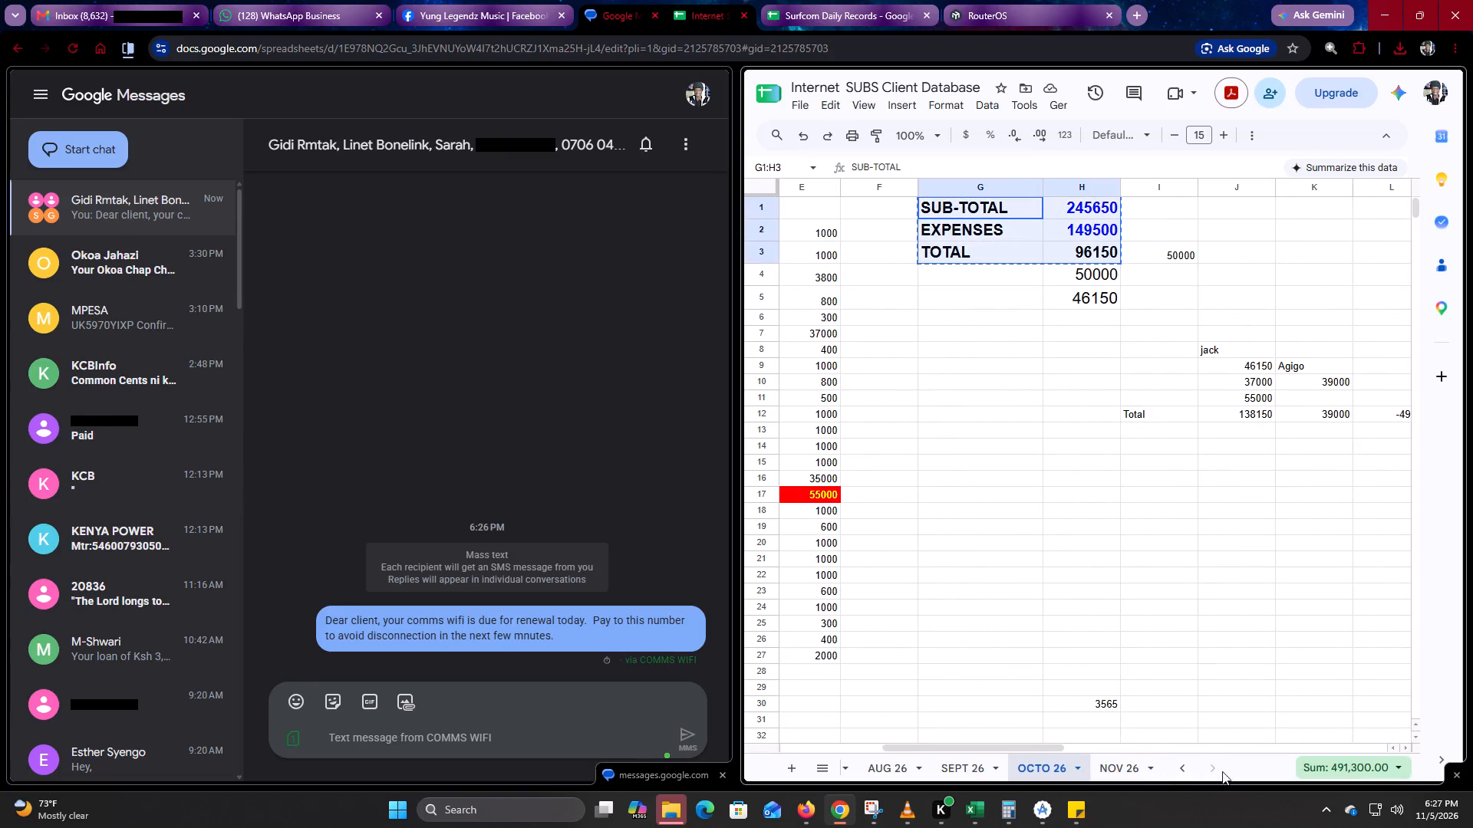
{"action": "left_click", "coordinate": [1111, 767]}
{"action": "scroll", "coordinate": [1280, 370], "scroll_direction": "up", "scroll_amount": 2}
{"action": "middle_click", "coordinate": [1279, 370]}
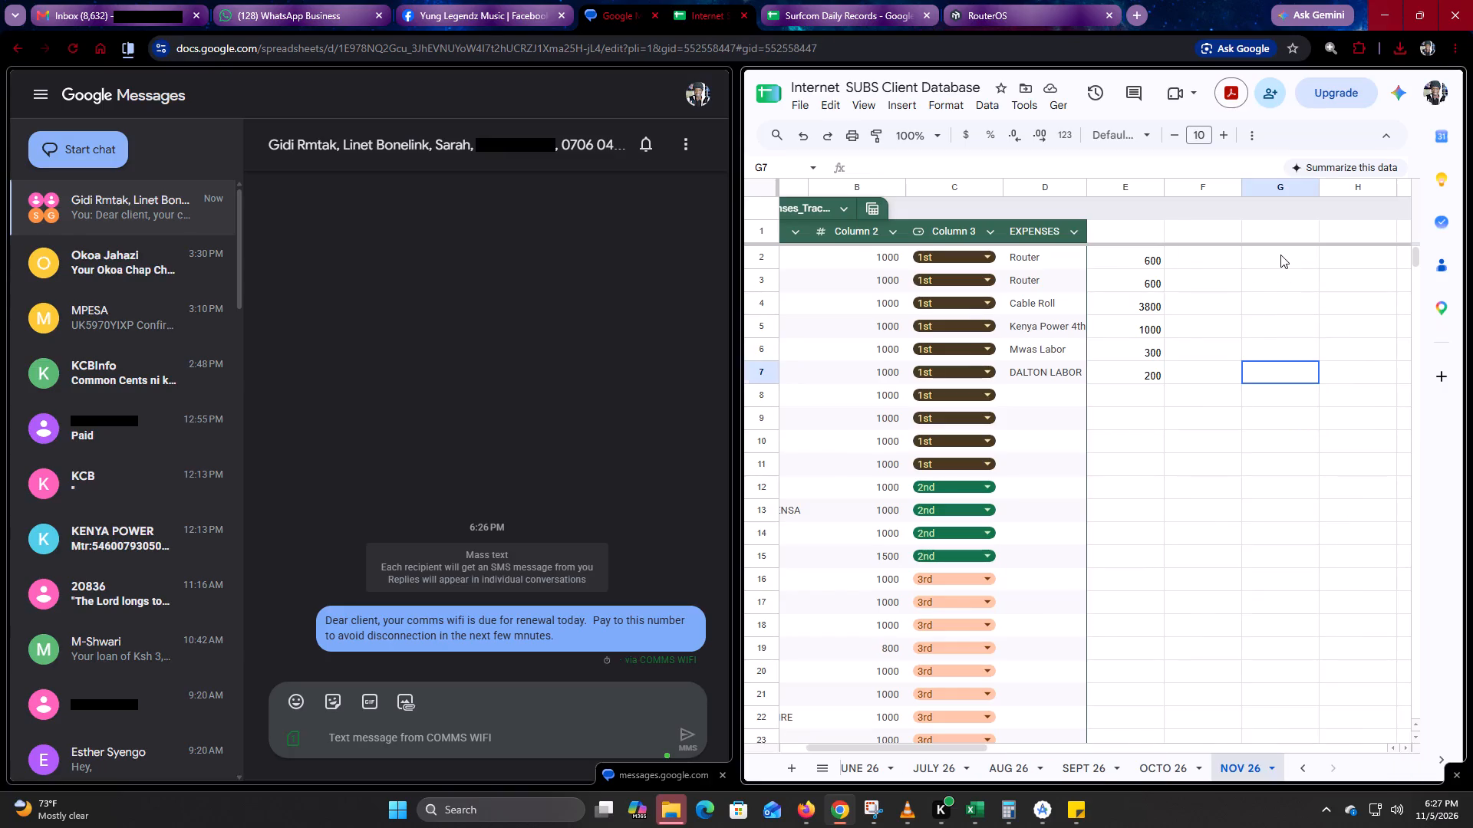
{"action": "left_click", "coordinate": [1280, 255]}
{"action": "right_click", "coordinate": [1280, 255]}
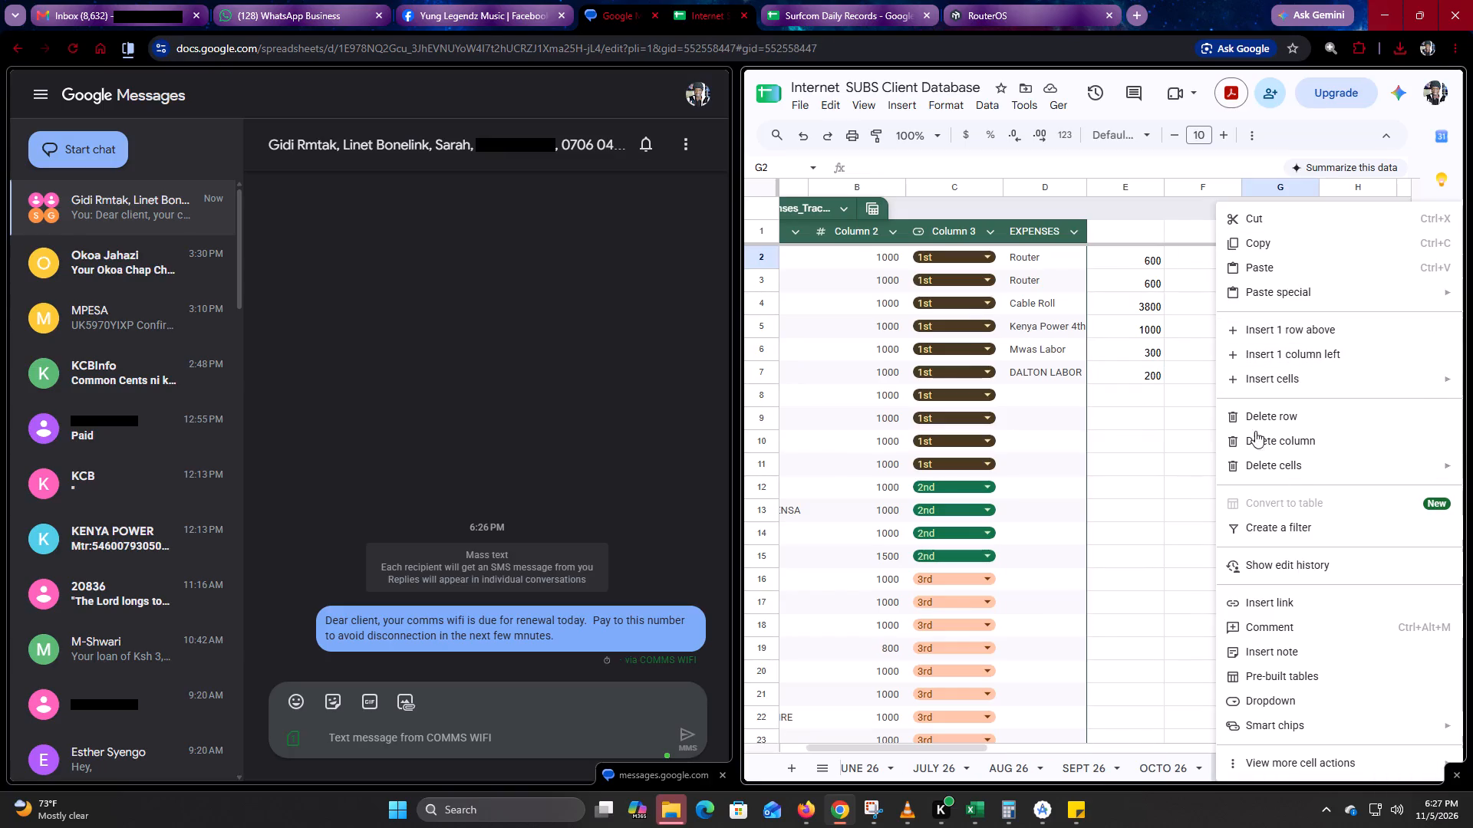
{"action": "left_click", "coordinate": [1163, 340]}
{"action": "left_click", "coordinate": [1280, 264]}
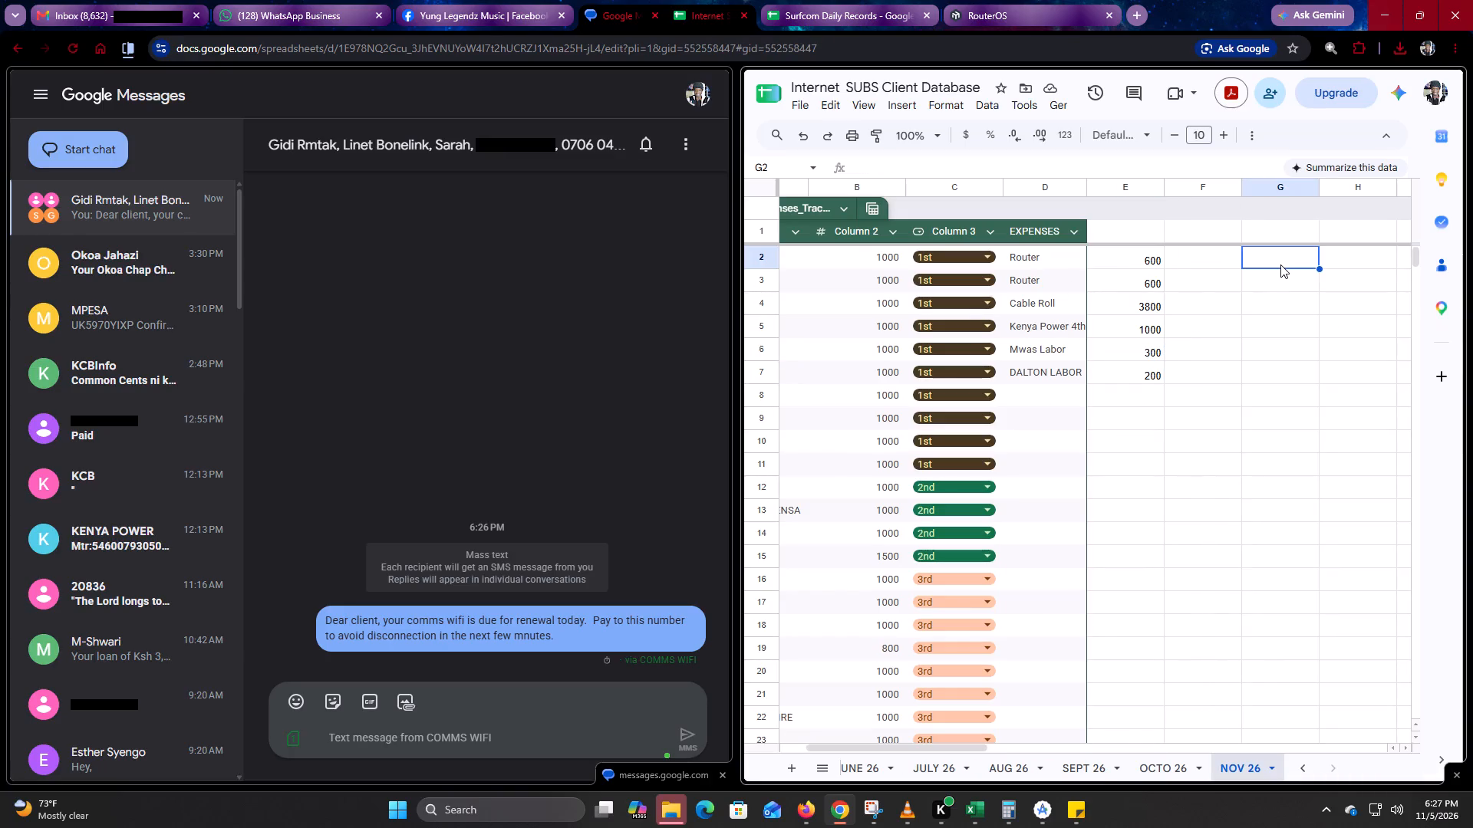
{"action": "key", "text": "ctrl+v"}
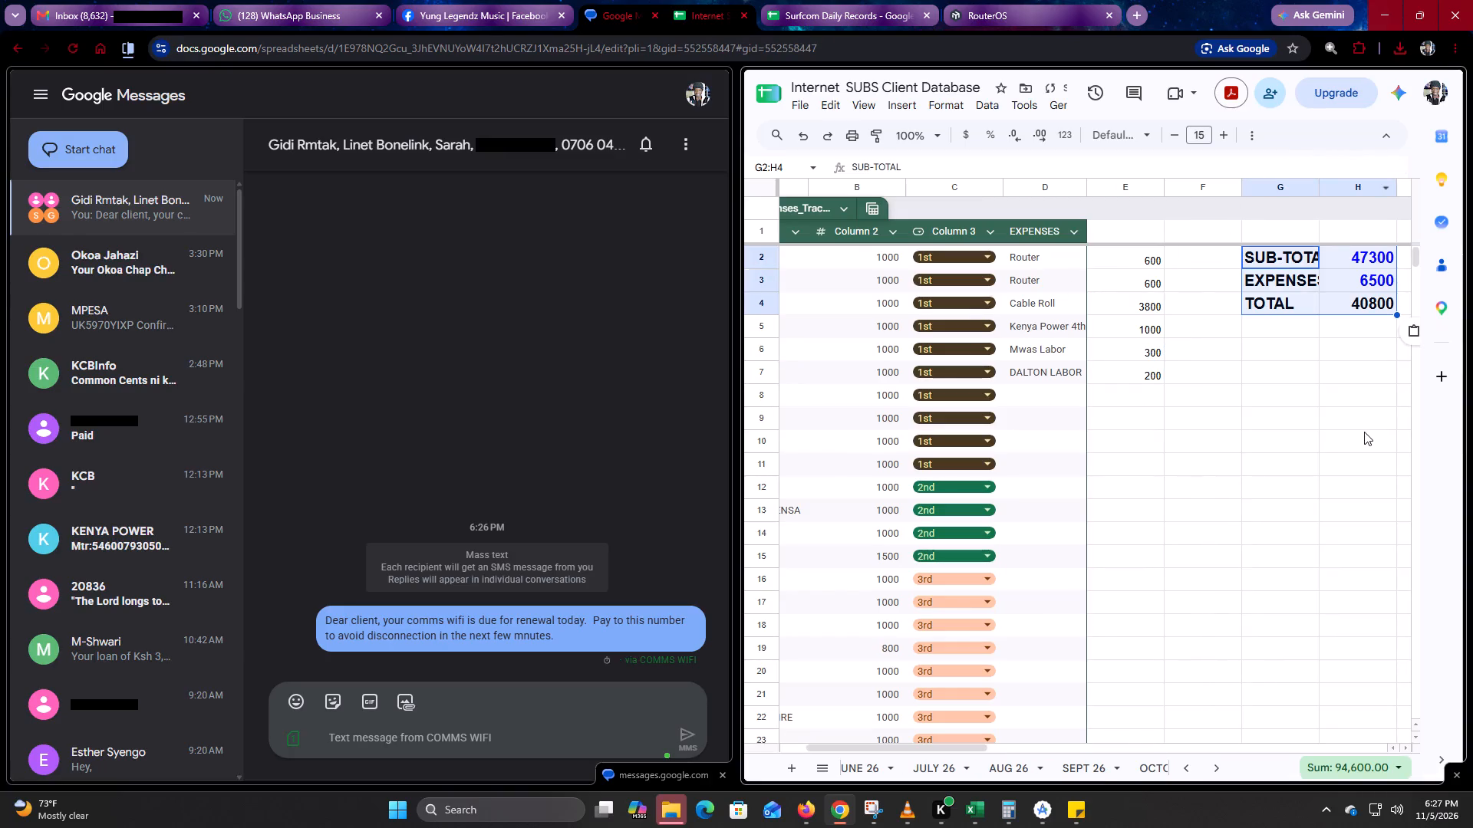
{"action": "left_click", "coordinate": [1363, 436]}
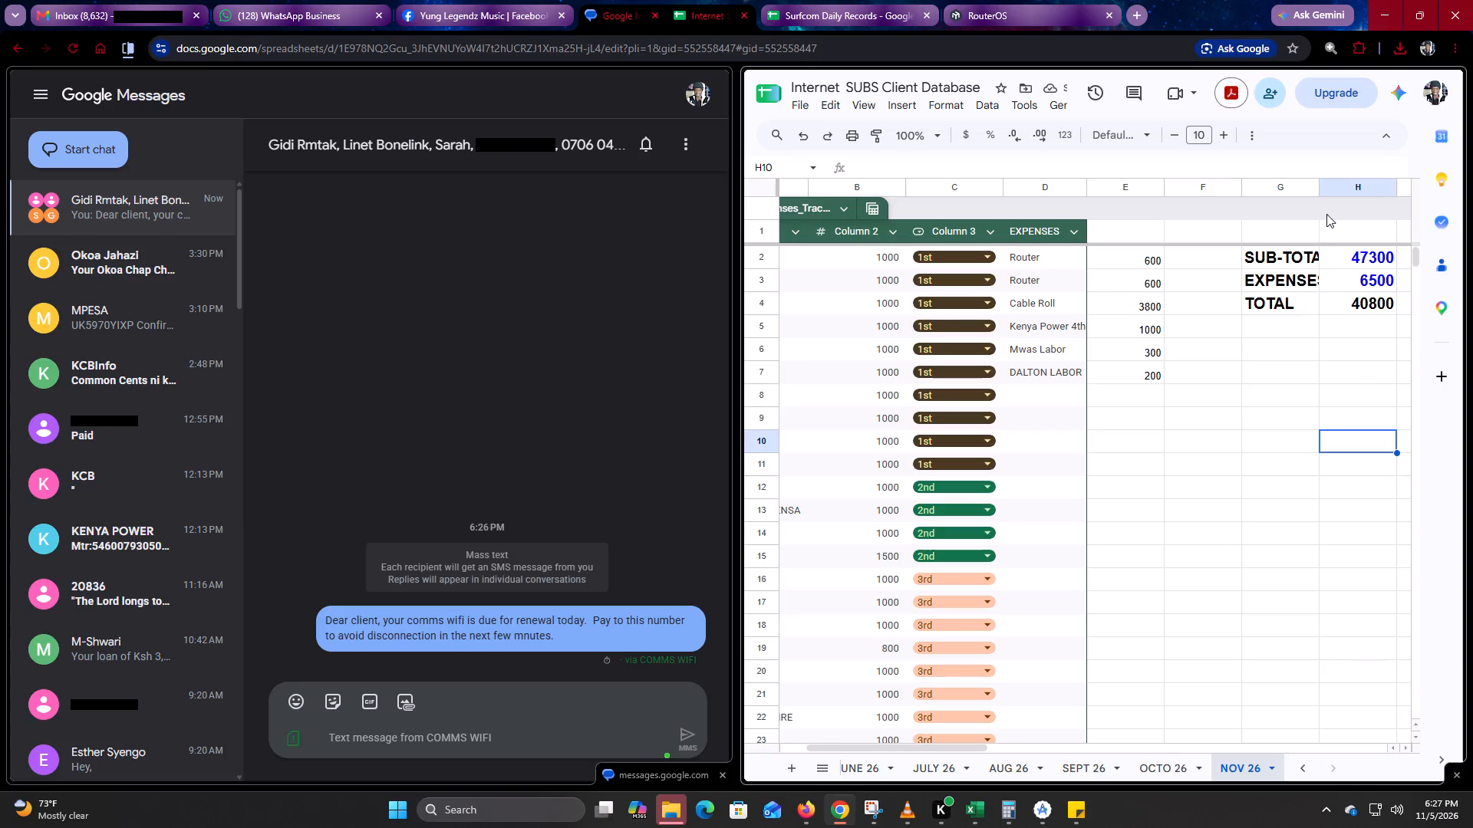
Check the sum of the expense amounts in cells E2:E8 of the NOV 26 sheet.
{"action": "left_click", "coordinate": [1208, 536]}
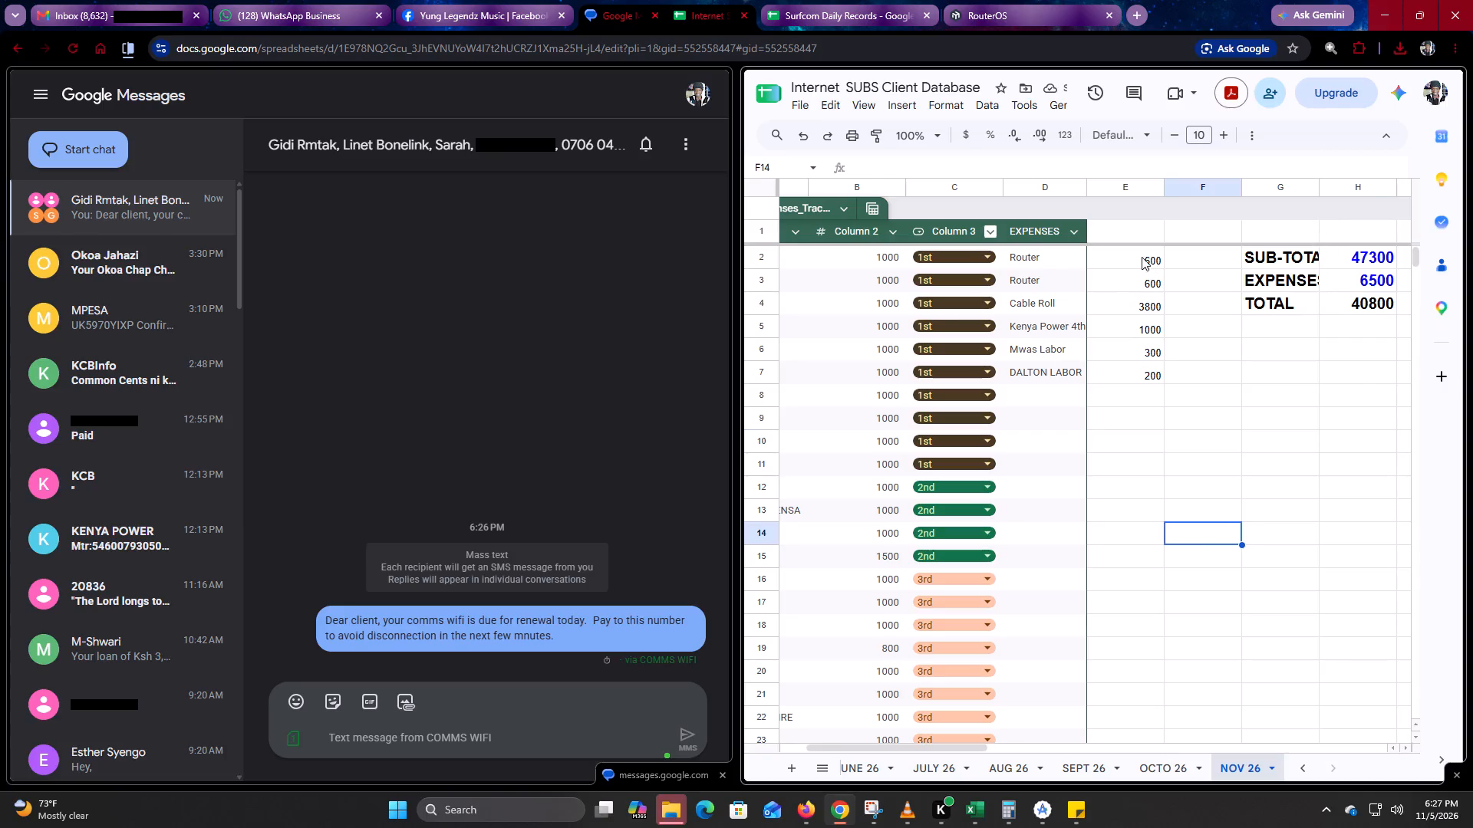
{"action": "left_click_drag", "start_coordinate": [1142, 257], "coordinate": [1149, 385]}
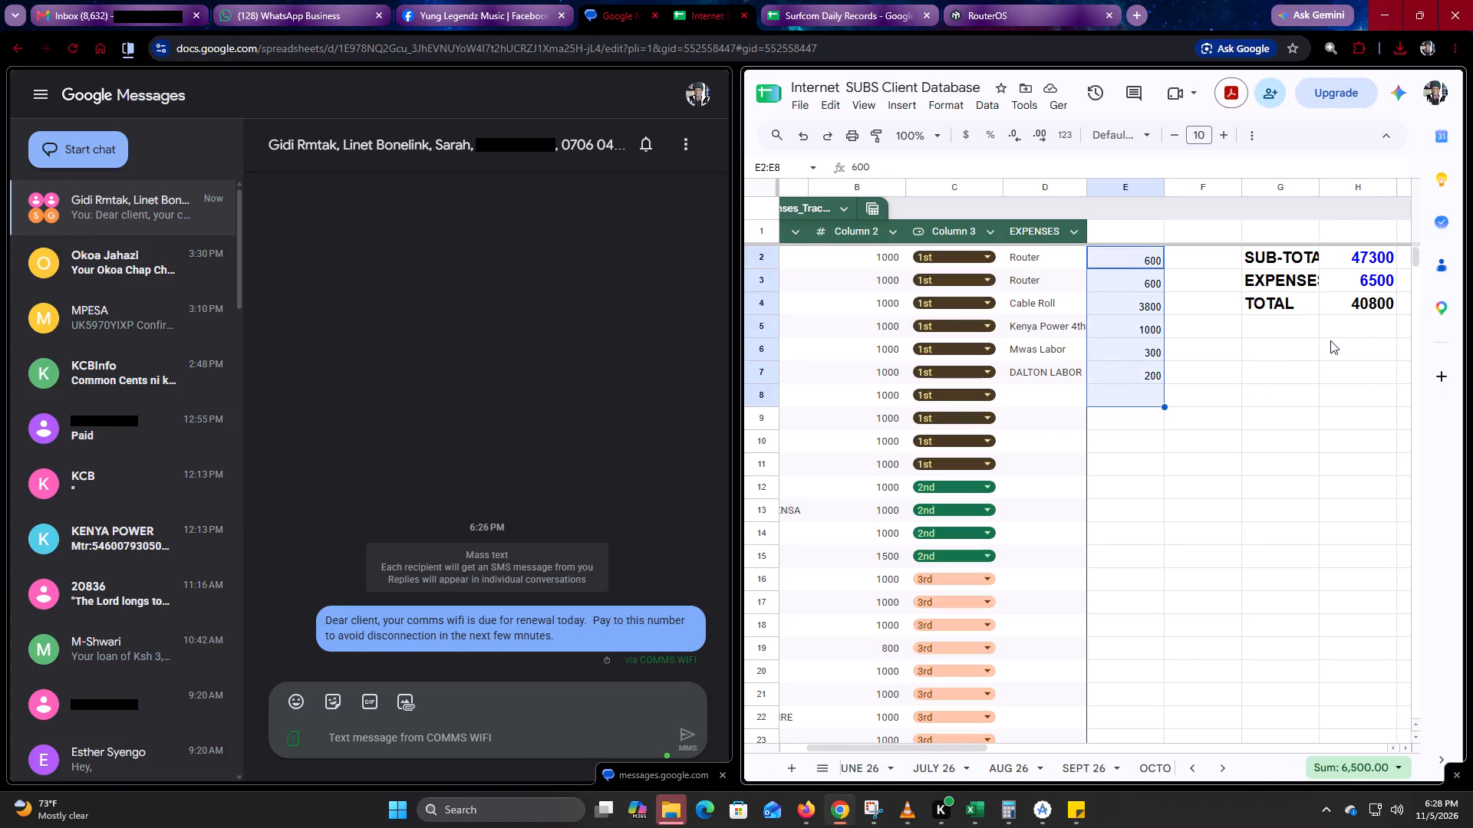
{"action": "left_click", "coordinate": [1316, 402]}
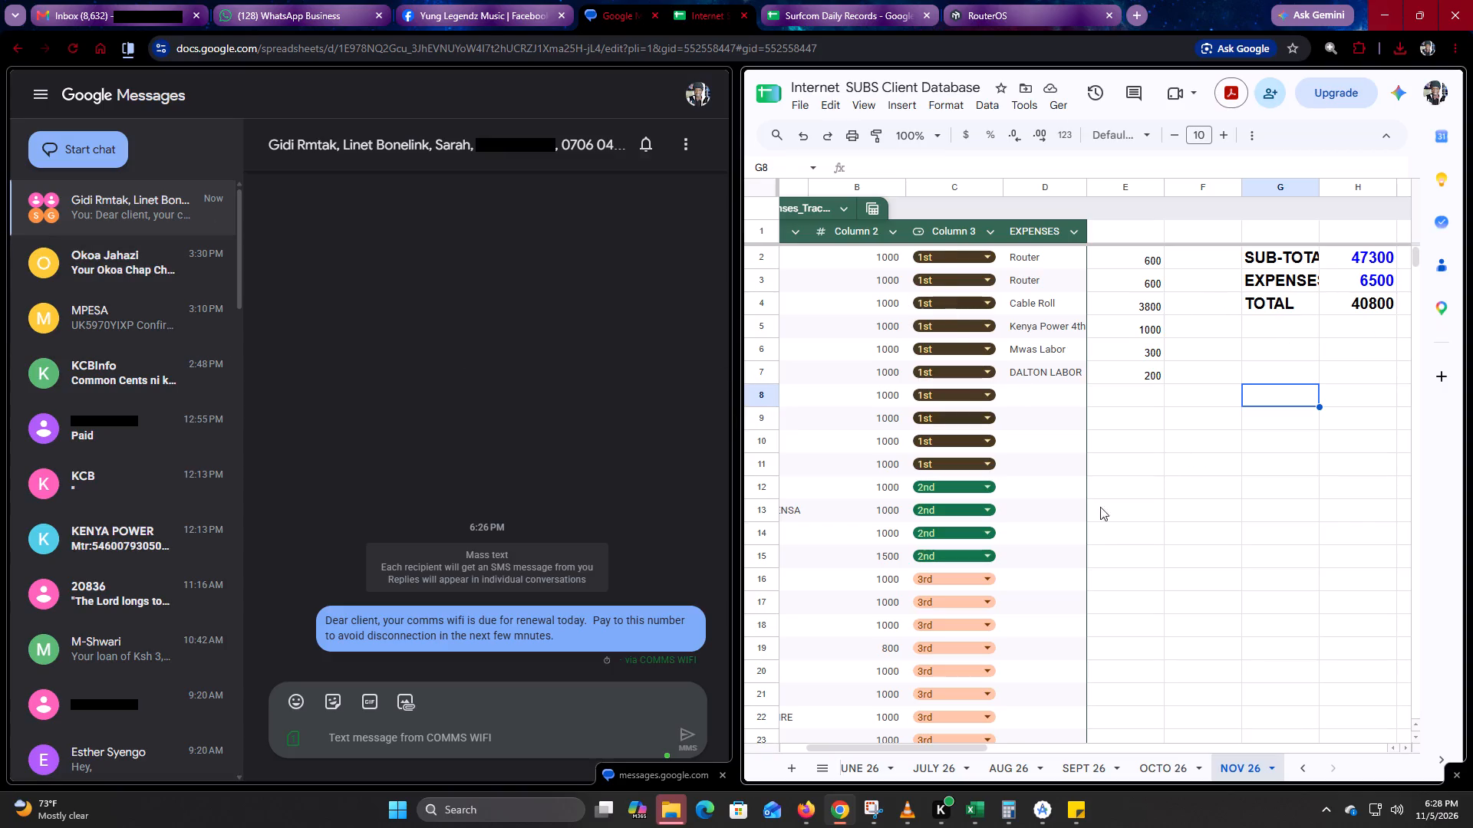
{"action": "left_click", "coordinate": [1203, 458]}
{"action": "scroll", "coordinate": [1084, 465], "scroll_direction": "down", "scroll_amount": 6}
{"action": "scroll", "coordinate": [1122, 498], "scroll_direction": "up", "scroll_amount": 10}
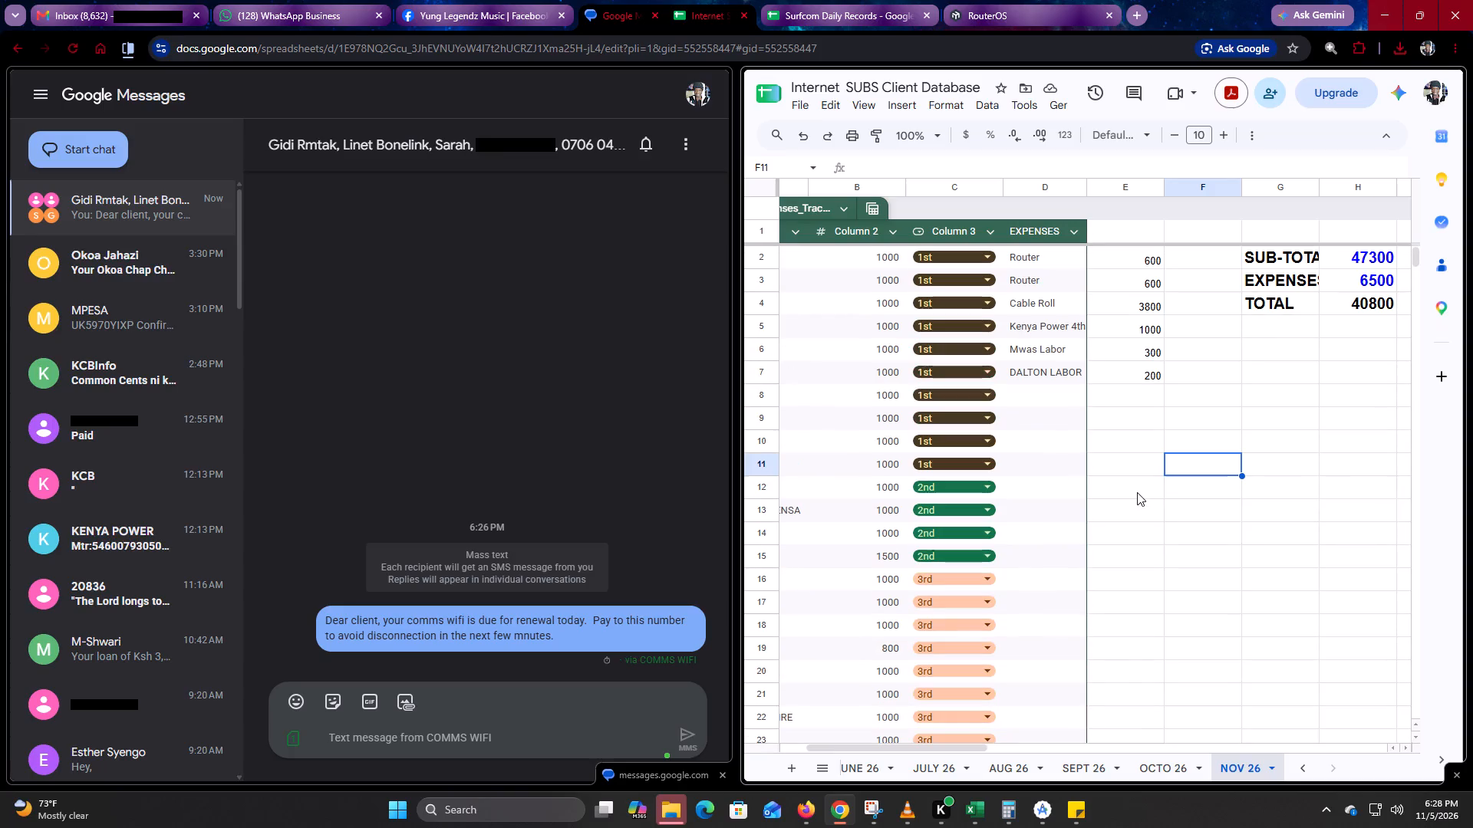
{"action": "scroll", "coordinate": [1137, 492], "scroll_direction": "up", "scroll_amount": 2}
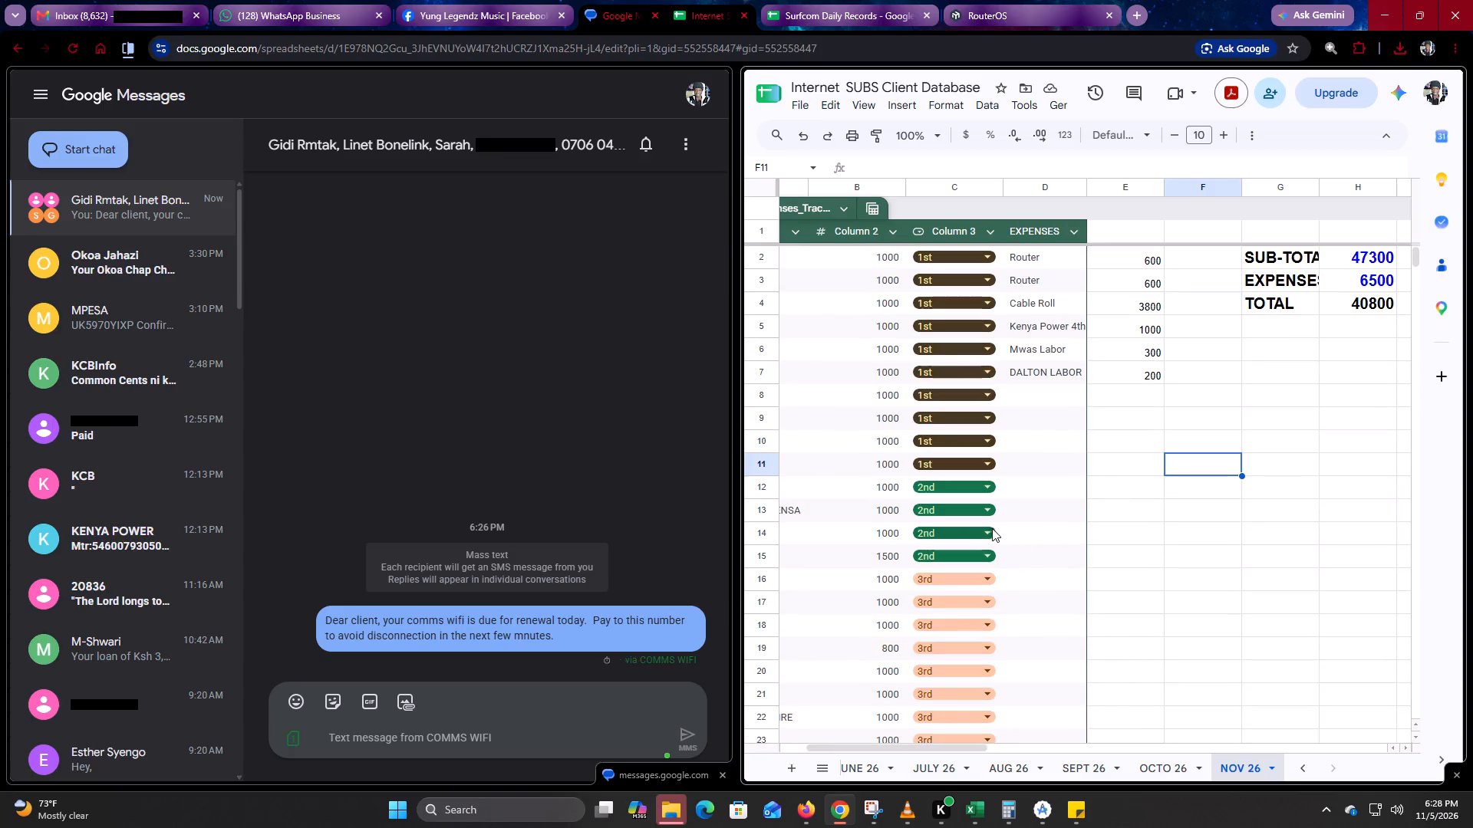
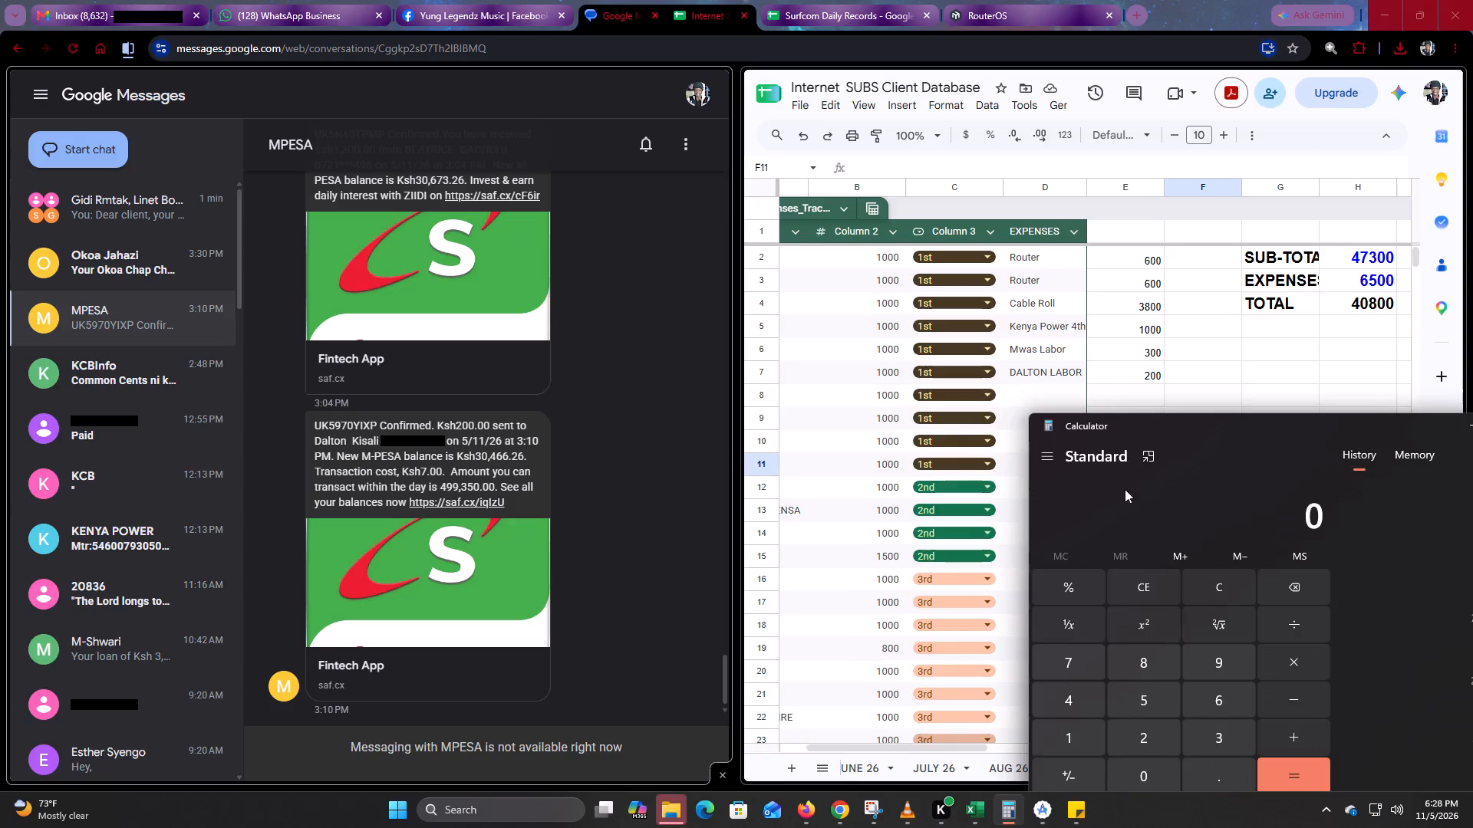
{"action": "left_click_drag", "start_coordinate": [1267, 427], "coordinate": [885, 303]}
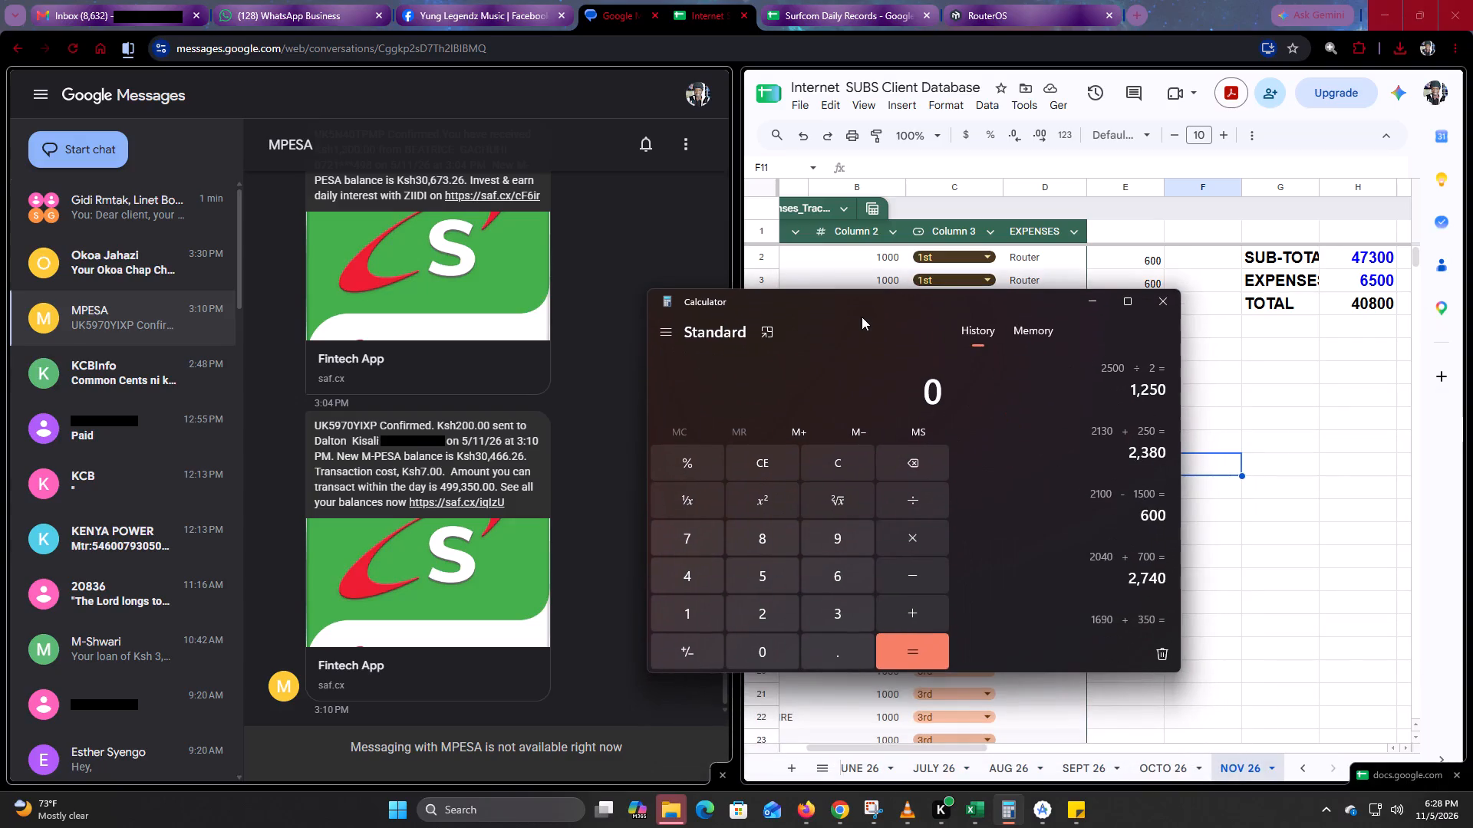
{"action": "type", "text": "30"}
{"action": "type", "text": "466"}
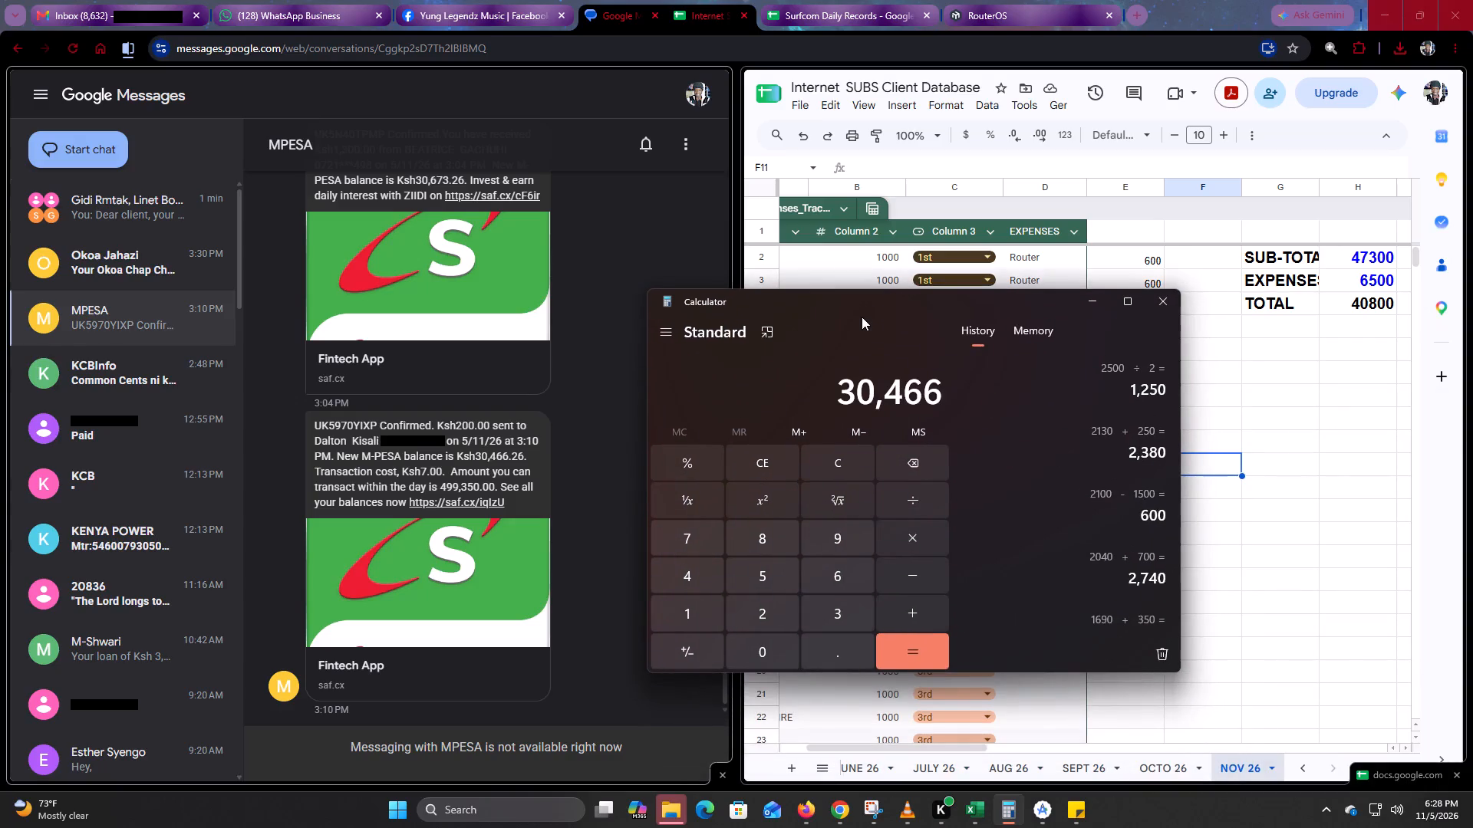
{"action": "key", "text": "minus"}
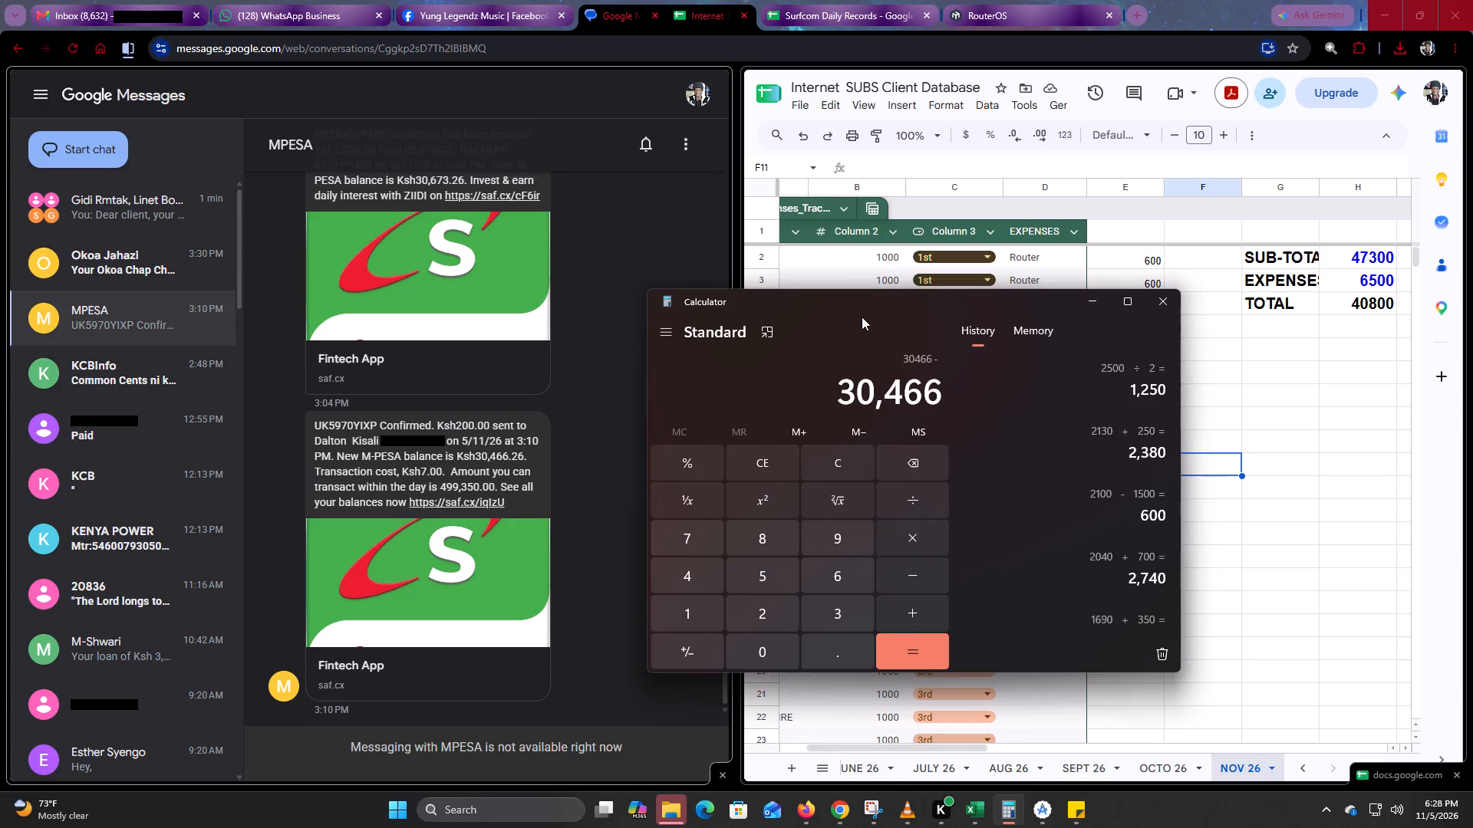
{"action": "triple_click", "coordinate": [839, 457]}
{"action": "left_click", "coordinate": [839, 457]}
Calculate the NOV 26 sheet's TOTAL minus the latest M-PESA balance, as 40800 − 30466, in the calculator.
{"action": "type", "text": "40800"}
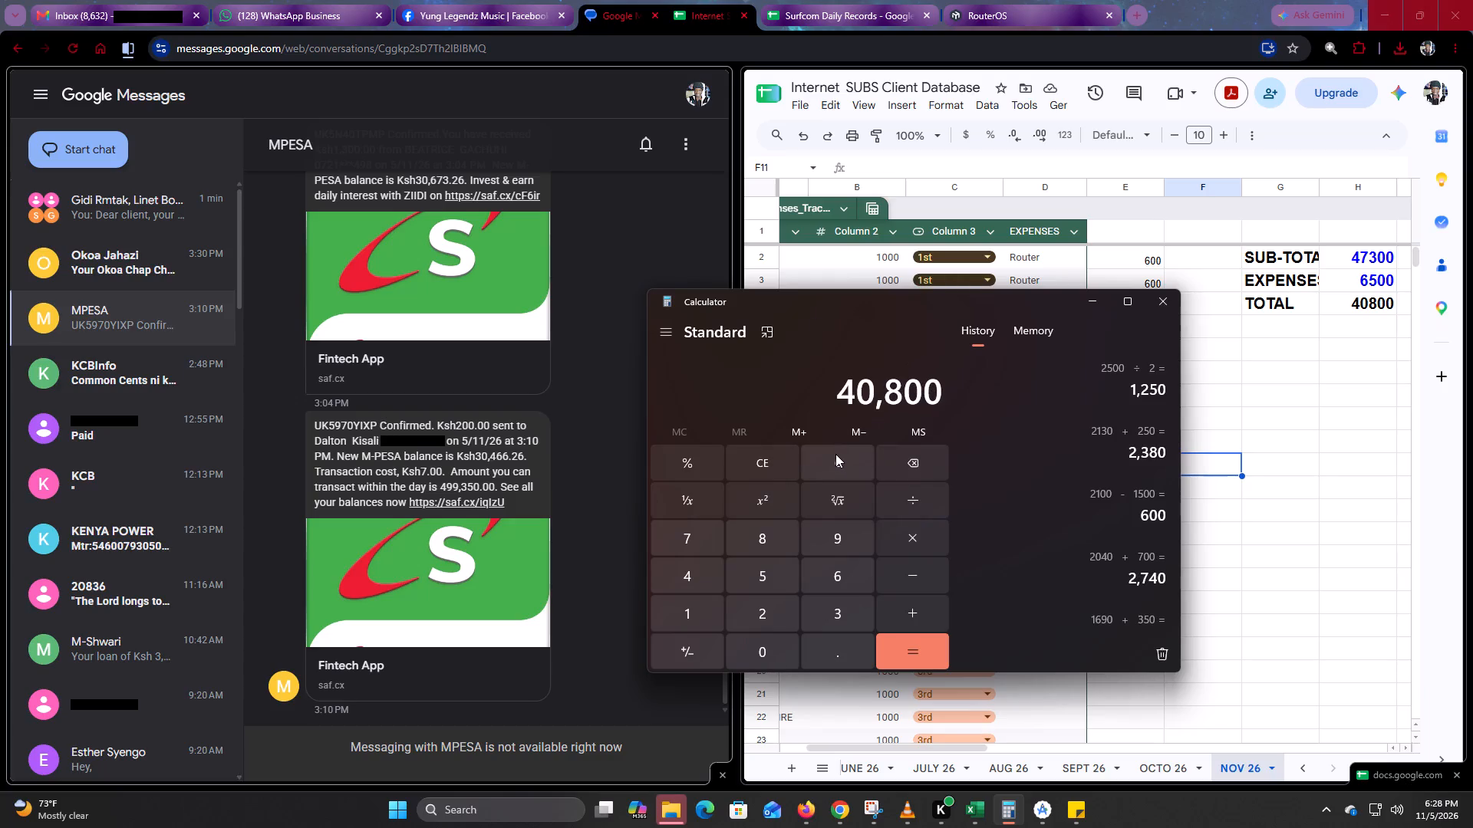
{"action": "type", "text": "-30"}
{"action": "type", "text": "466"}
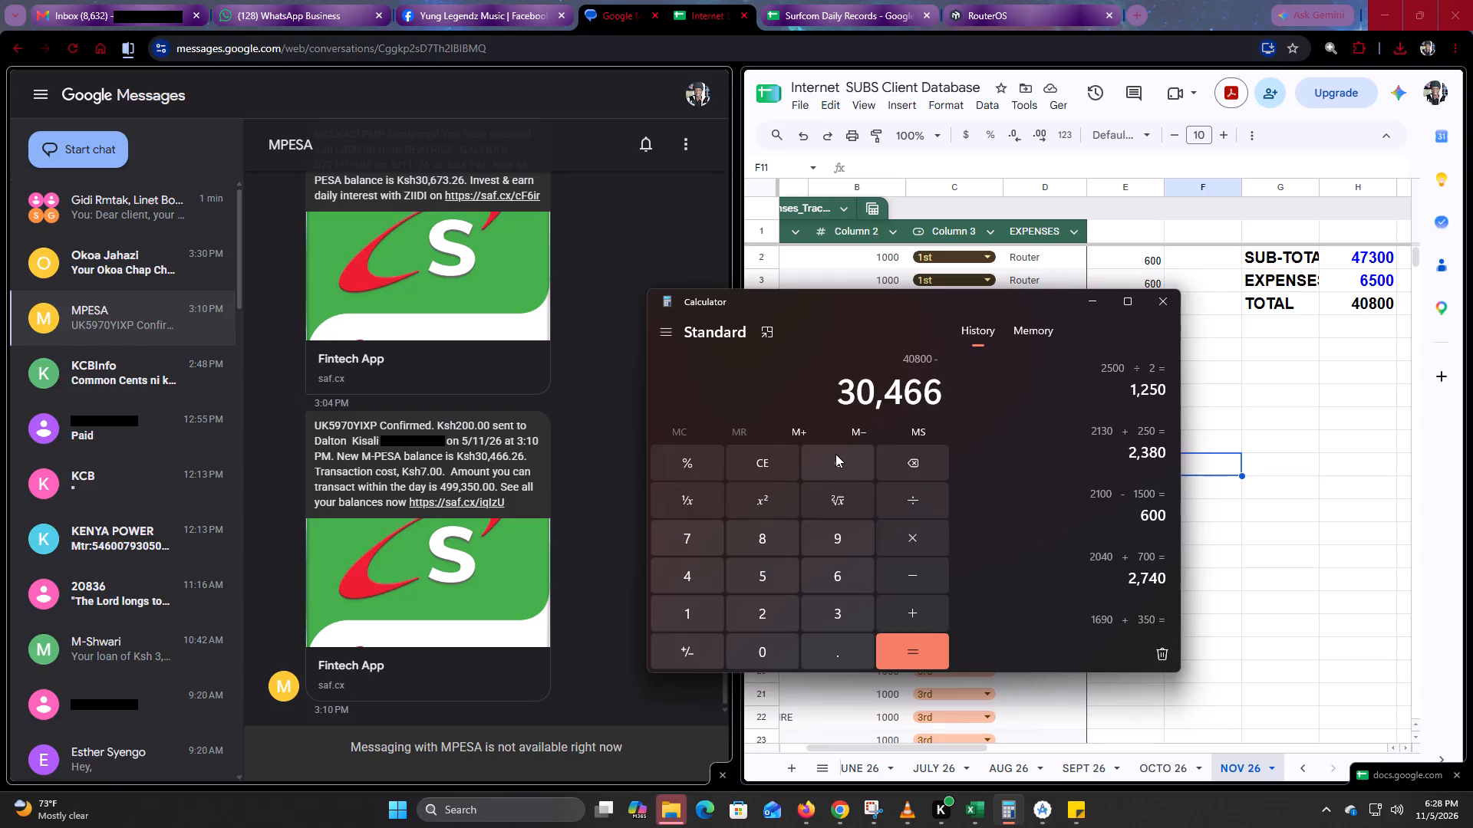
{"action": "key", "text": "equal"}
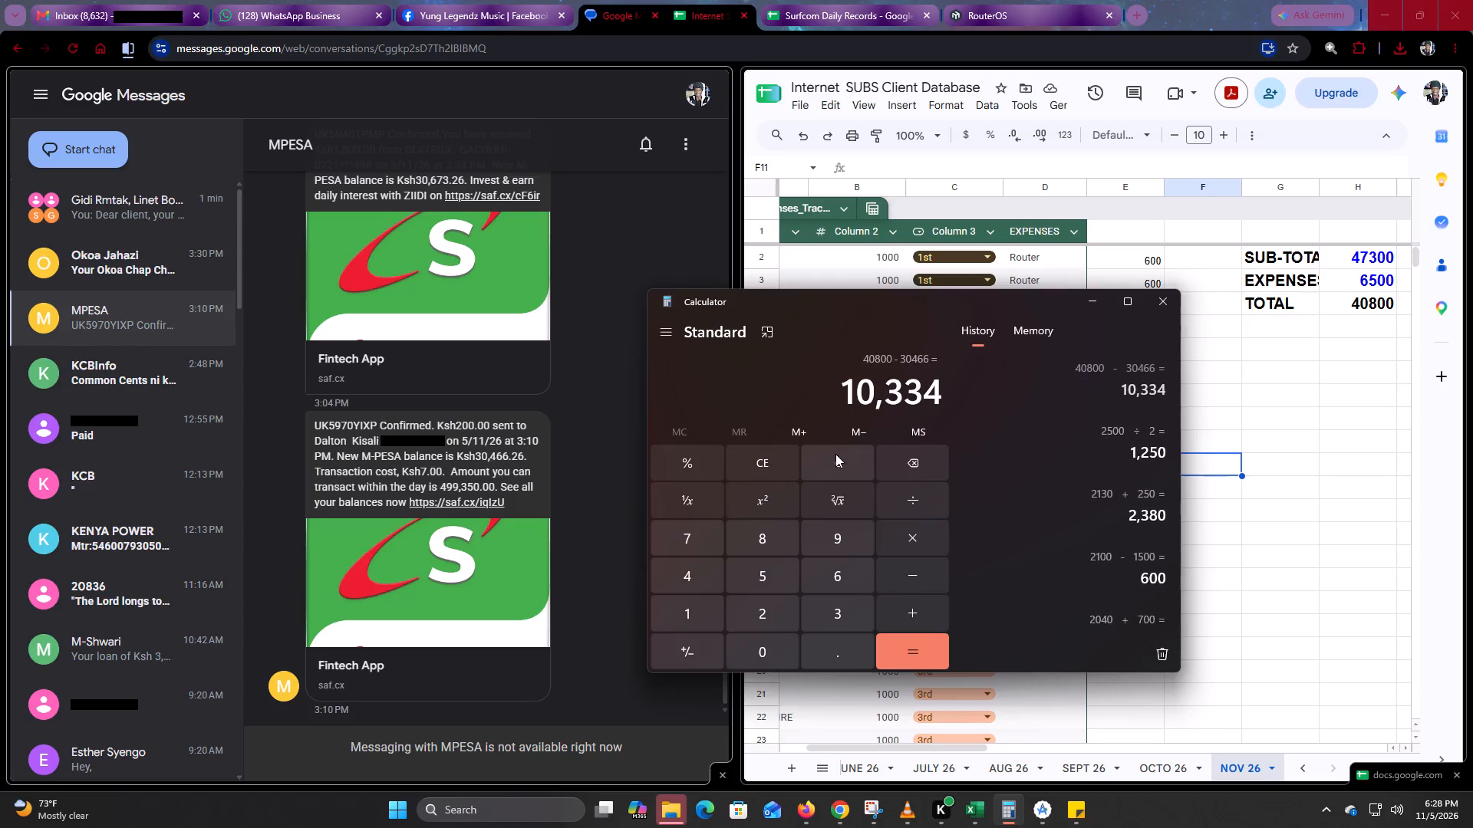
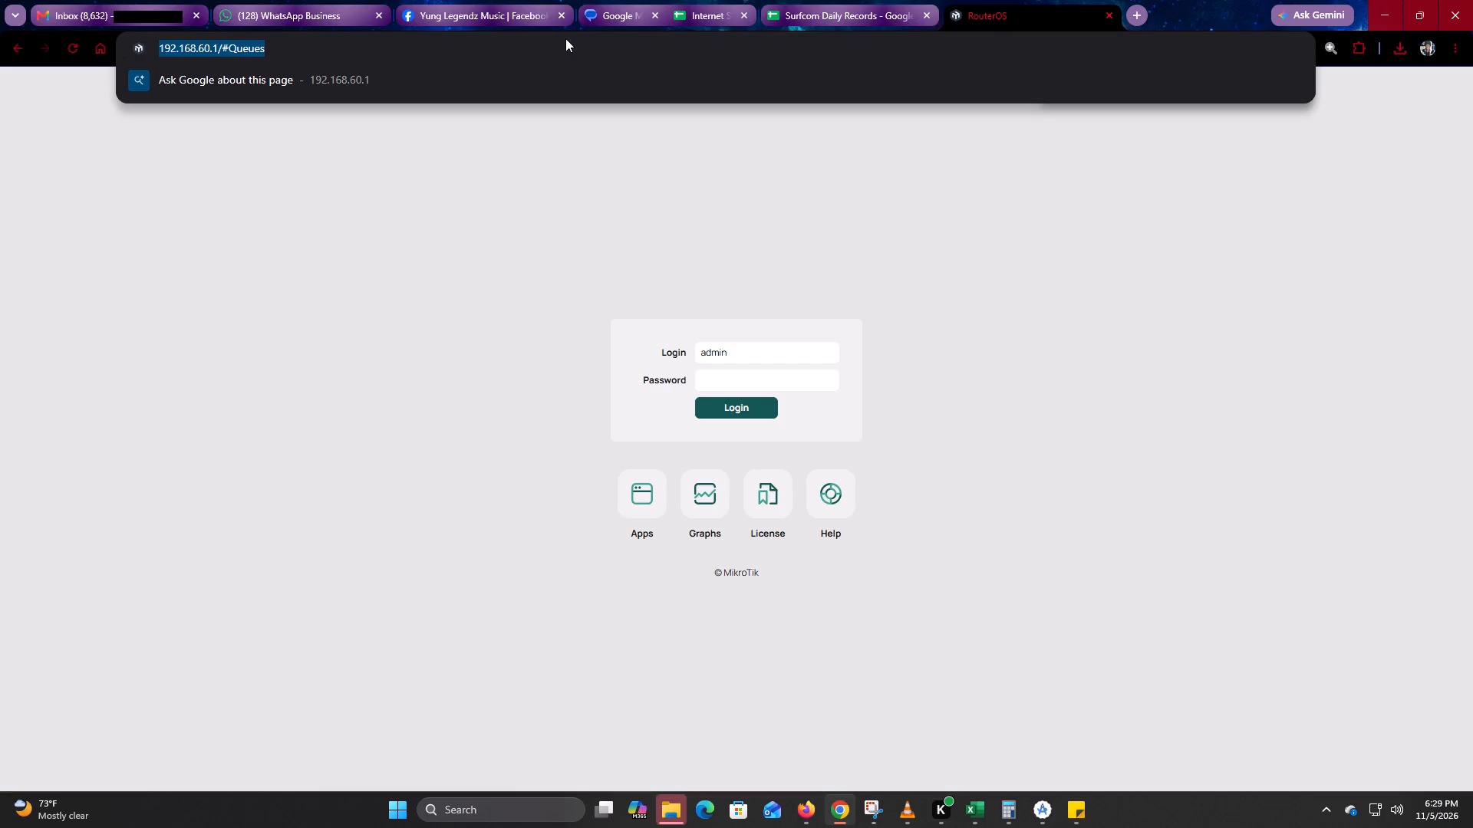
Open the PERSONAL DATA SHEET | DEBTS spreadsheet in place of the router login page.
{"action": "type", "text": "person"}
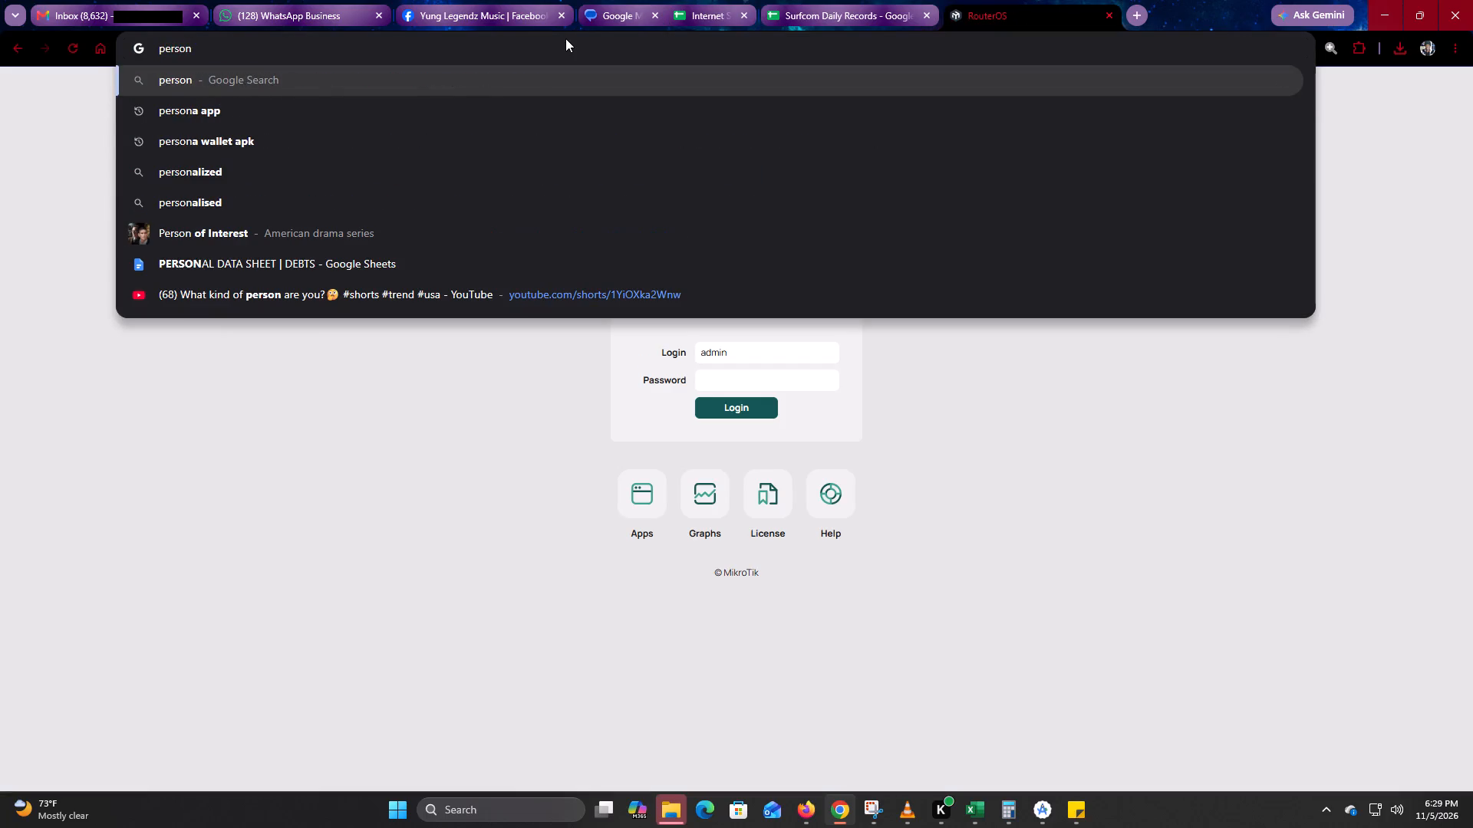
{"action": "key", "text": "Up"}
{"action": "key", "text": "Up"}
{"action": "key", "text": "Return"}
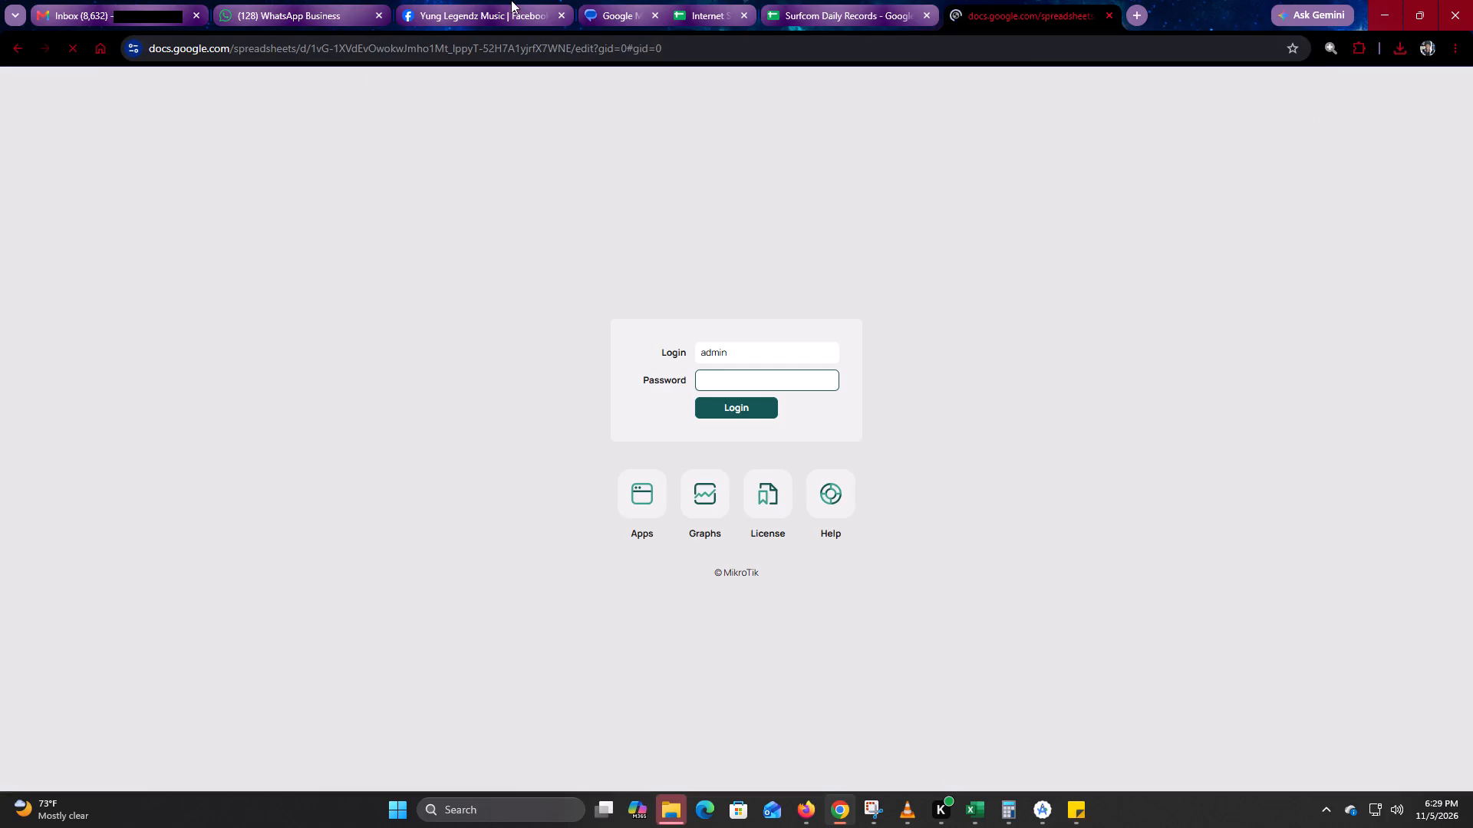
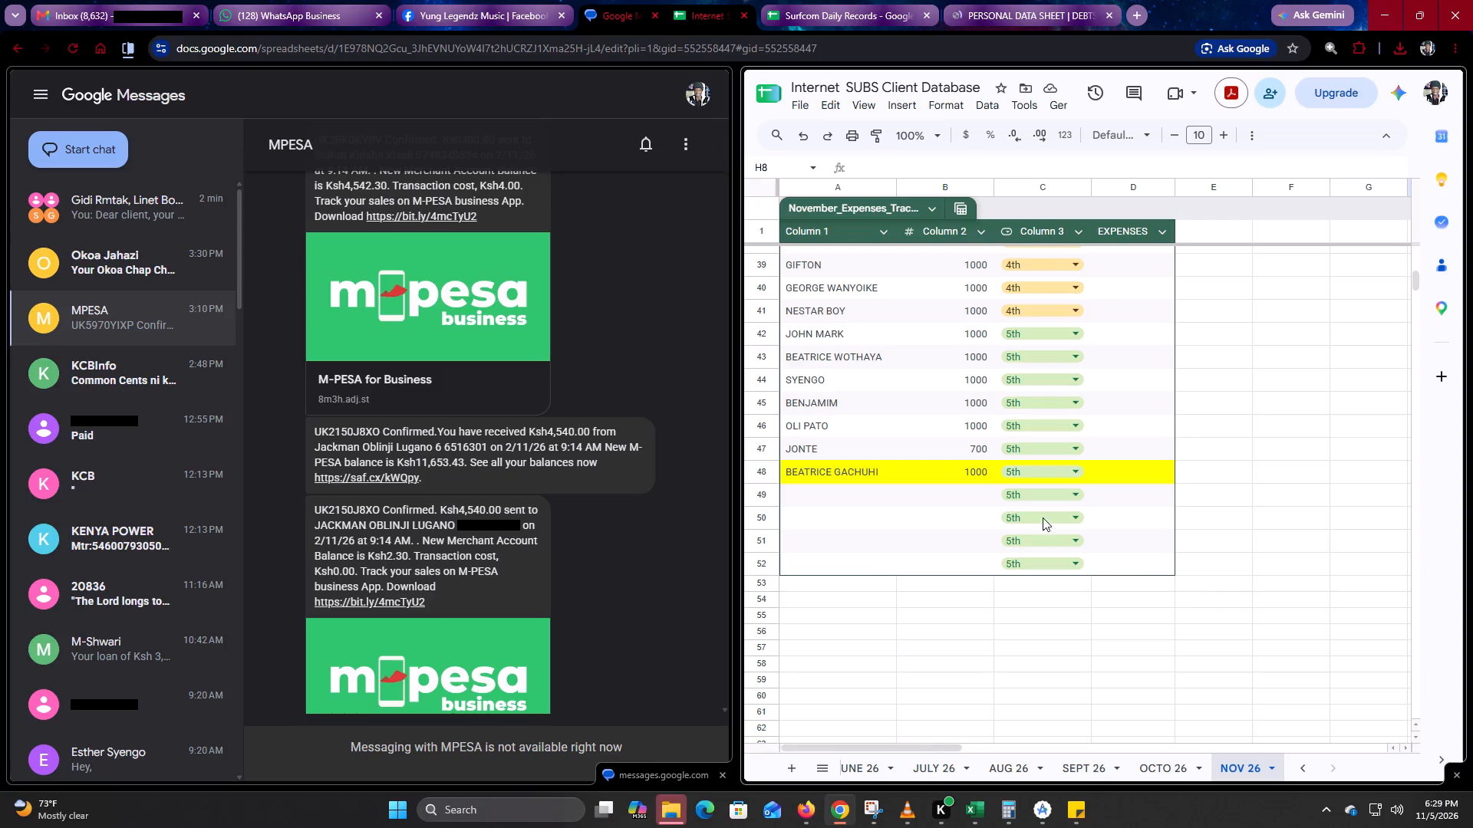
Examine the NOV 26 sheet's expenses, sub-total and total alongside the MPESA transactions of 2/11/26.
{"action": "scroll", "coordinate": [1472, 531], "scroll_direction": "up", "scroll_amount": 20}
{"action": "scroll", "coordinate": [1472, 531], "scroll_direction": "up", "scroll_amount": 12}
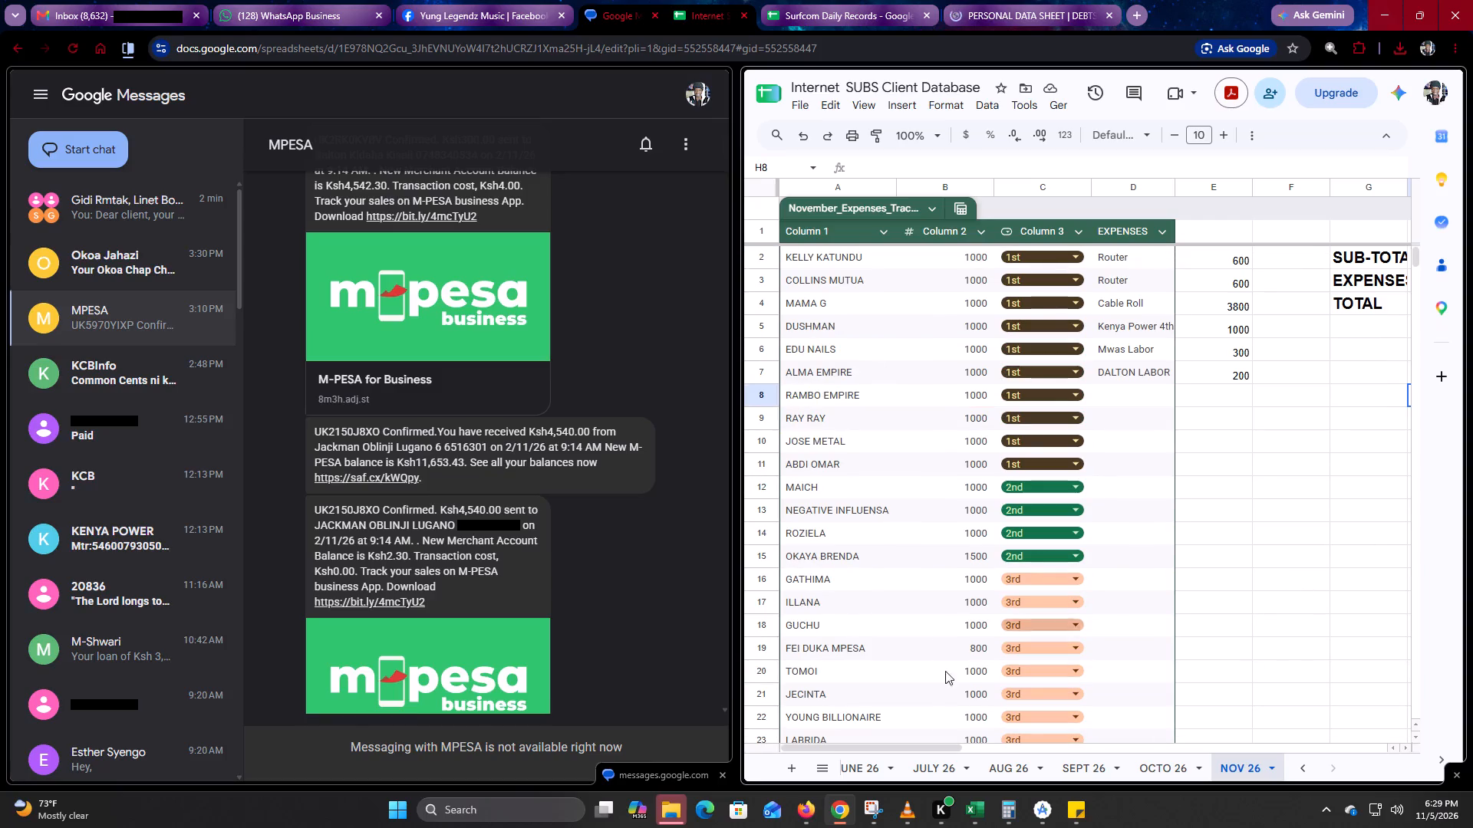
{"action": "left_click_drag", "start_coordinate": [897, 748], "coordinate": [982, 747]}
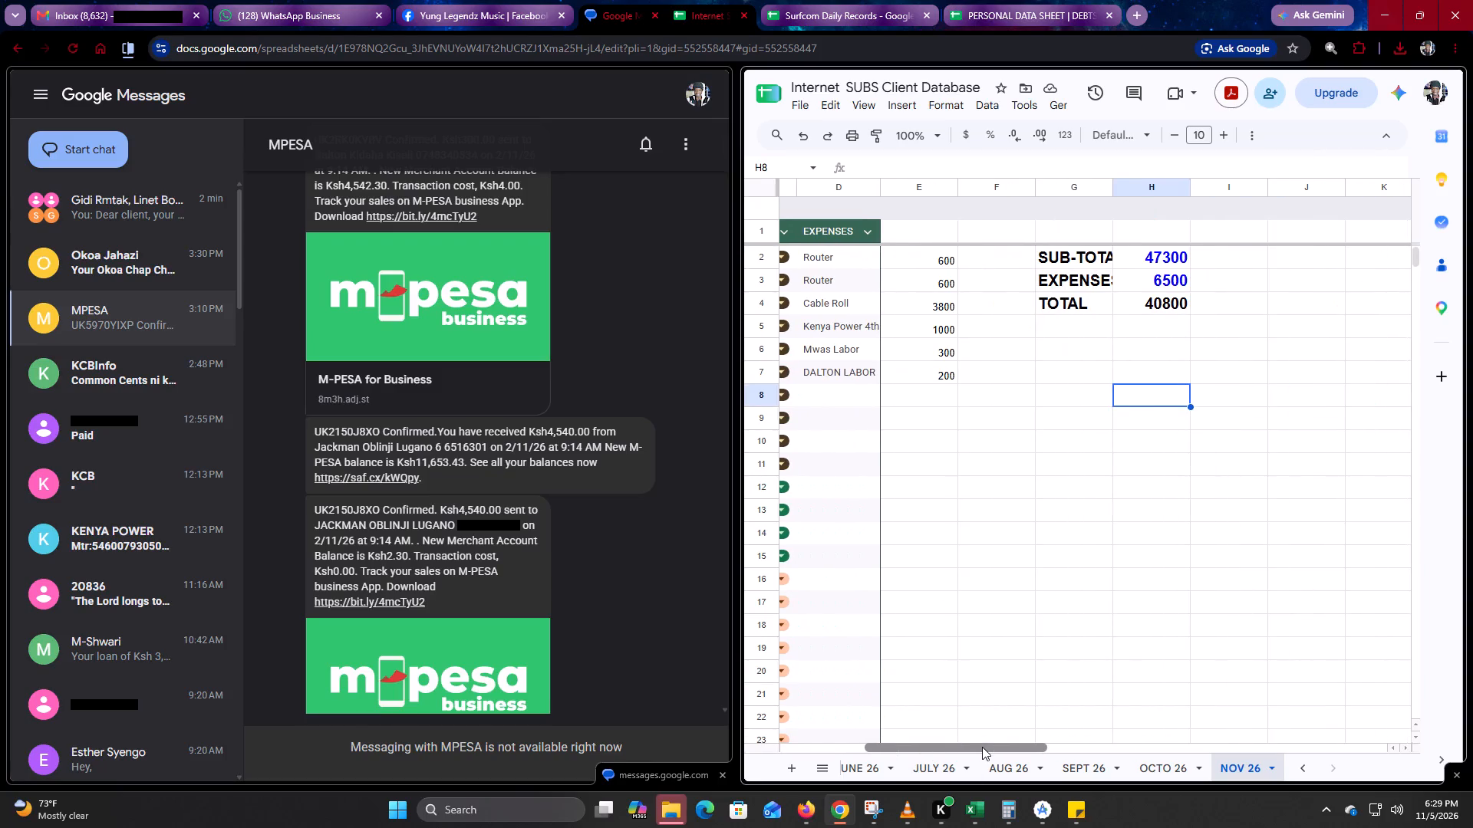
{"action": "left_click_drag", "start_coordinate": [982, 747], "coordinate": [972, 745]}
{"action": "scroll", "coordinate": [545, 468], "scroll_direction": "up", "scroll_amount": 13}
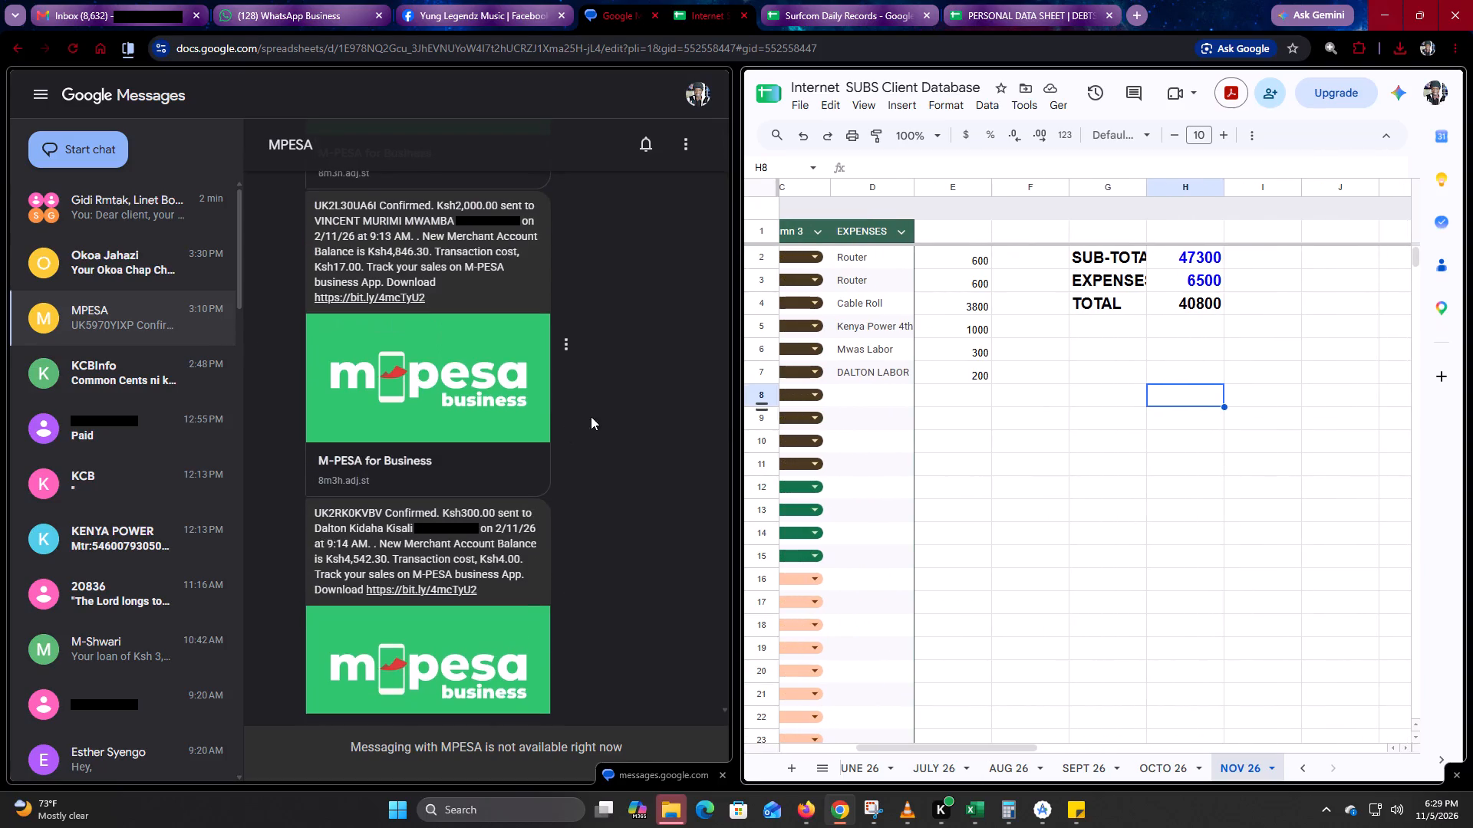
Switch to VLC media player, play the Broken Hearts Riddim Mix from the playlist, and minimize the player.
{"action": "left_click", "coordinate": [907, 810]}
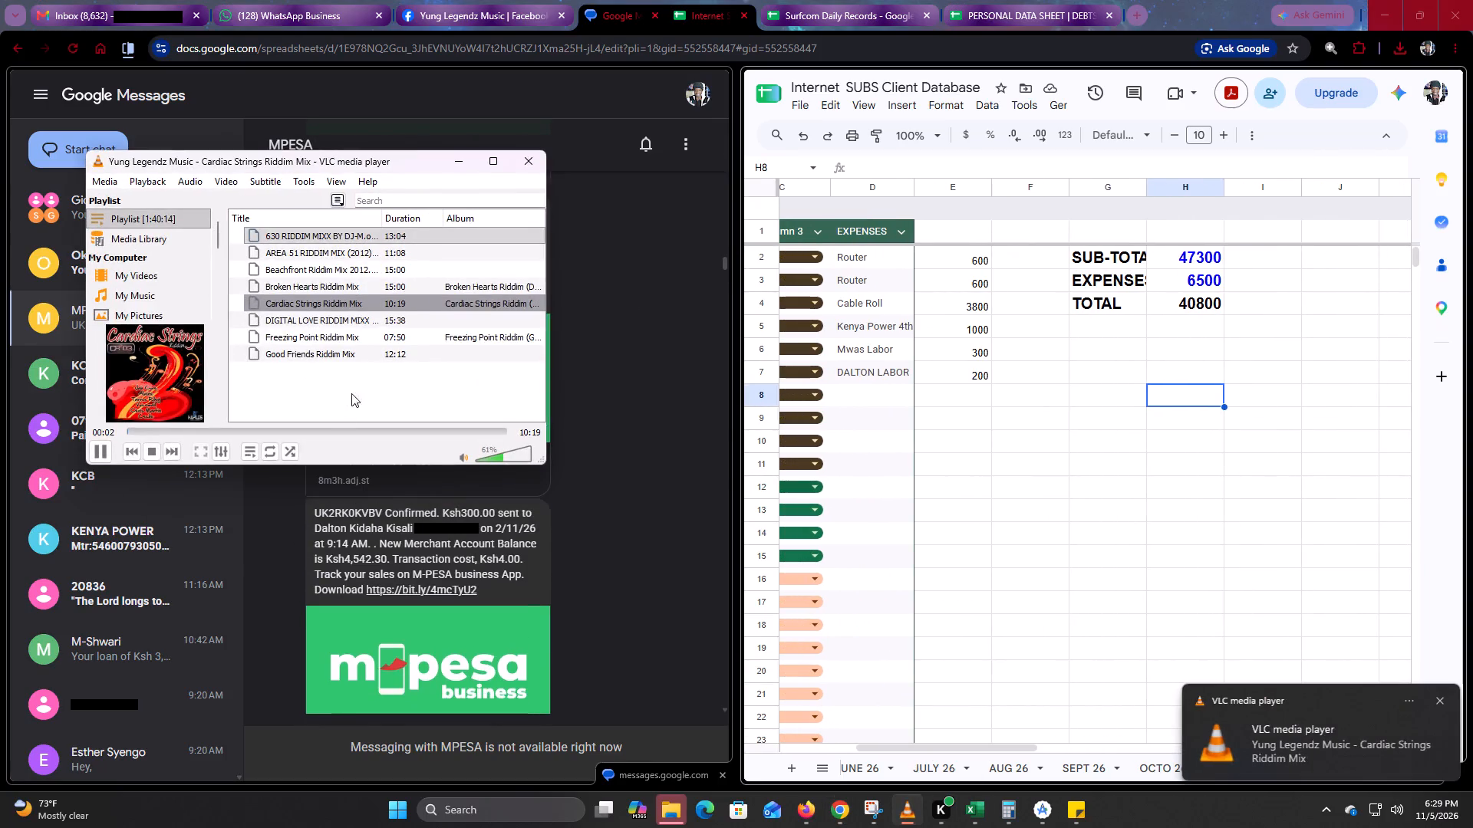
{"action": "triple_click", "coordinate": [311, 282]}
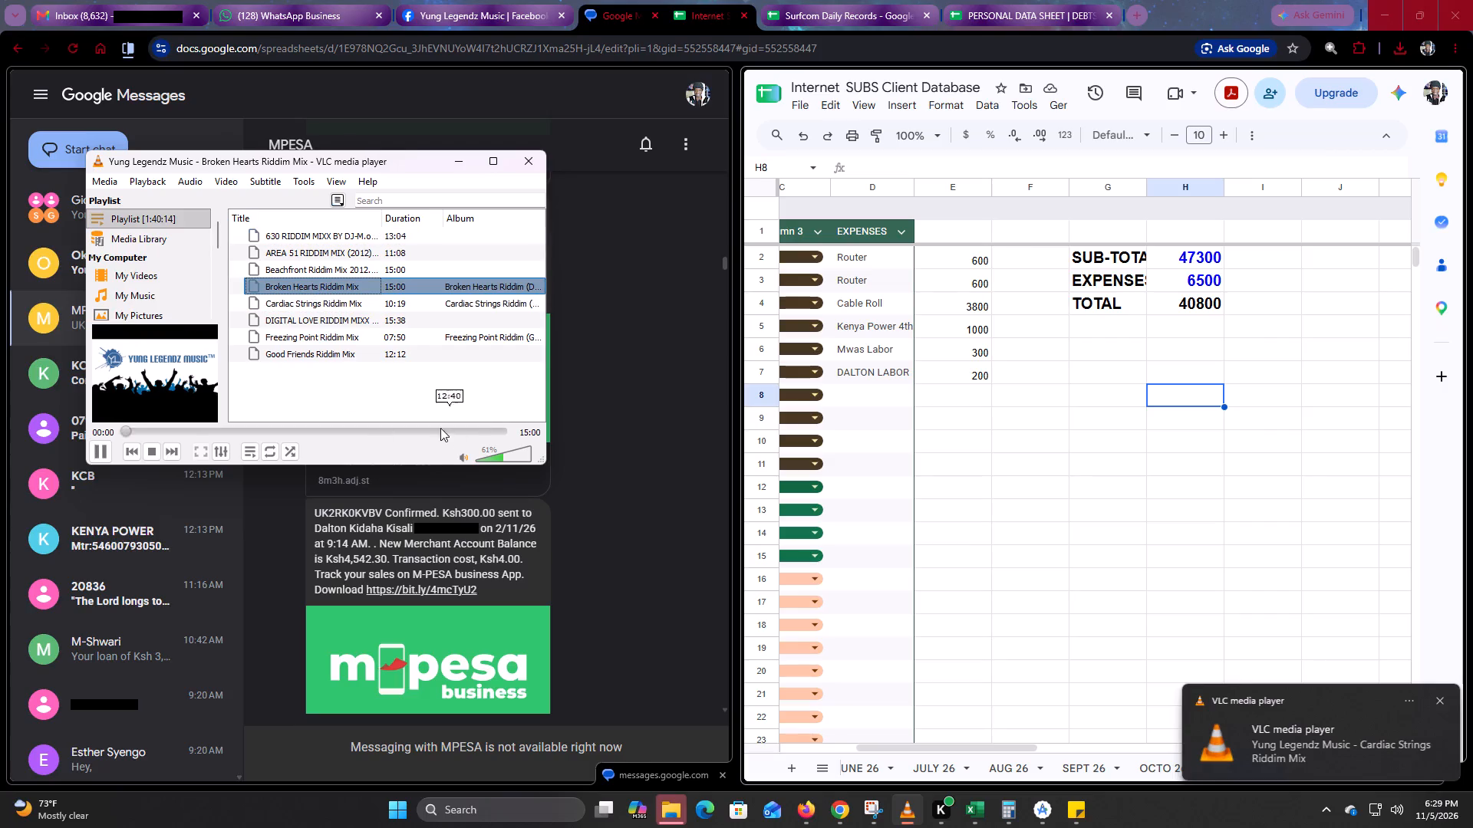
{"action": "left_click", "coordinate": [458, 170]}
Compare the MPESA transactions from 2/11/26 back to 1/11/26 with the client payments in the NOV 26 sheet.
{"action": "scroll", "coordinate": [652, 364], "scroll_direction": "up", "scroll_amount": 14}
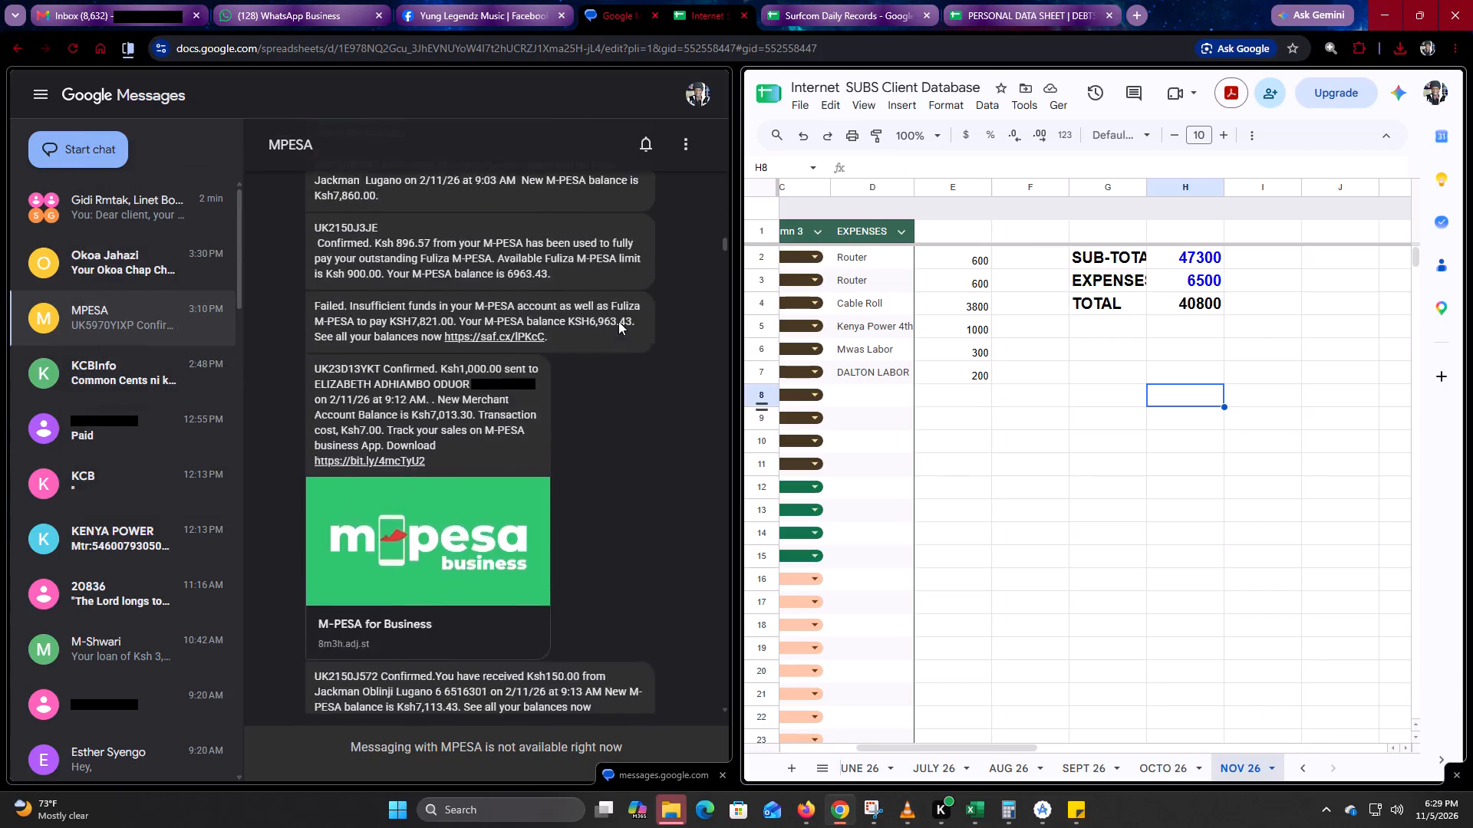
{"action": "scroll", "coordinate": [618, 321], "scroll_direction": "up", "scroll_amount": 20}
{"action": "scroll", "coordinate": [618, 321], "scroll_direction": "up", "scroll_amount": 20}
{"action": "scroll", "coordinate": [618, 321], "scroll_direction": "up", "scroll_amount": 1}
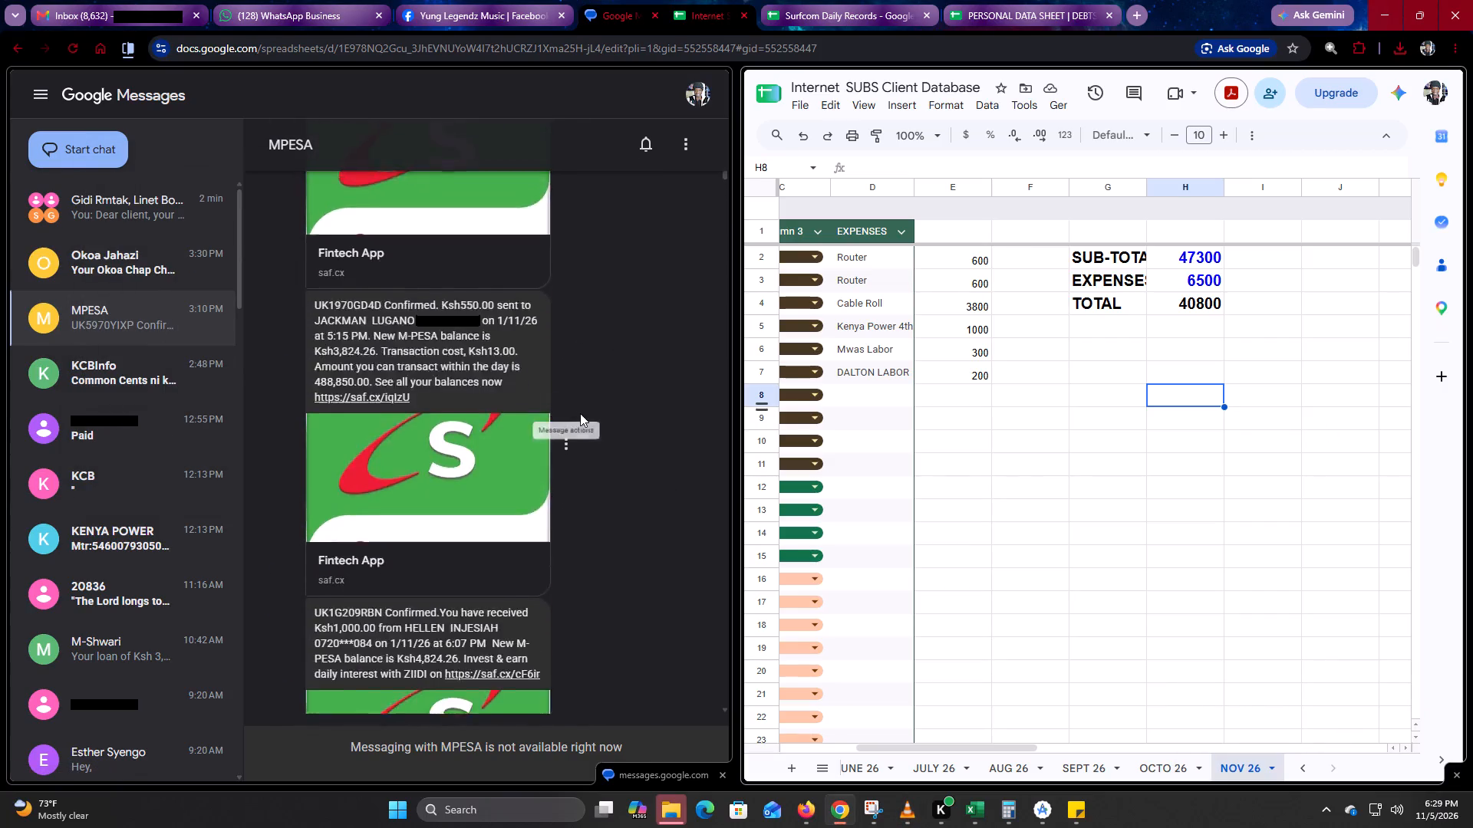
{"action": "scroll", "coordinate": [580, 413], "scroll_direction": "up", "scroll_amount": 7}
{"action": "left_click_drag", "start_coordinate": [944, 750], "coordinate": [855, 738]}
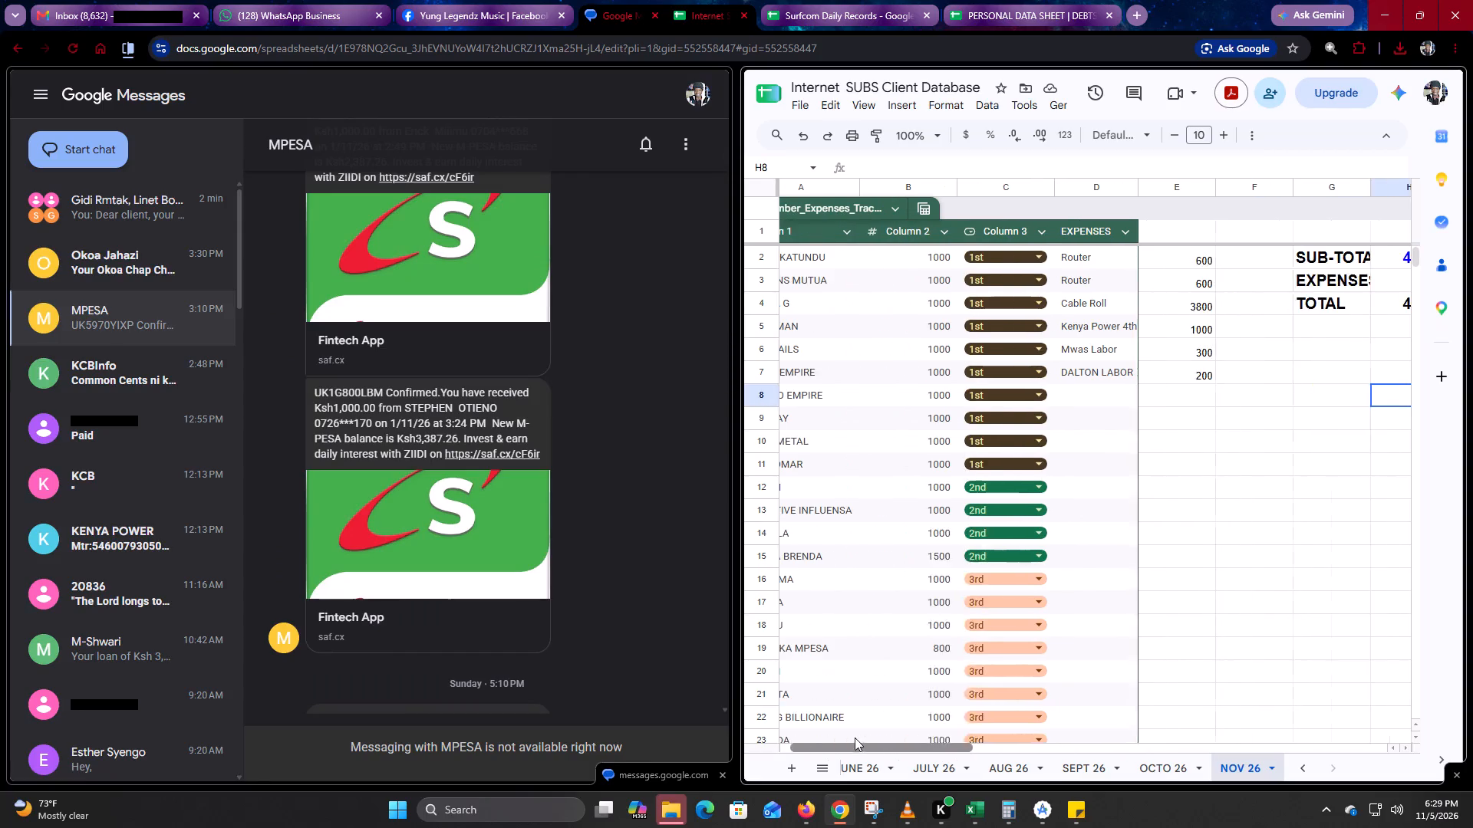
{"action": "left_click_drag", "start_coordinate": [855, 738], "coordinate": [843, 737]}
{"action": "scroll", "coordinate": [950, 461], "scroll_direction": "down", "scroll_amount": 12}
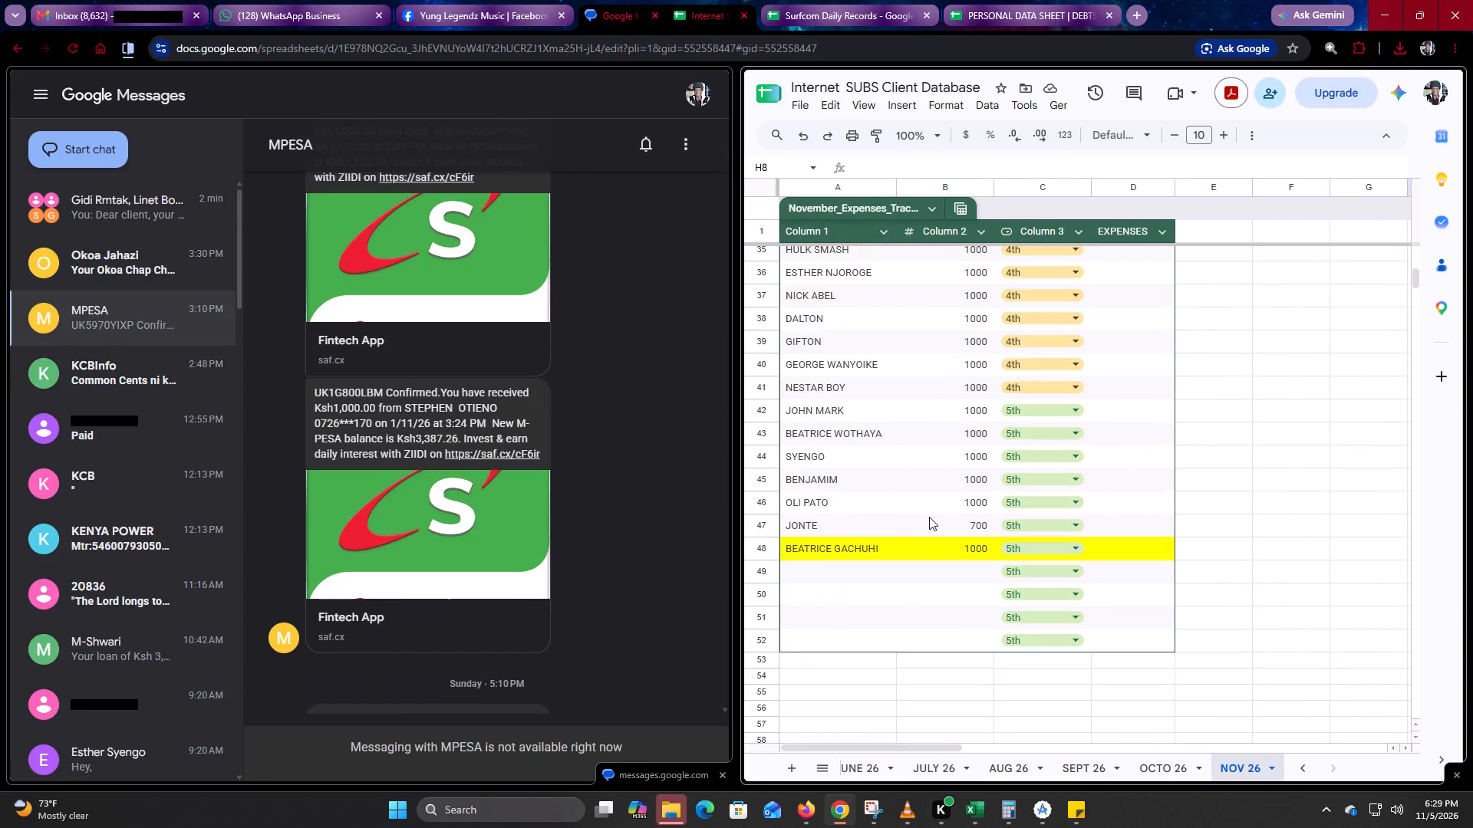
{"action": "scroll", "coordinate": [967, 527], "scroll_direction": "up", "scroll_amount": 13}
{"action": "scroll", "coordinate": [961, 550], "scroll_direction": "up", "scroll_amount": 9}
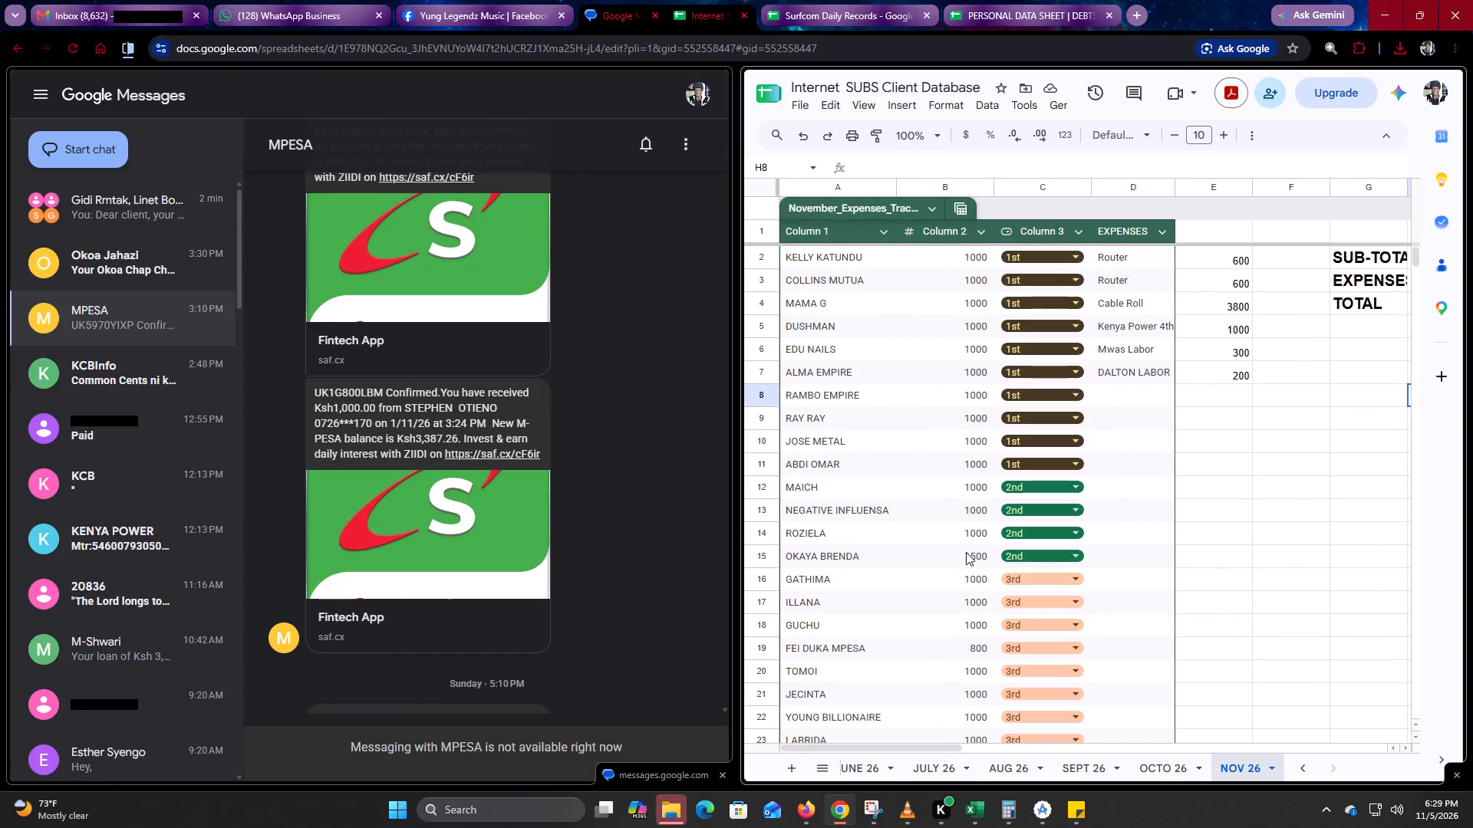
{"action": "scroll", "coordinate": [551, 468], "scroll_direction": "up", "scroll_amount": 20}
{"action": "scroll", "coordinate": [551, 468], "scroll_direction": "up", "scroll_amount": 3}
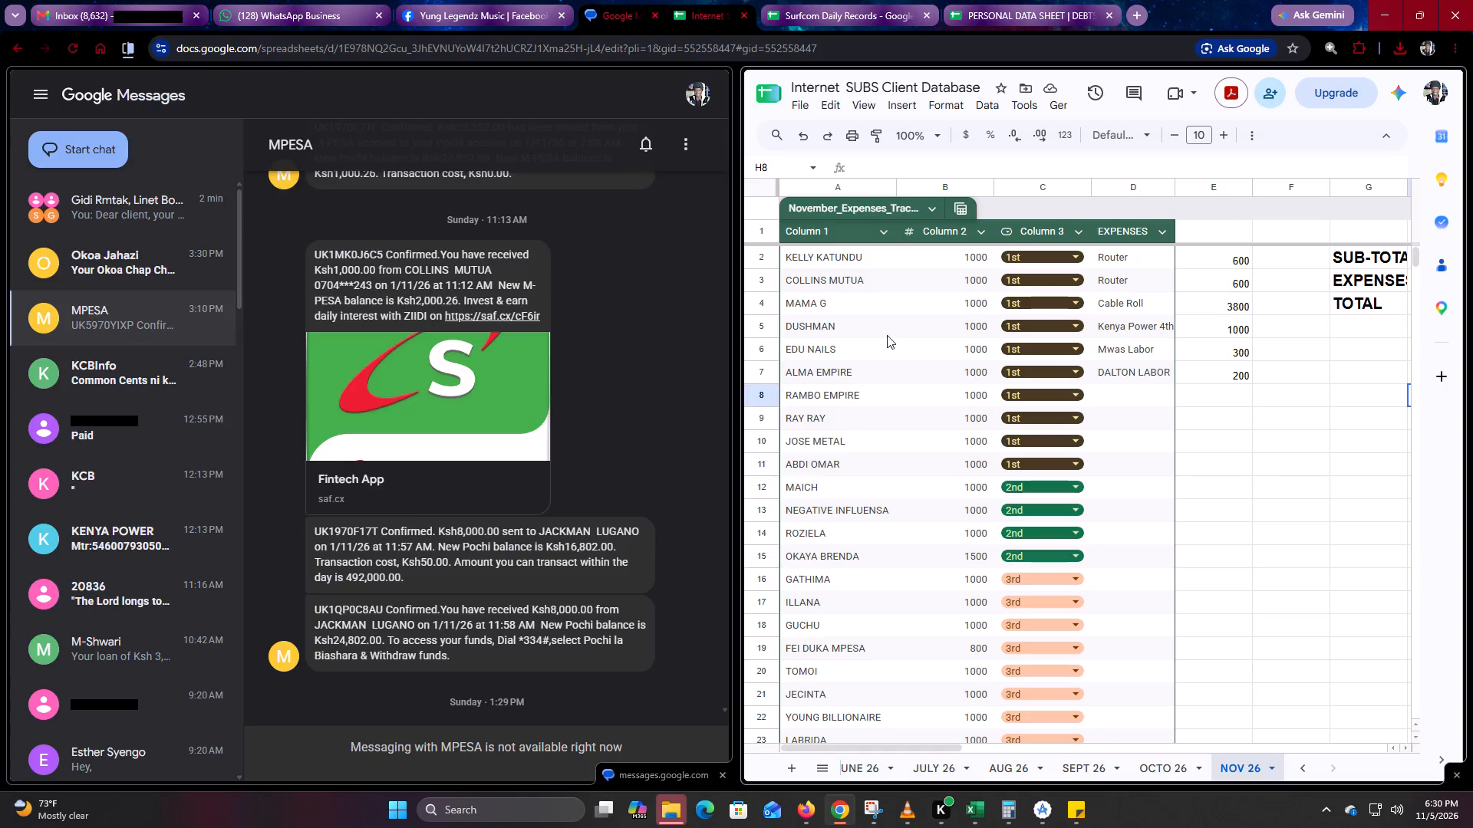
Review the late-October MPESA transactions and their running balances, going back through 31/10/26 to 30/10/26.
{"action": "scroll", "coordinate": [492, 350], "scroll_direction": "up", "scroll_amount": 12}
{"action": "scroll", "coordinate": [589, 383], "scroll_direction": "up", "scroll_amount": 10}
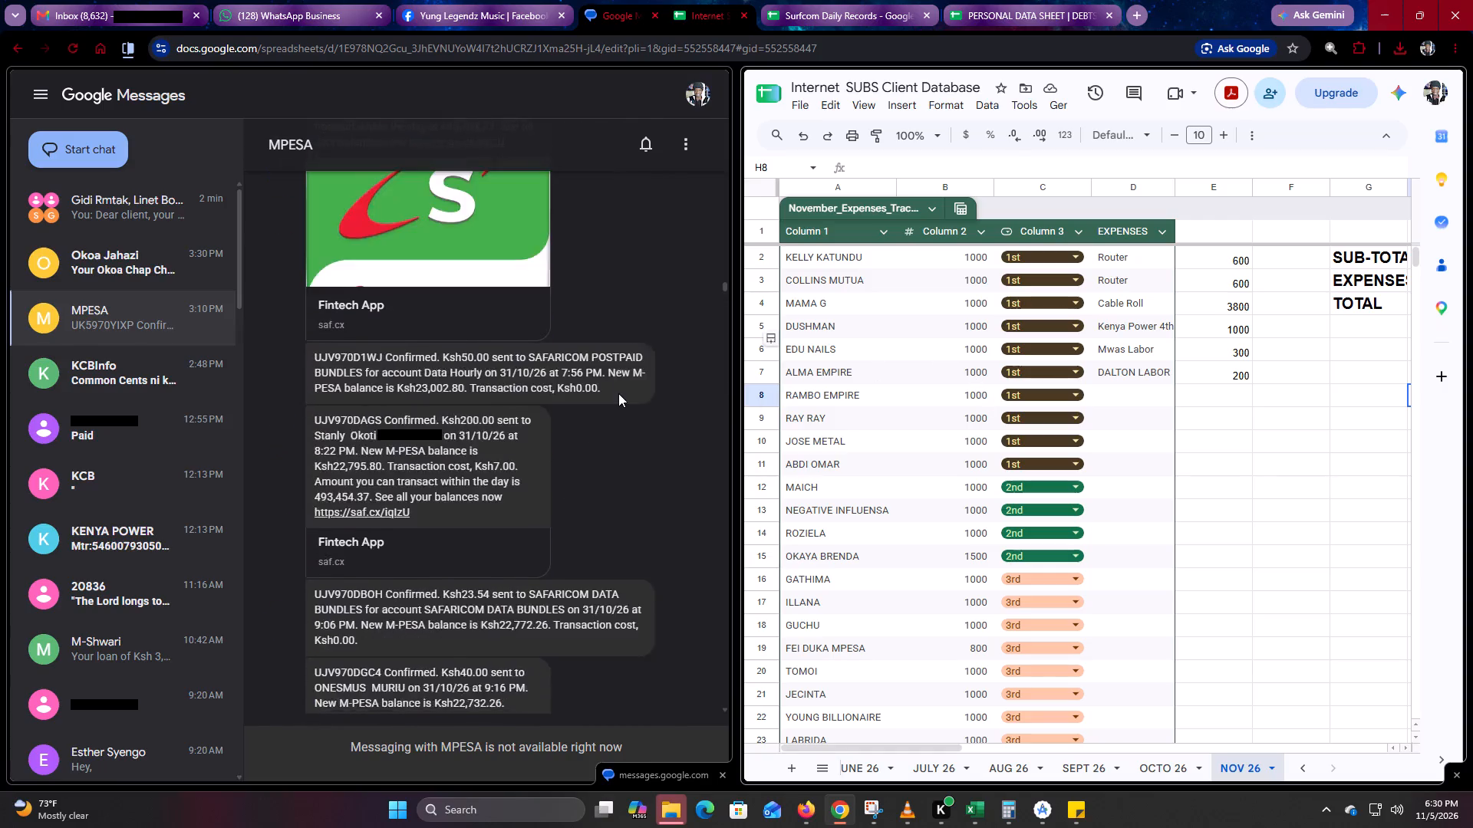
{"action": "scroll", "coordinate": [618, 393], "scroll_direction": "up", "scroll_amount": 20}
{"action": "scroll", "coordinate": [618, 393], "scroll_direction": "up", "scroll_amount": 12}
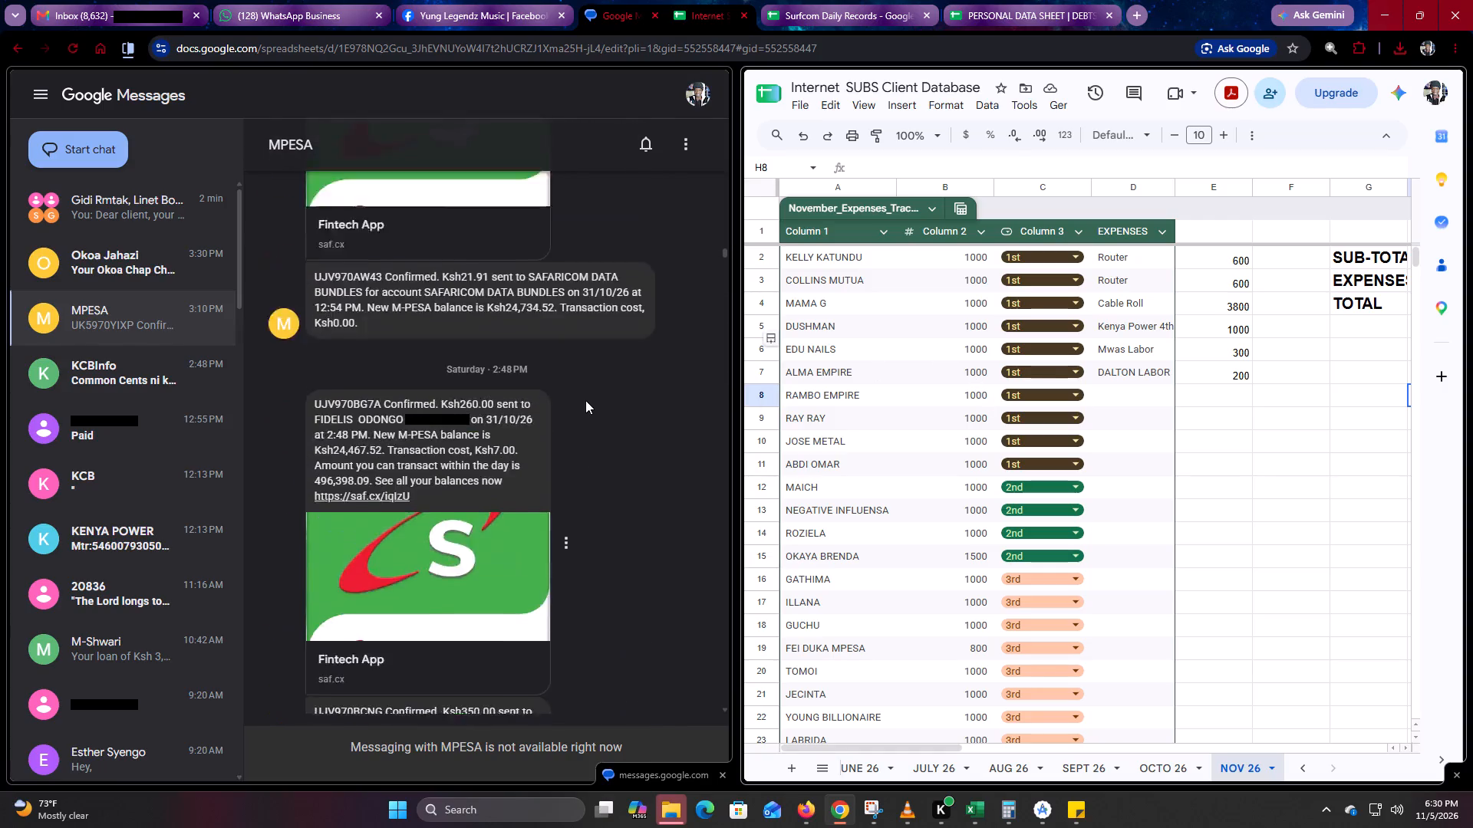
{"action": "scroll", "coordinate": [585, 400], "scroll_direction": "up", "scroll_amount": 20}
{"action": "scroll", "coordinate": [585, 400], "scroll_direction": "up", "scroll_amount": 7}
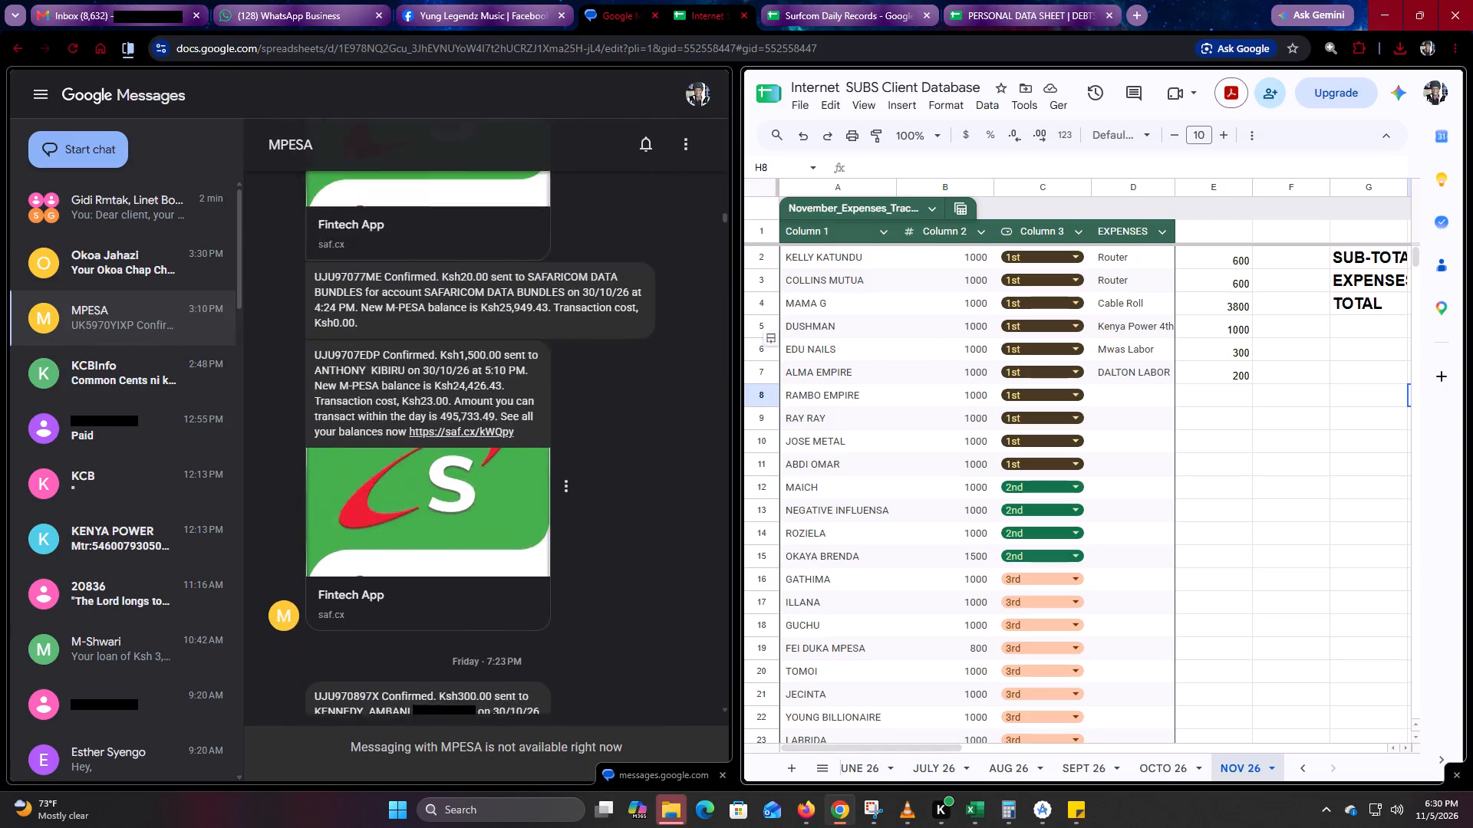
{"action": "scroll", "coordinate": [578, 393], "scroll_direction": "up", "scroll_amount": 8}
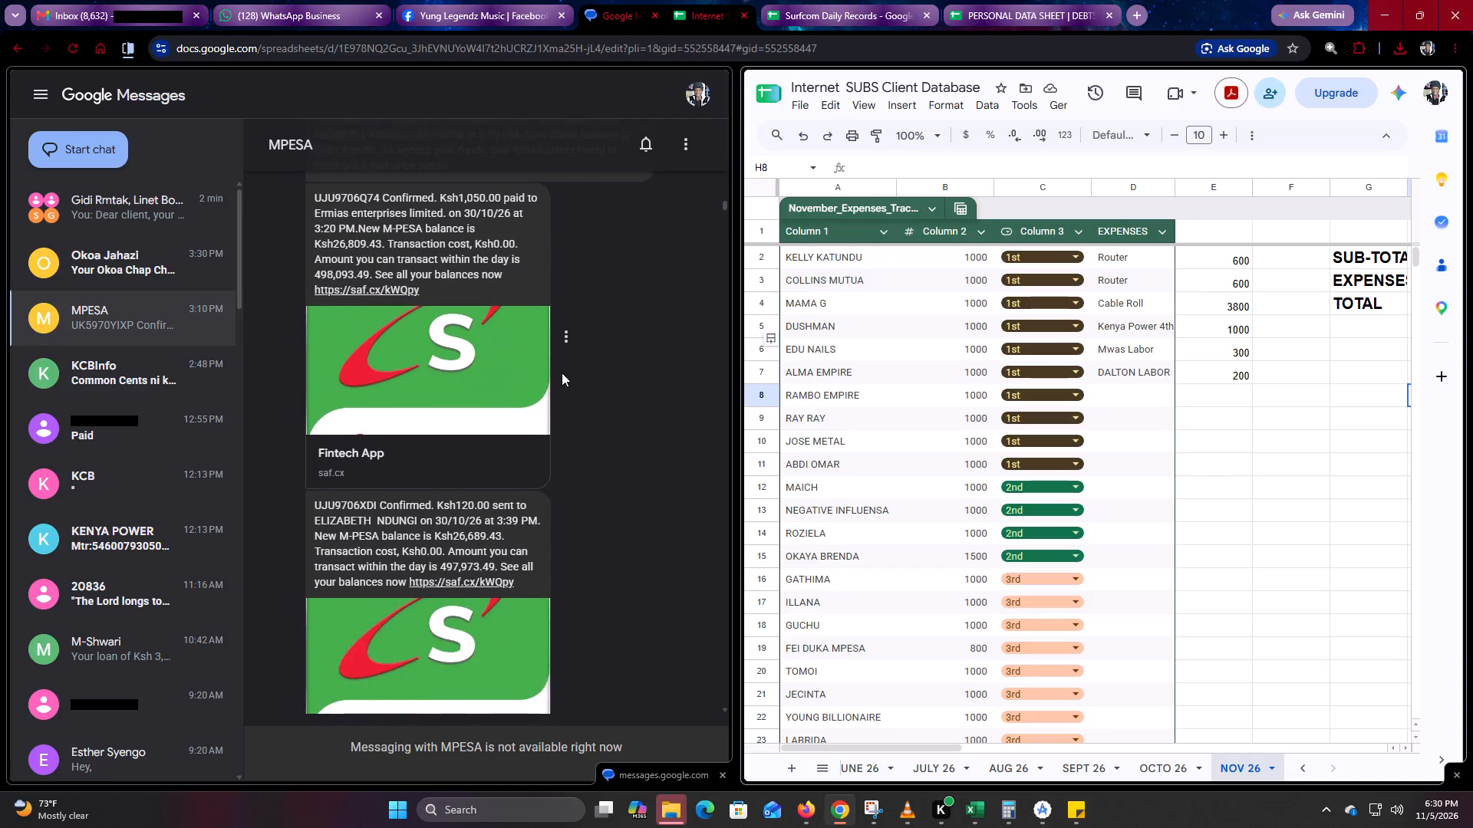
{"action": "scroll", "coordinate": [561, 372], "scroll_direction": "up", "scroll_amount": 9}
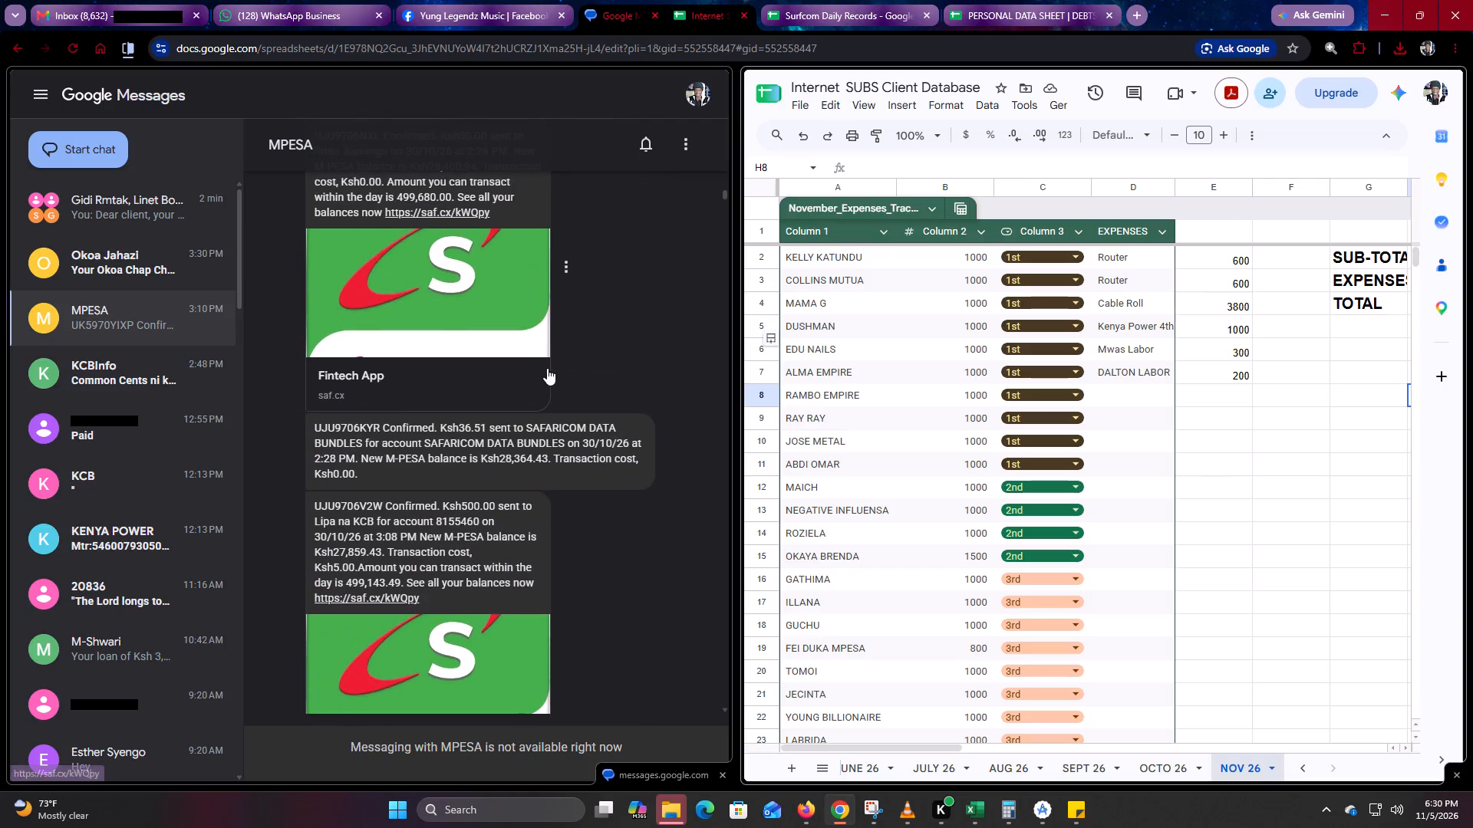
Bring up Calculator and clear the previous calculation.
{"action": "left_click", "coordinate": [1004, 814]}
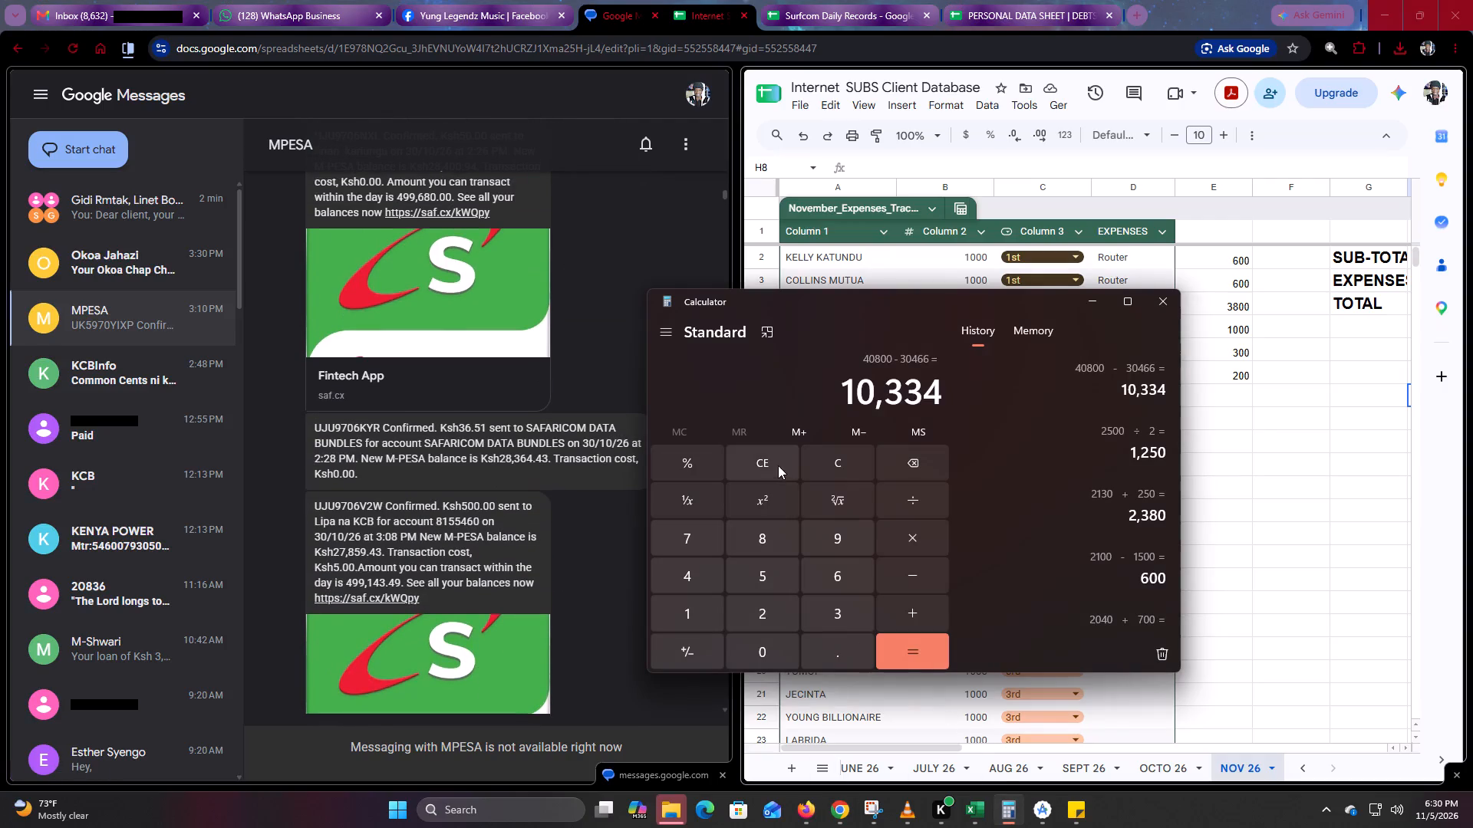
{"action": "triple_click", "coordinate": [840, 469]}
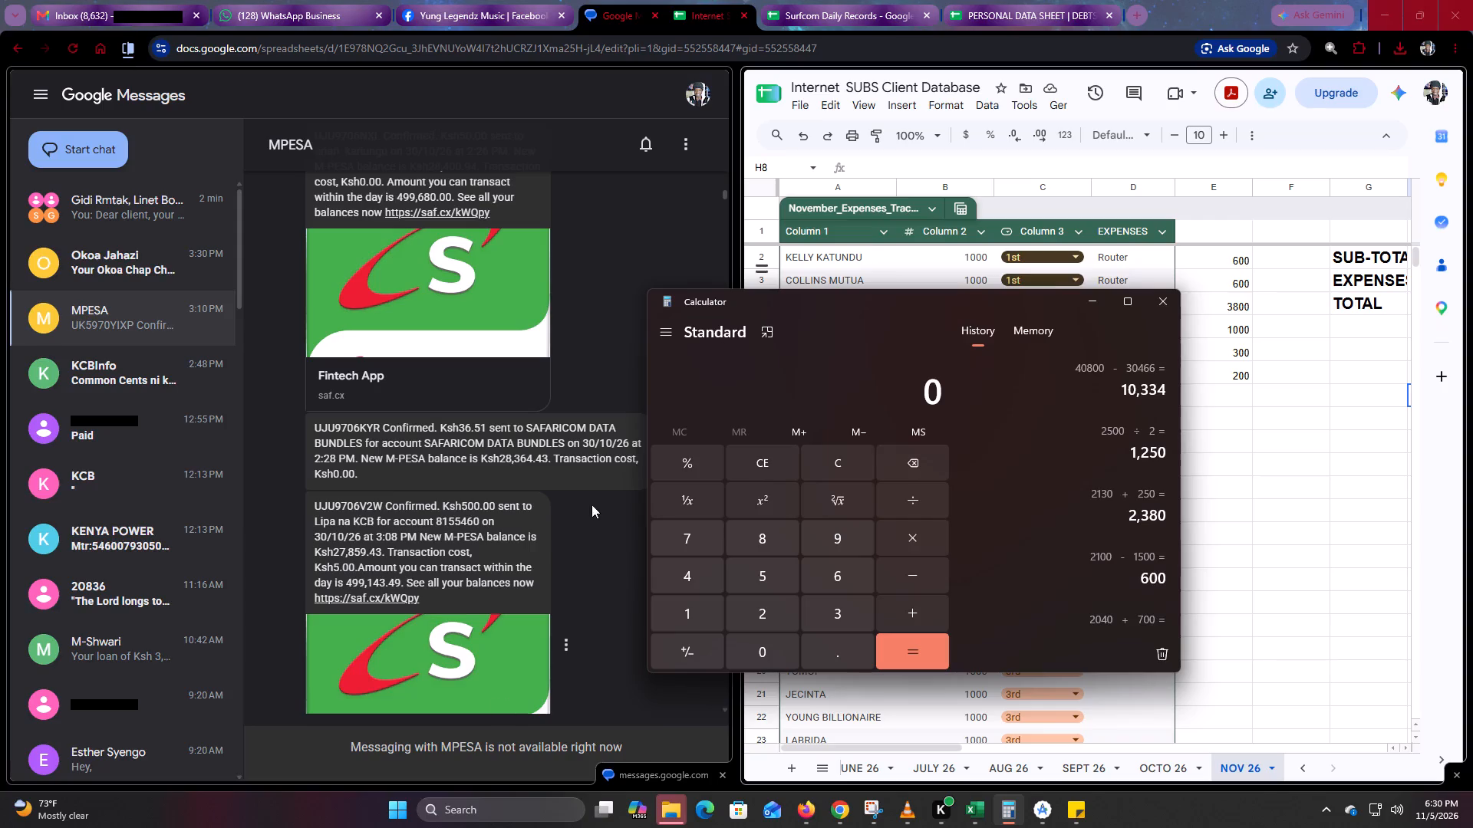
Close the Google Messages pane beside the Internet SUBS Client Database spreadsheet.
{"action": "left_click", "coordinate": [656, 16]}
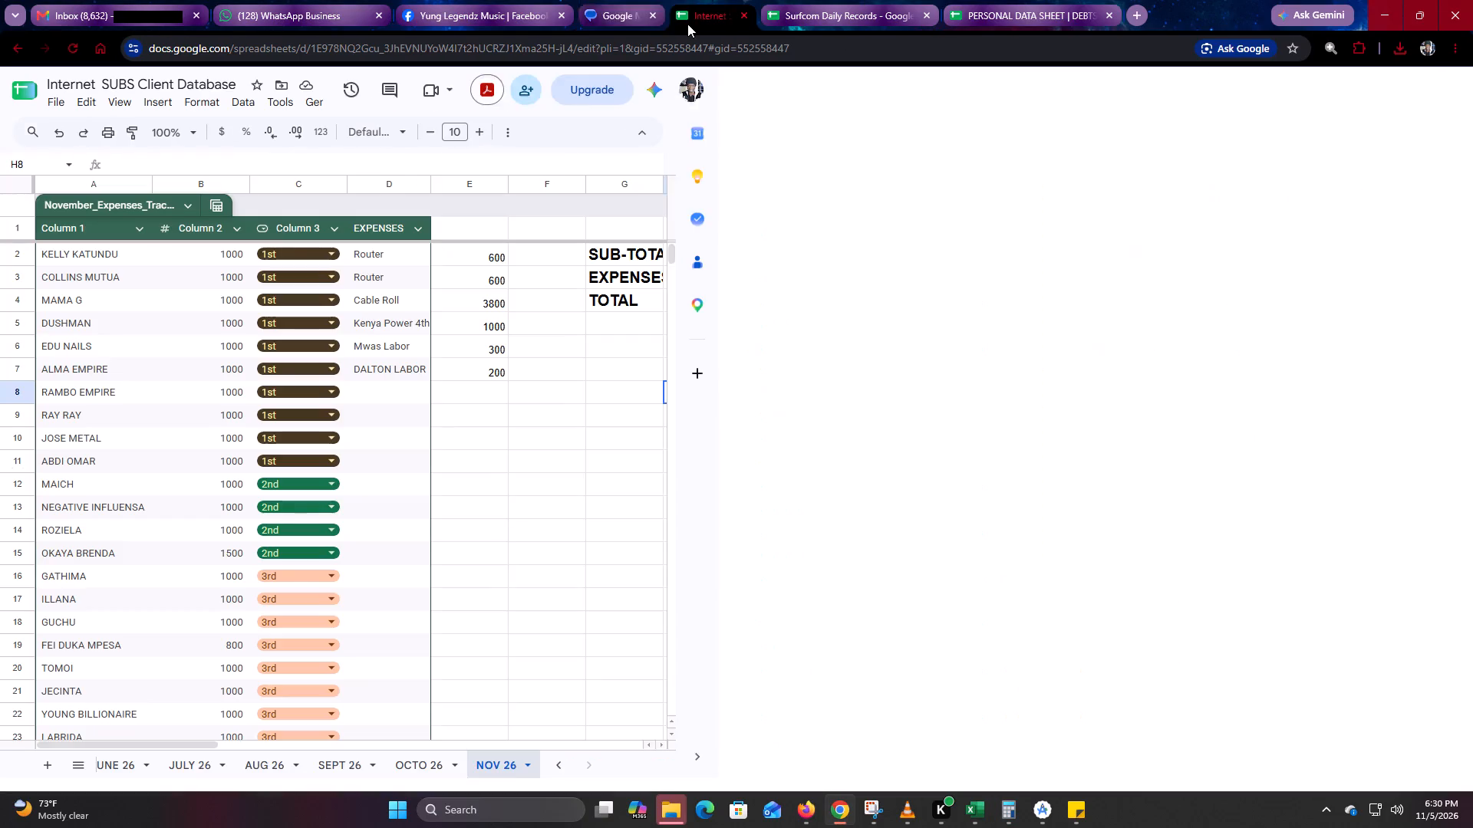
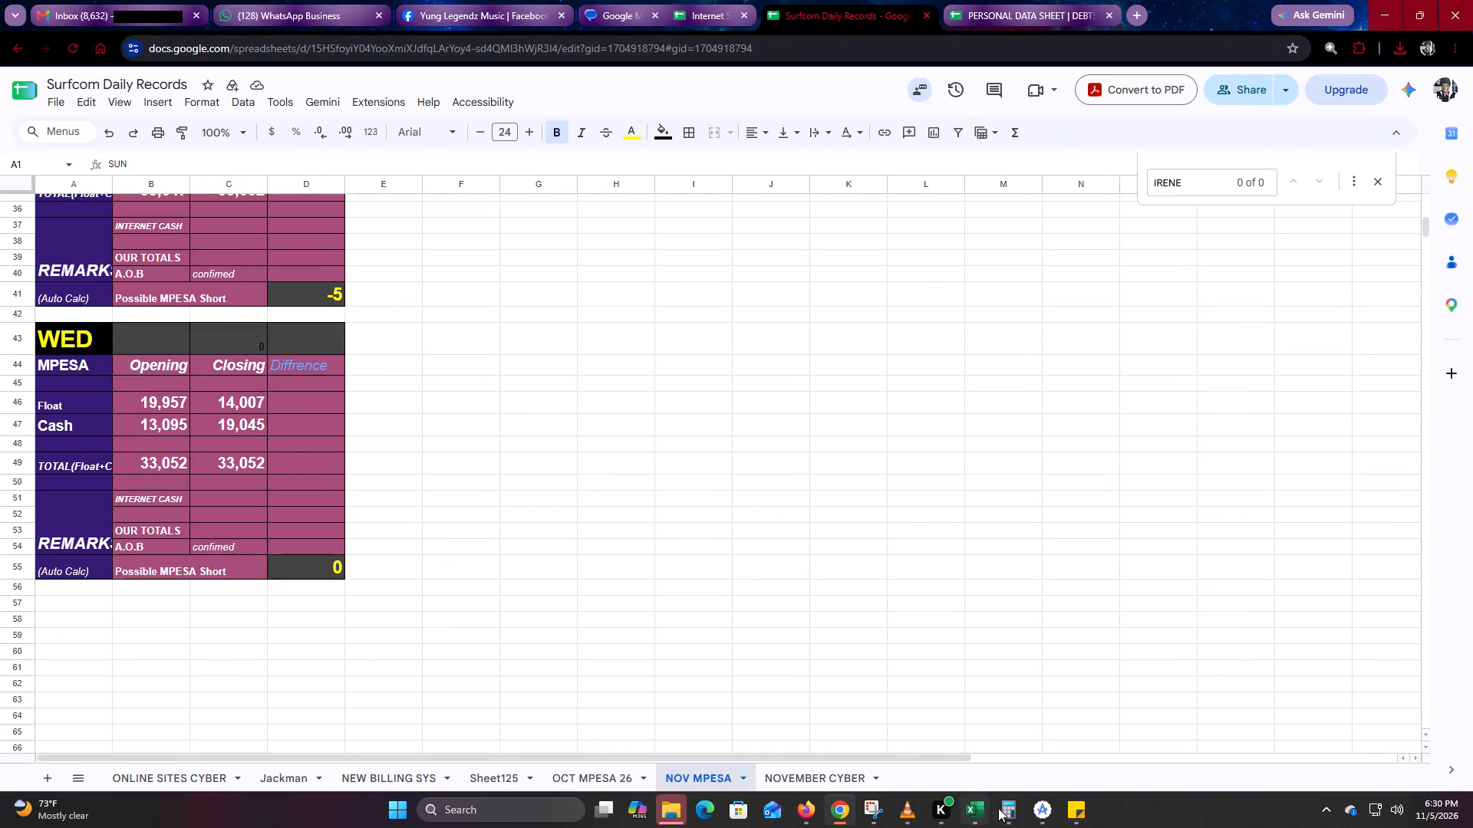
Switch to Calculator, clear it and enter 33,000 as the first figure of a new calculation.
{"action": "left_click", "coordinate": [1006, 817]}
{"action": "double_click", "coordinate": [852, 465]}
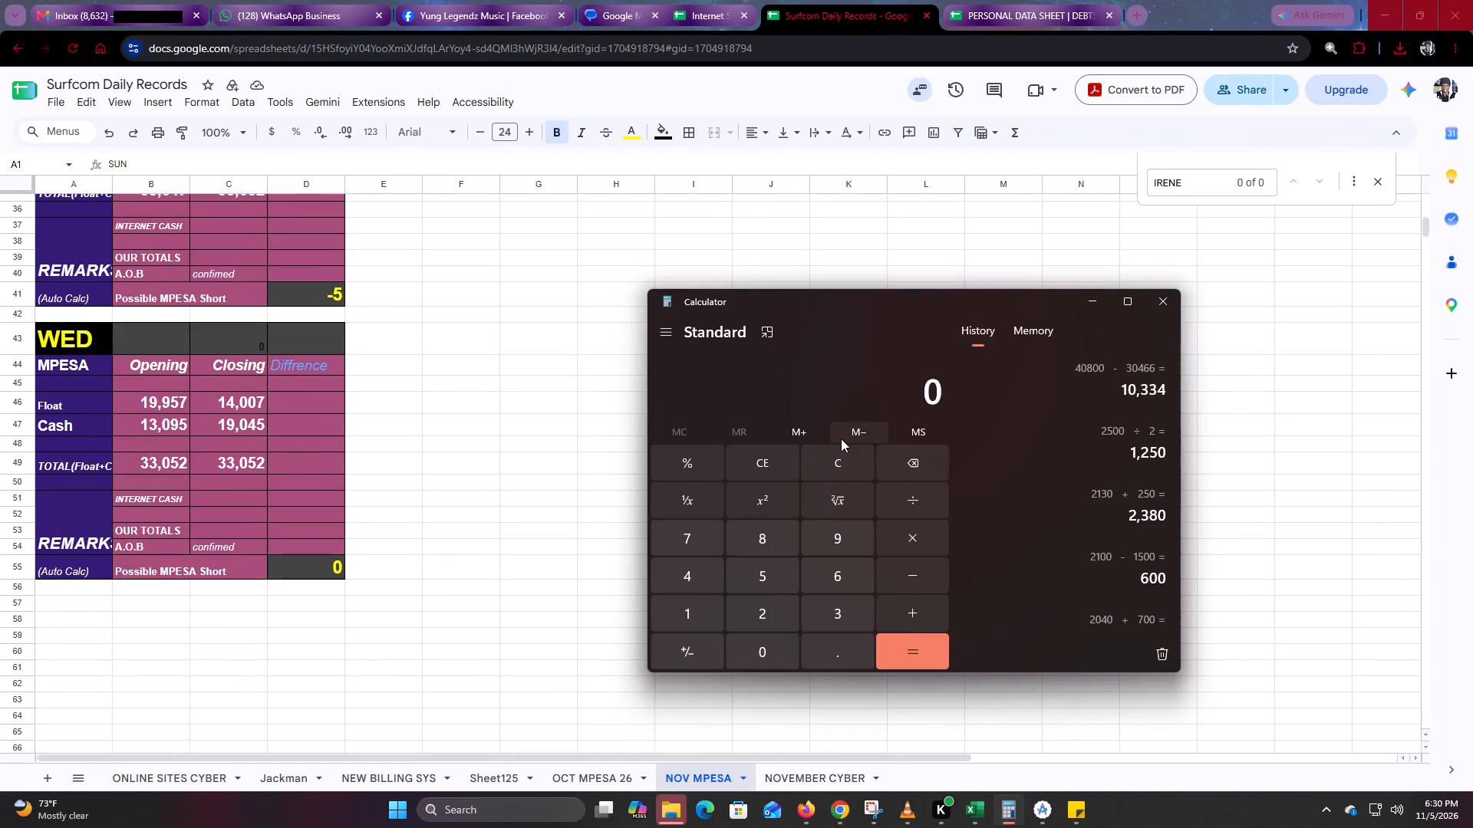
{"action": "type", "text": "3000"}
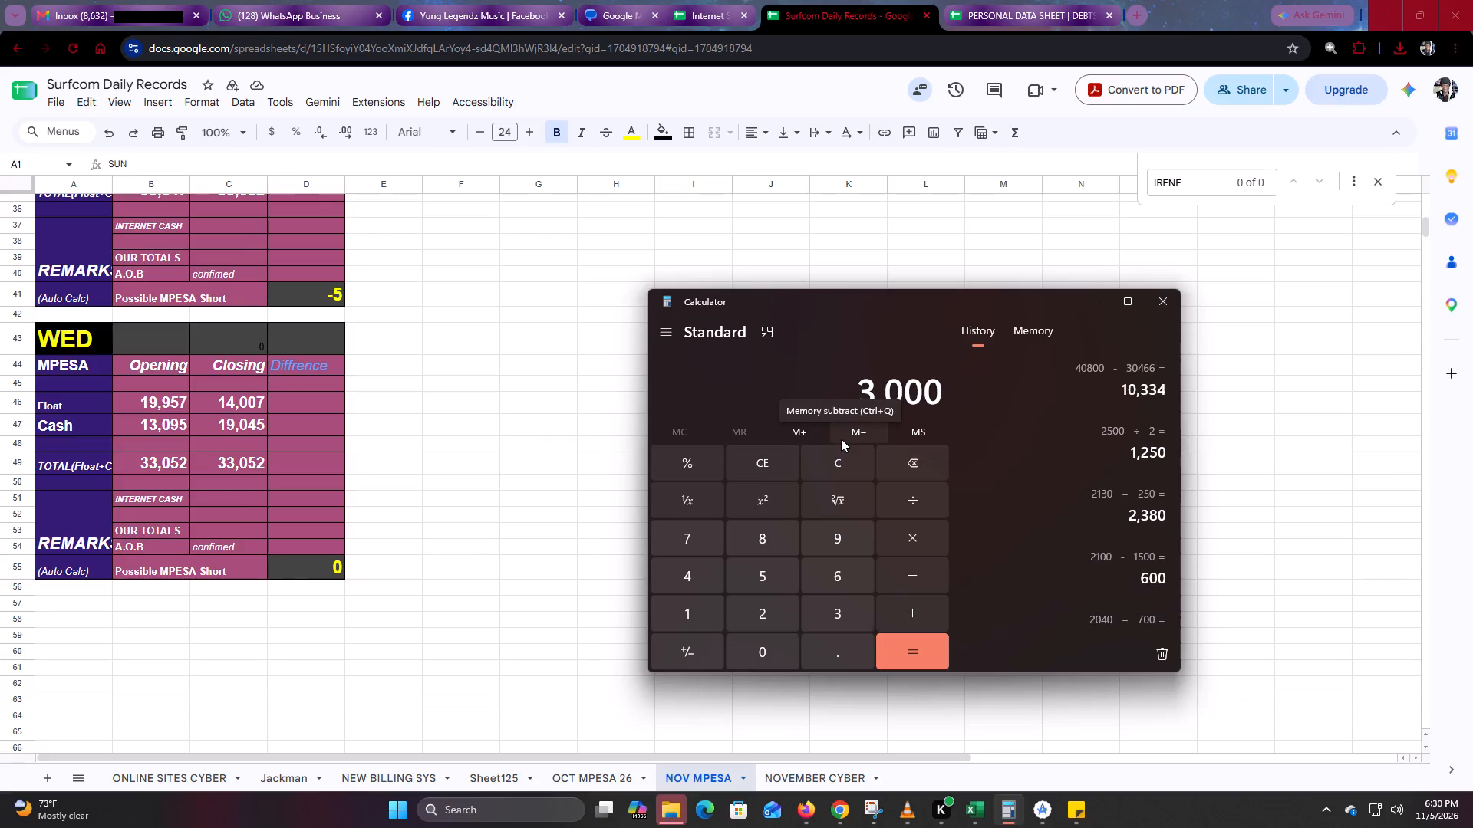
{"action": "key", "text": "BackSpace"}
{"action": "key", "text": "BackSpace"}
{"action": "key", "text": "BackSpace"}
{"action": "key", "text": "3"}
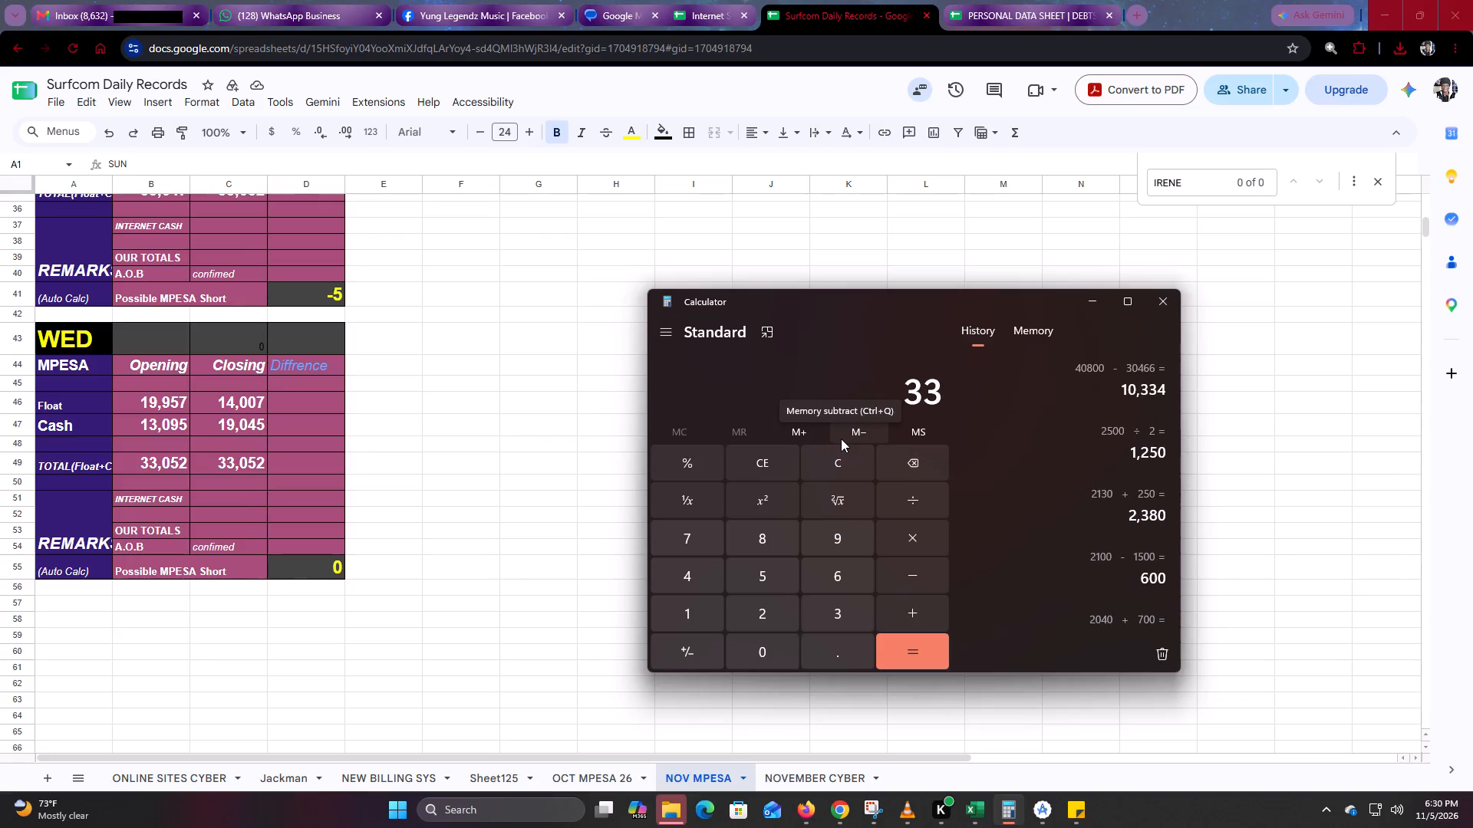
{"action": "type", "text": "000"}
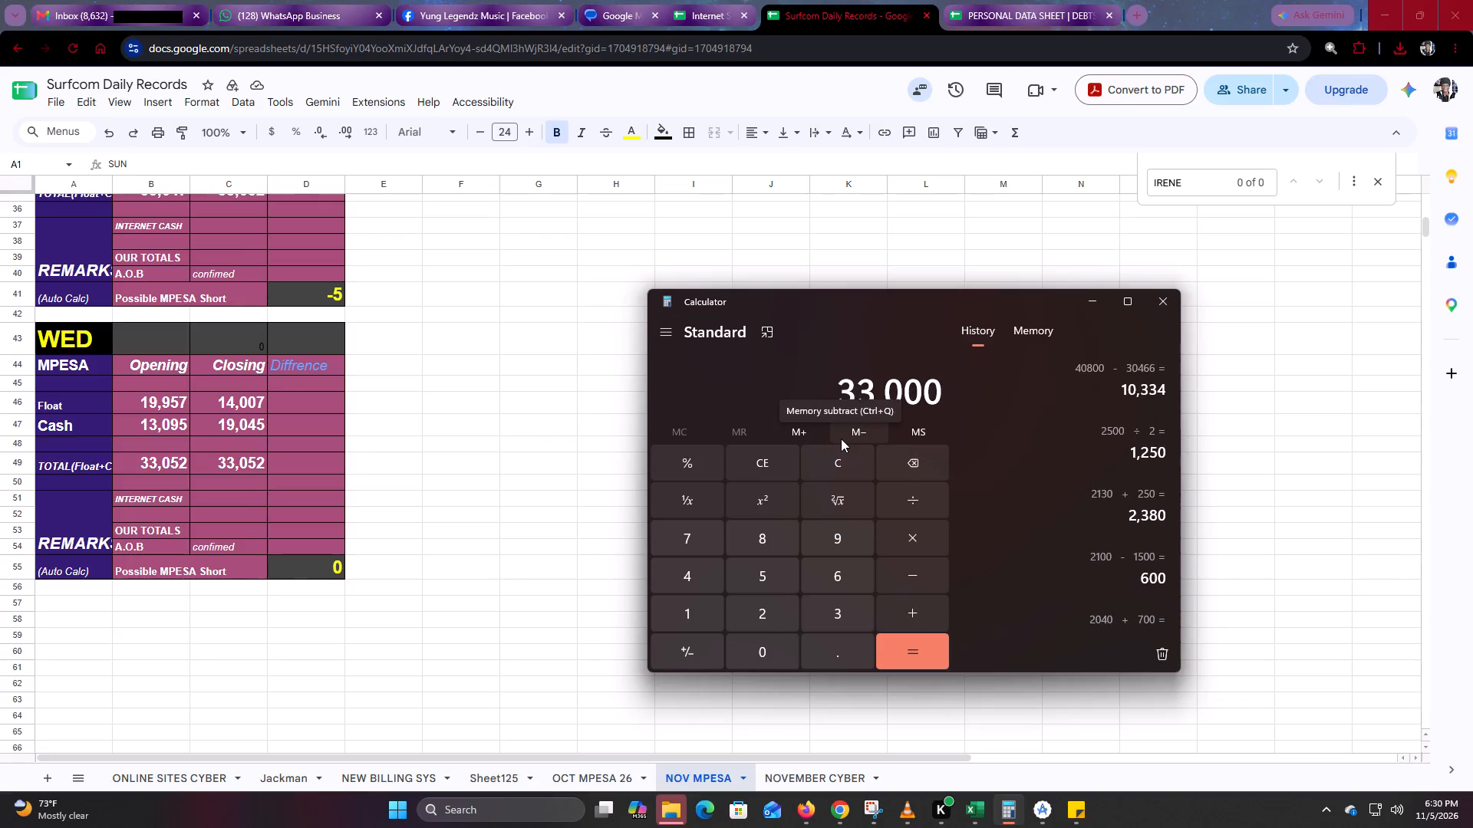
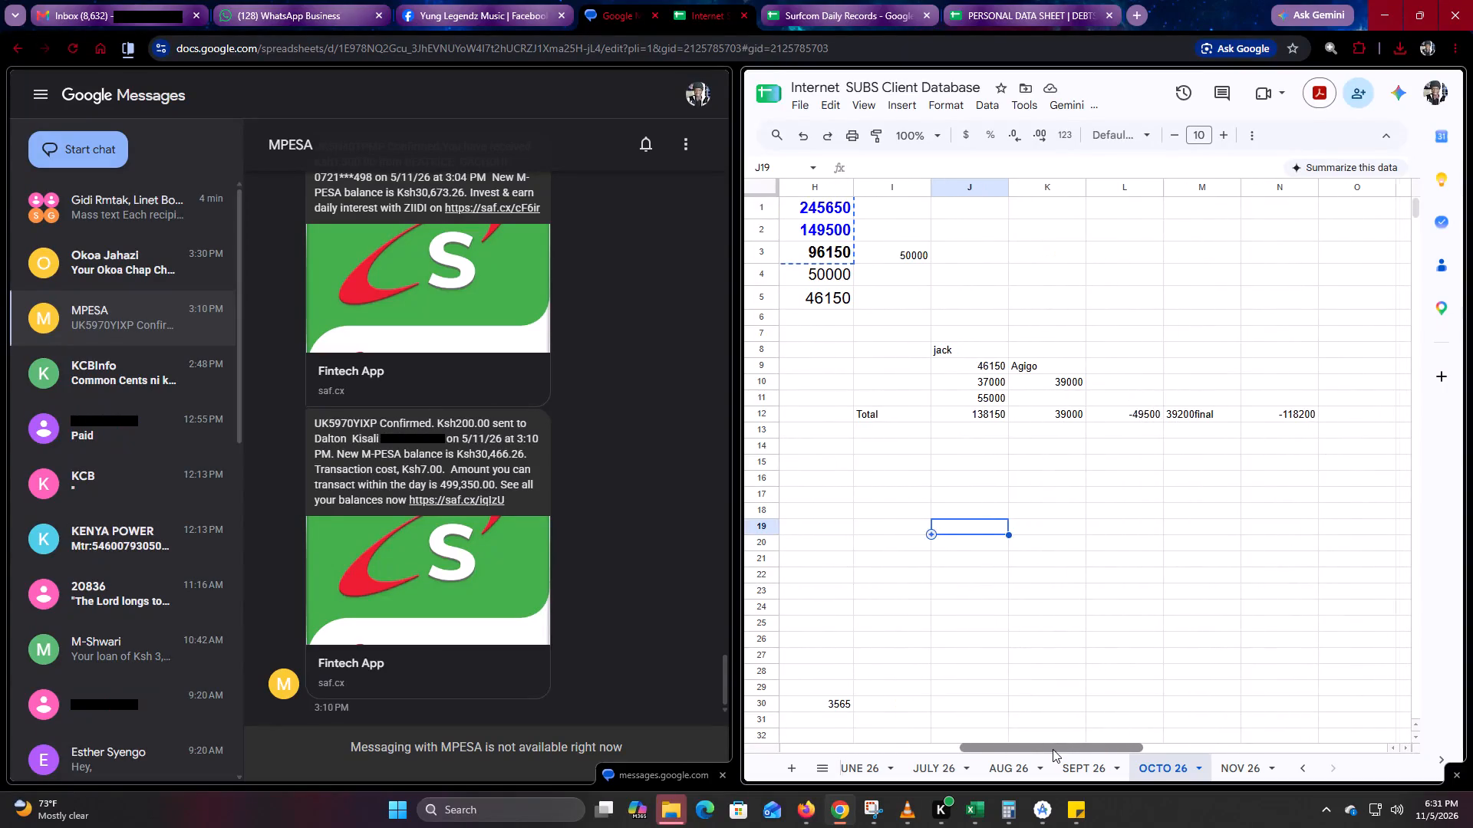
Review the M-PESA transaction messages from 5/11/26, working back from the latest one to the morning payments.
{"action": "scroll", "coordinate": [1042, 610], "scroll_direction": "up", "scroll_amount": 3}
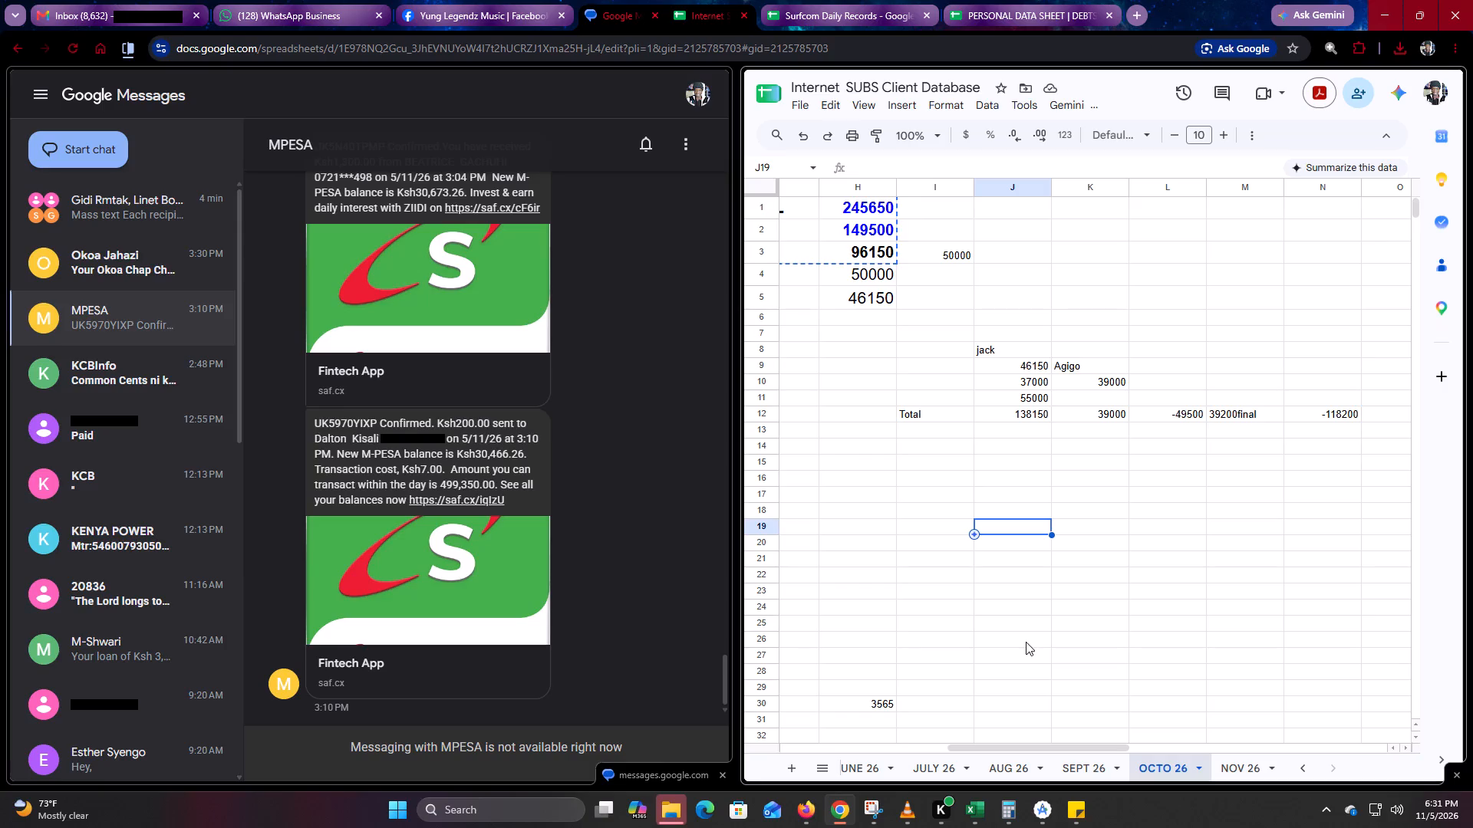
{"action": "left_click", "coordinate": [1265, 595]}
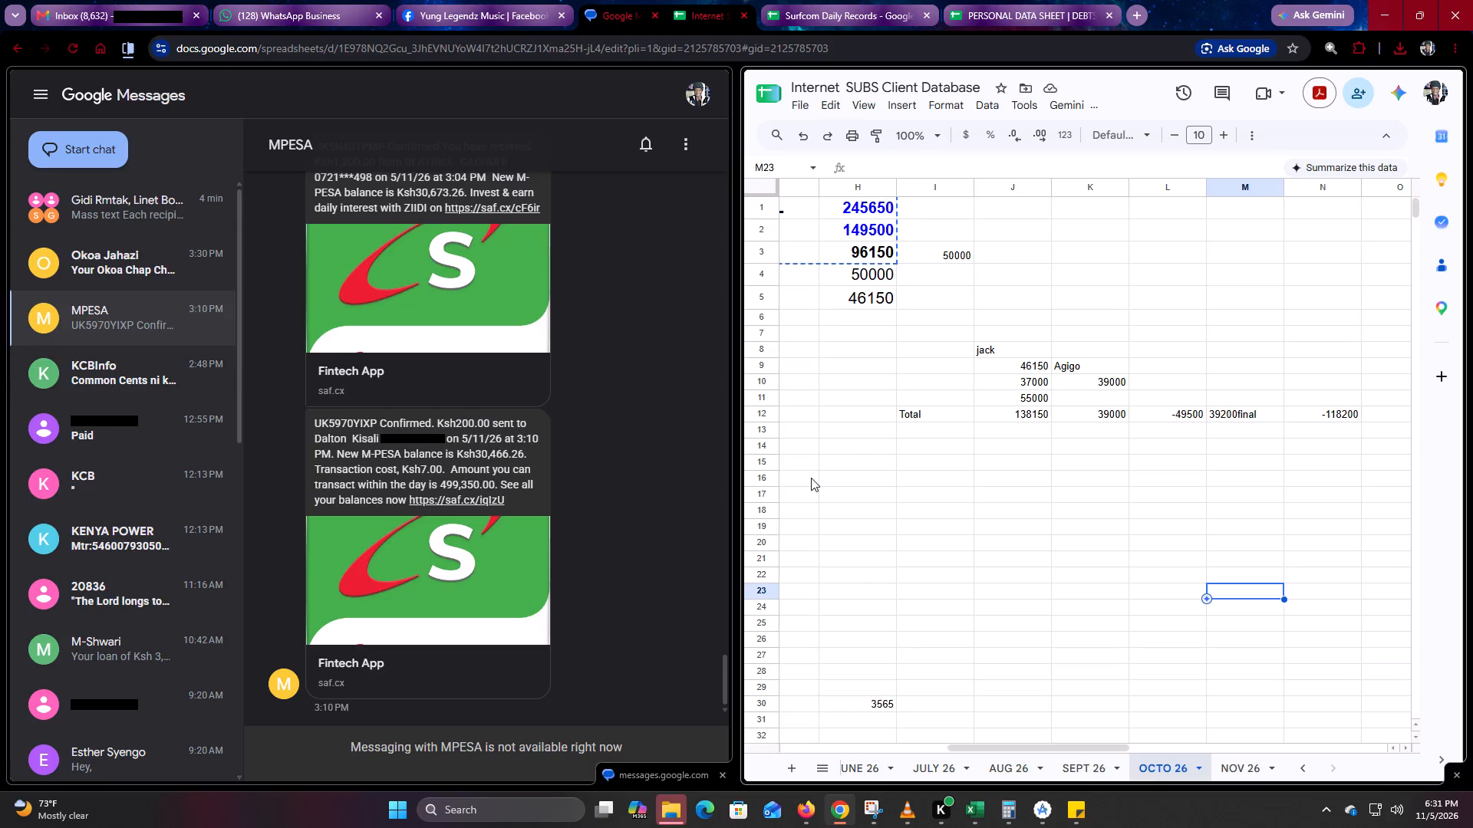
{"action": "scroll", "coordinate": [495, 437], "scroll_direction": "up", "scroll_amount": 8}
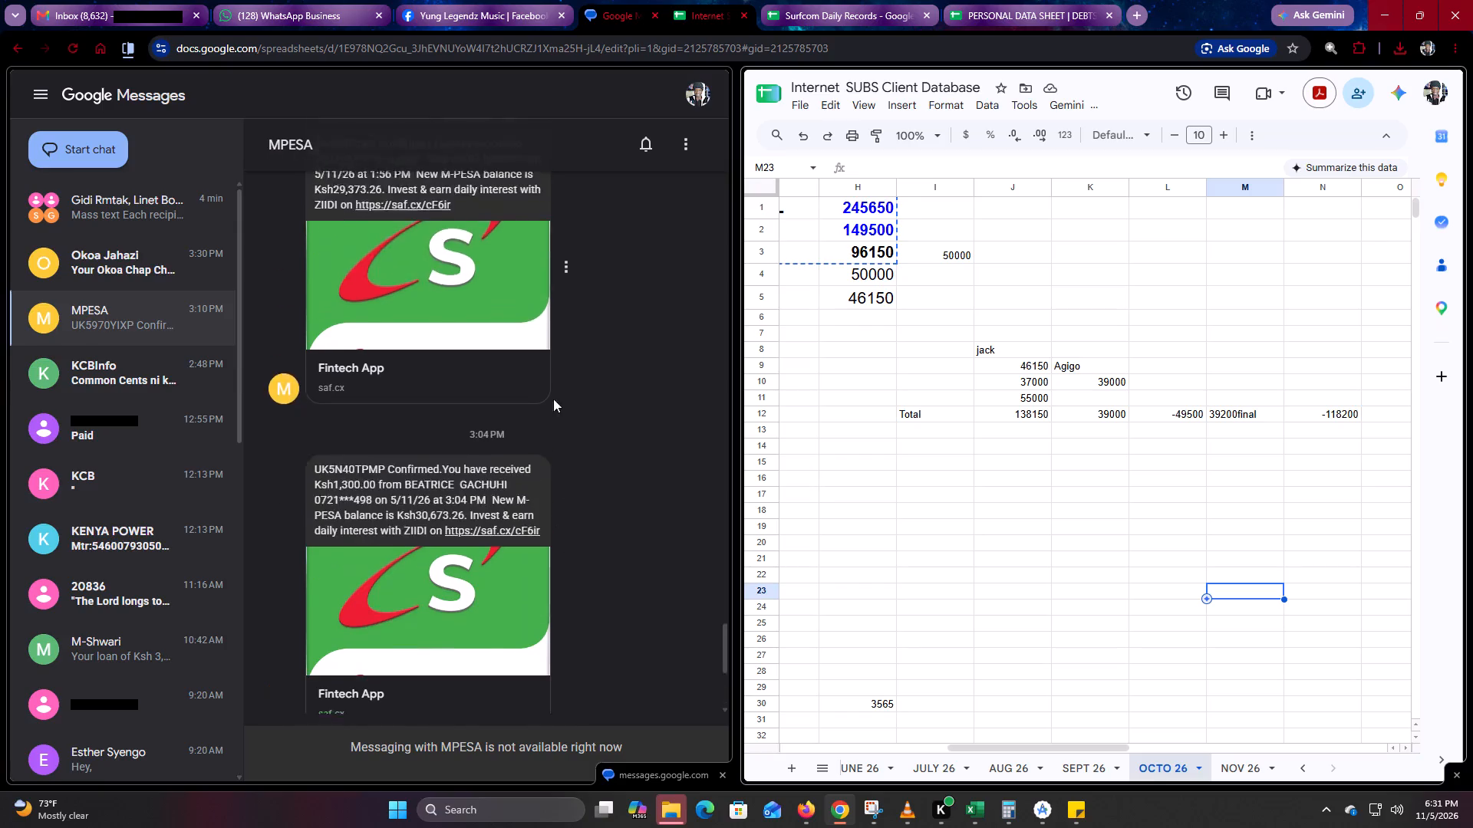
{"action": "scroll", "coordinate": [553, 399], "scroll_direction": "up", "scroll_amount": 5}
{"action": "key", "text": "Page_Up"}
{"action": "key", "text": "Page_Up"}
{"action": "key", "text": "Page_Up"}
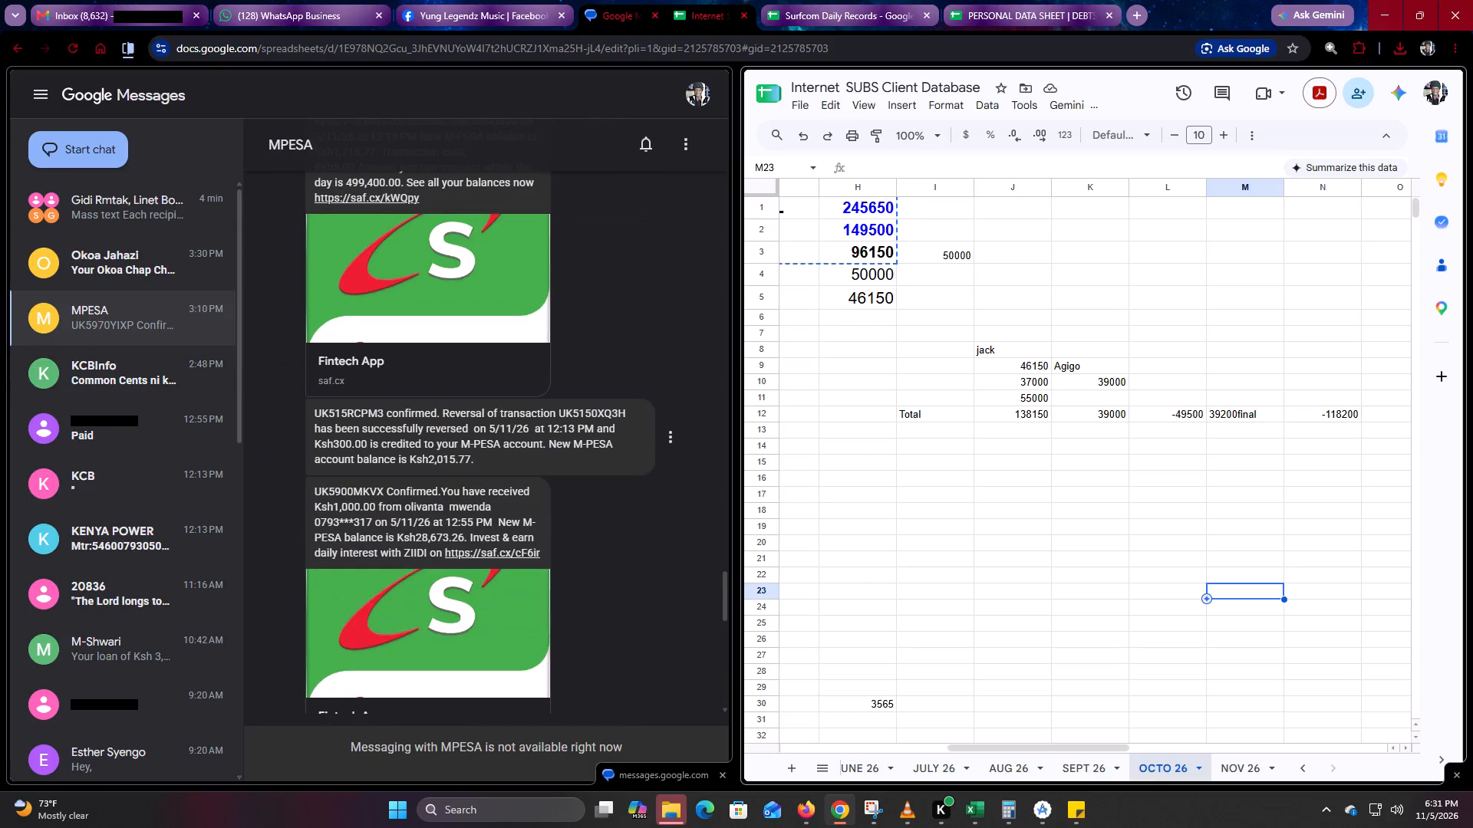
{"action": "key", "text": "Page_Up"}
{"action": "scroll", "coordinate": [651, 284], "scroll_direction": "up", "scroll_amount": 3}
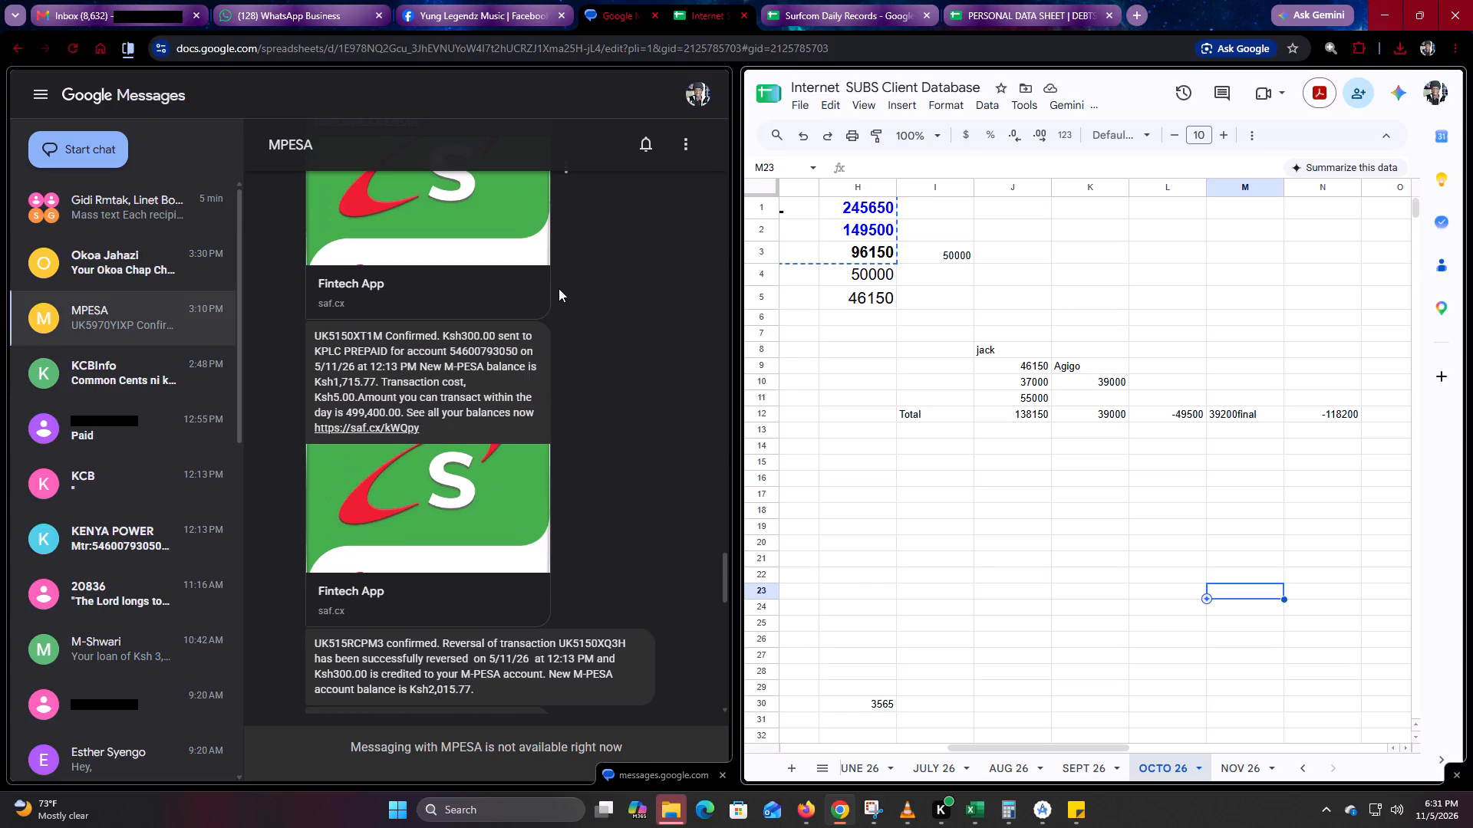
{"action": "key", "text": "Page_Up"}
{"action": "key", "text": "Page_Up"}
{"action": "key", "text": "Page_Up"}
{"action": "key", "text": "Page_Up"}
{"action": "scroll", "coordinate": [538, 312], "scroll_direction": "up", "scroll_amount": 8}
{"action": "scroll", "coordinate": [585, 391], "scroll_direction": "up", "scroll_amount": 4}
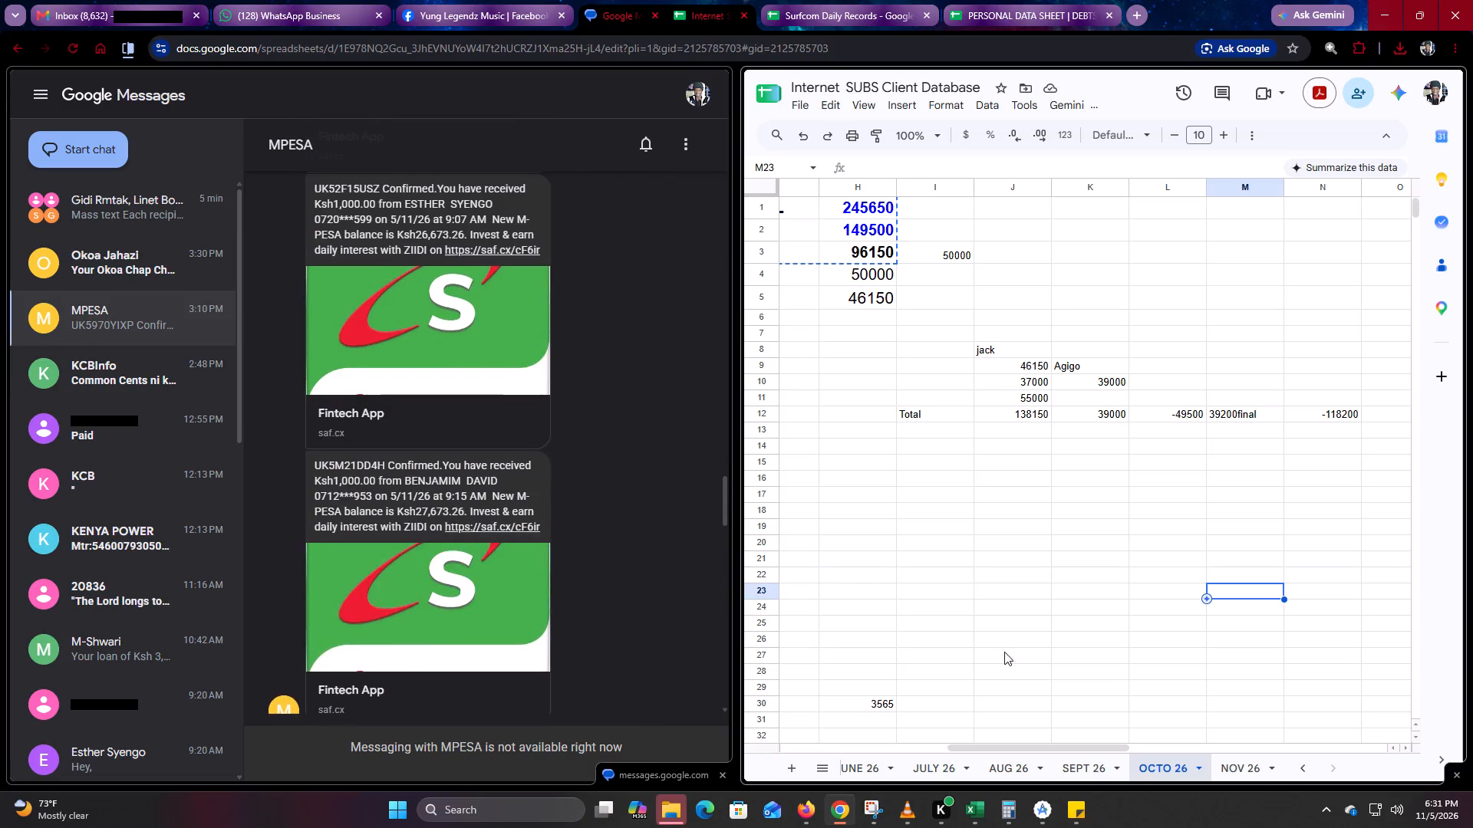
Switch to Calculator and add 17,366 to the 33,000 already entered.
{"action": "left_click", "coordinate": [1016, 806]}
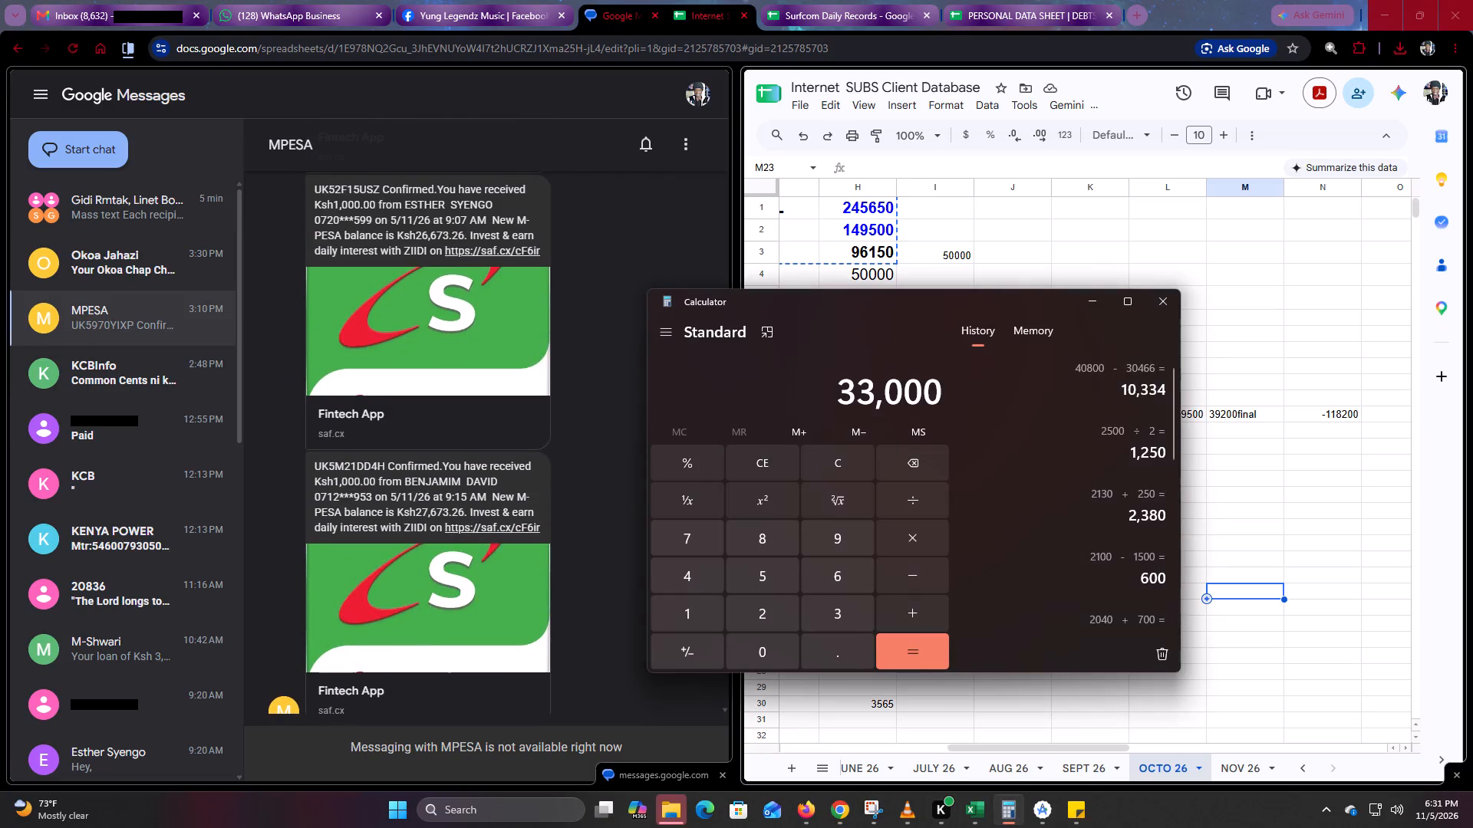
{"action": "key", "text": "plus"}
{"action": "type", "text": "17"}
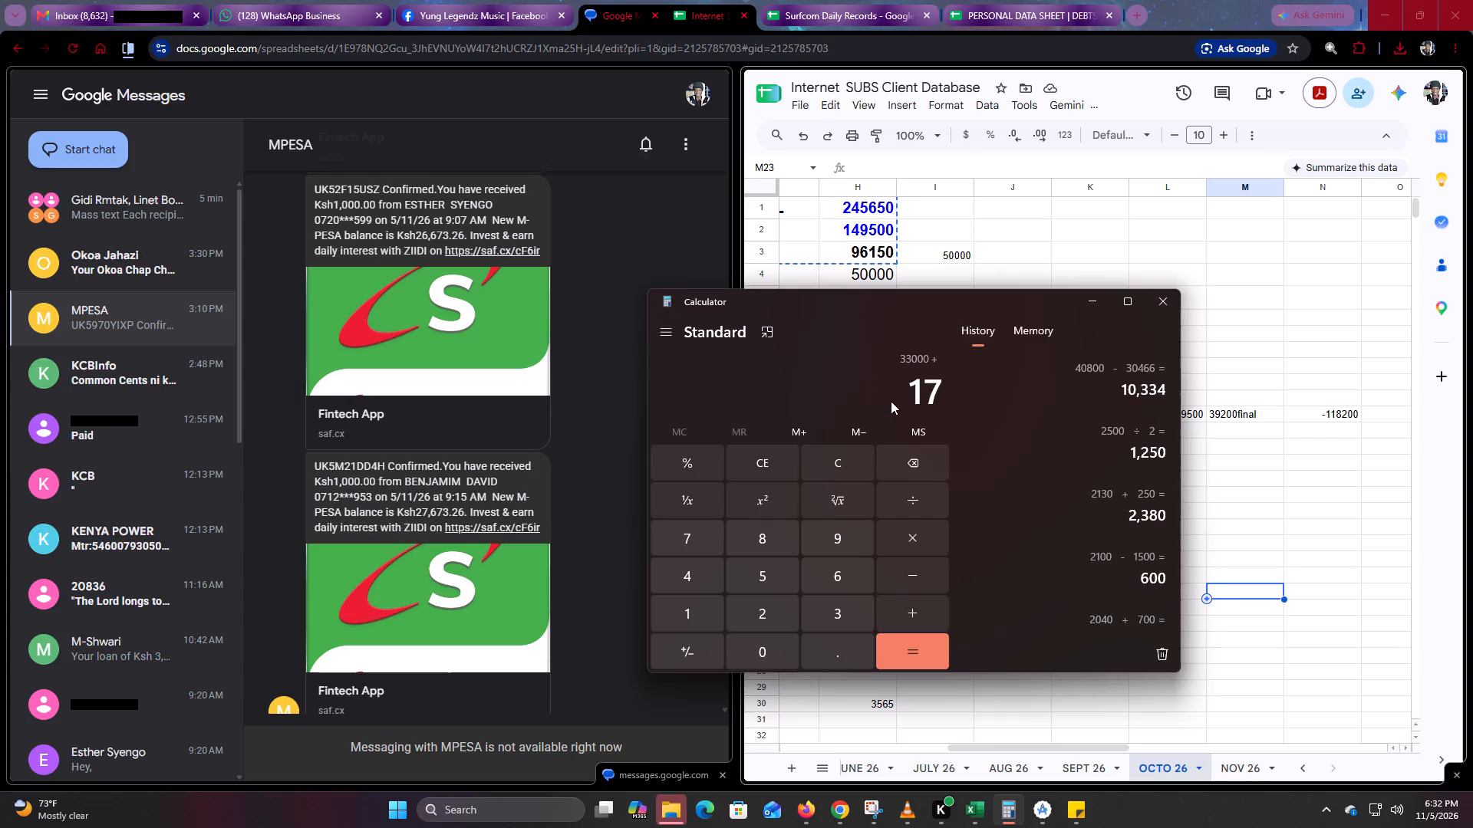
{"action": "type", "text": "366"}
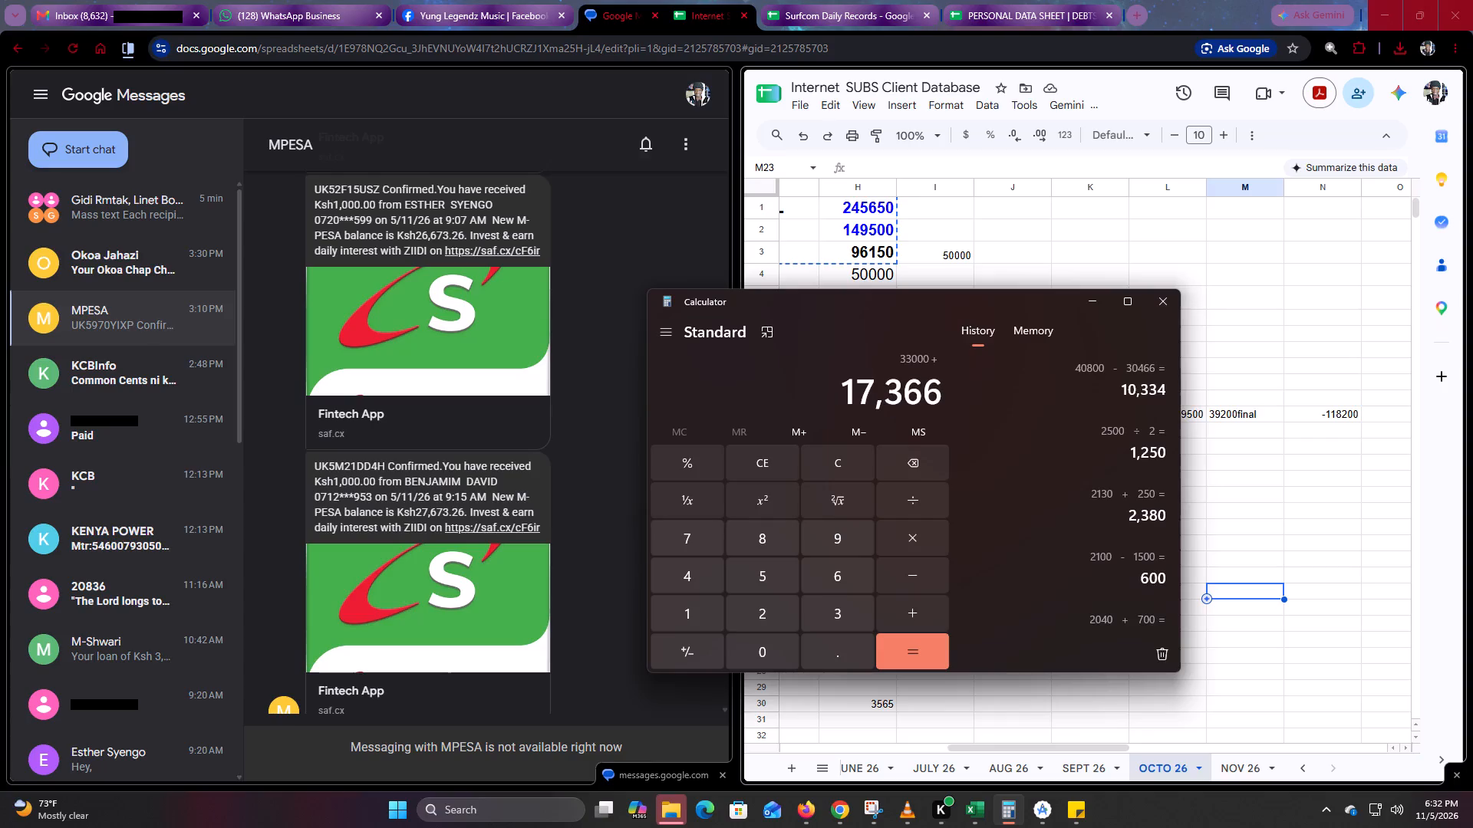
{"action": "key", "text": "equal"}
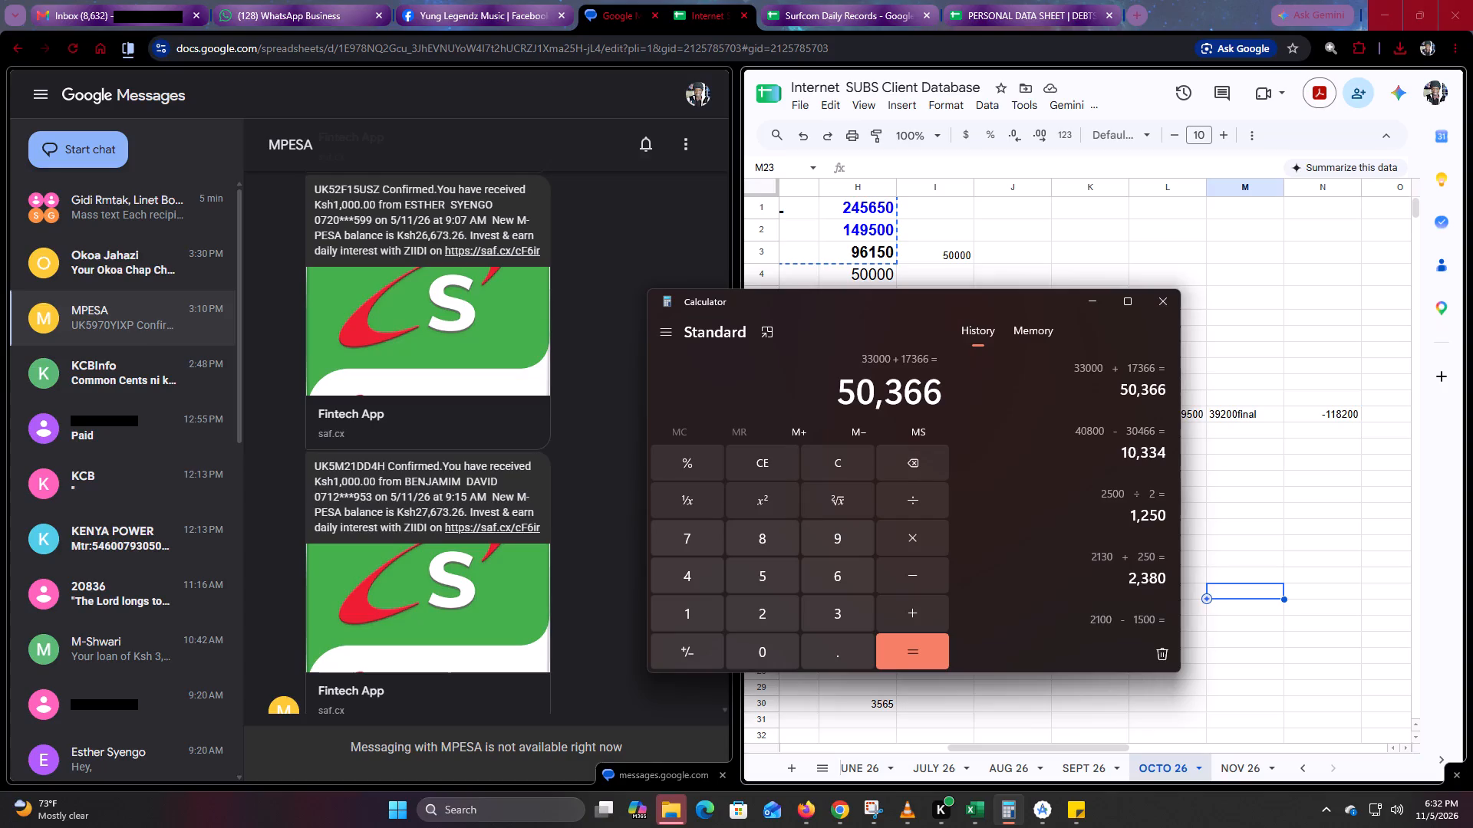
Return to the MPESA conversation and examine the older transactions and balances from 4/11/26 back through 3/11/26.
{"action": "left_click", "coordinate": [1259, 354]}
{"action": "scroll", "coordinate": [355, 402], "scroll_direction": "up", "scroll_amount": 20}
{"action": "scroll", "coordinate": [355, 402], "scroll_direction": "up", "scroll_amount": 9}
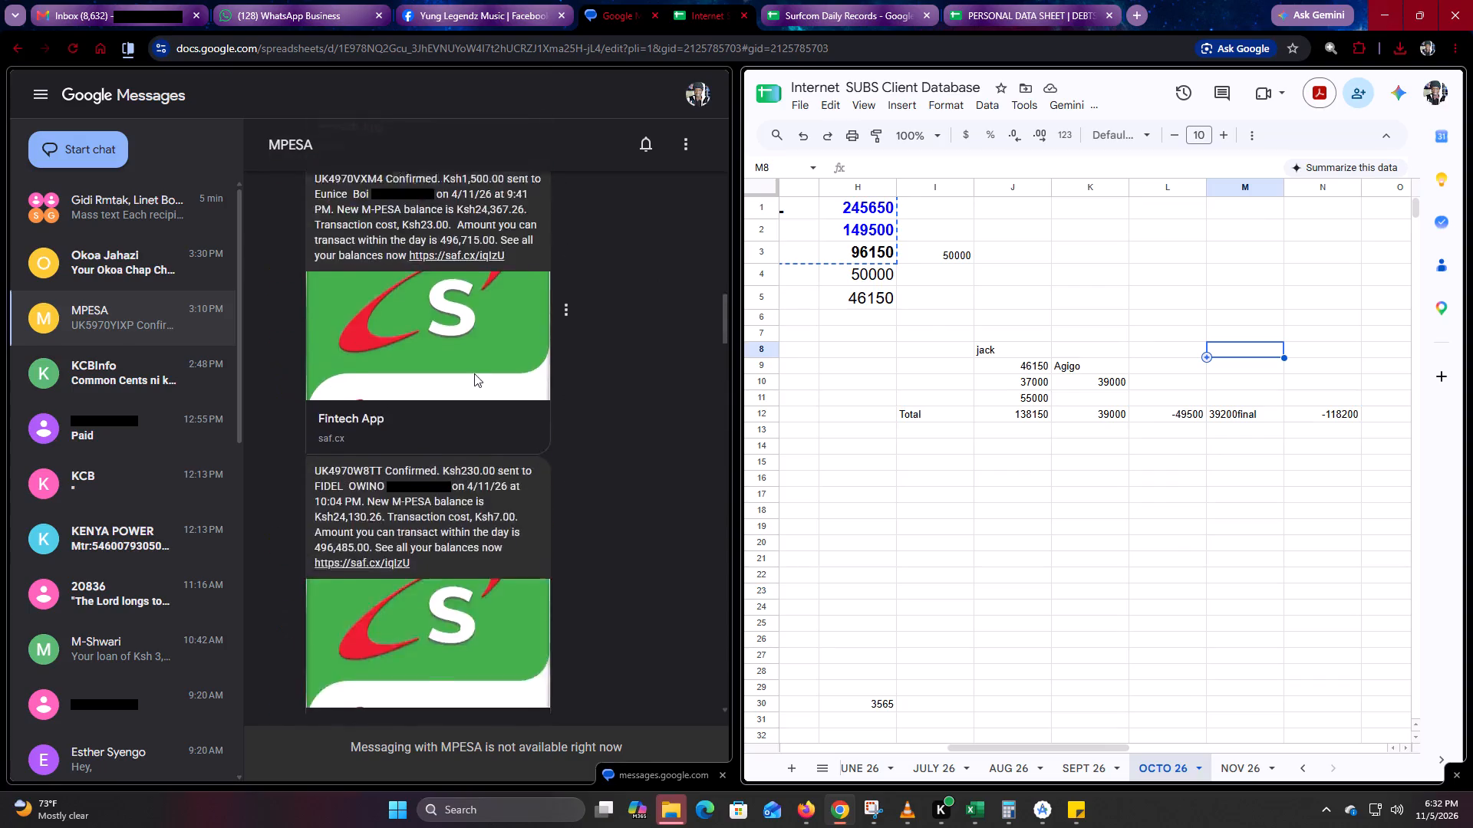
{"action": "scroll", "coordinate": [474, 373], "scroll_direction": "up", "scroll_amount": 20}
{"action": "scroll", "coordinate": [474, 373], "scroll_direction": "up", "scroll_amount": 20}
{"action": "scroll", "coordinate": [474, 373], "scroll_direction": "up", "scroll_amount": 8}
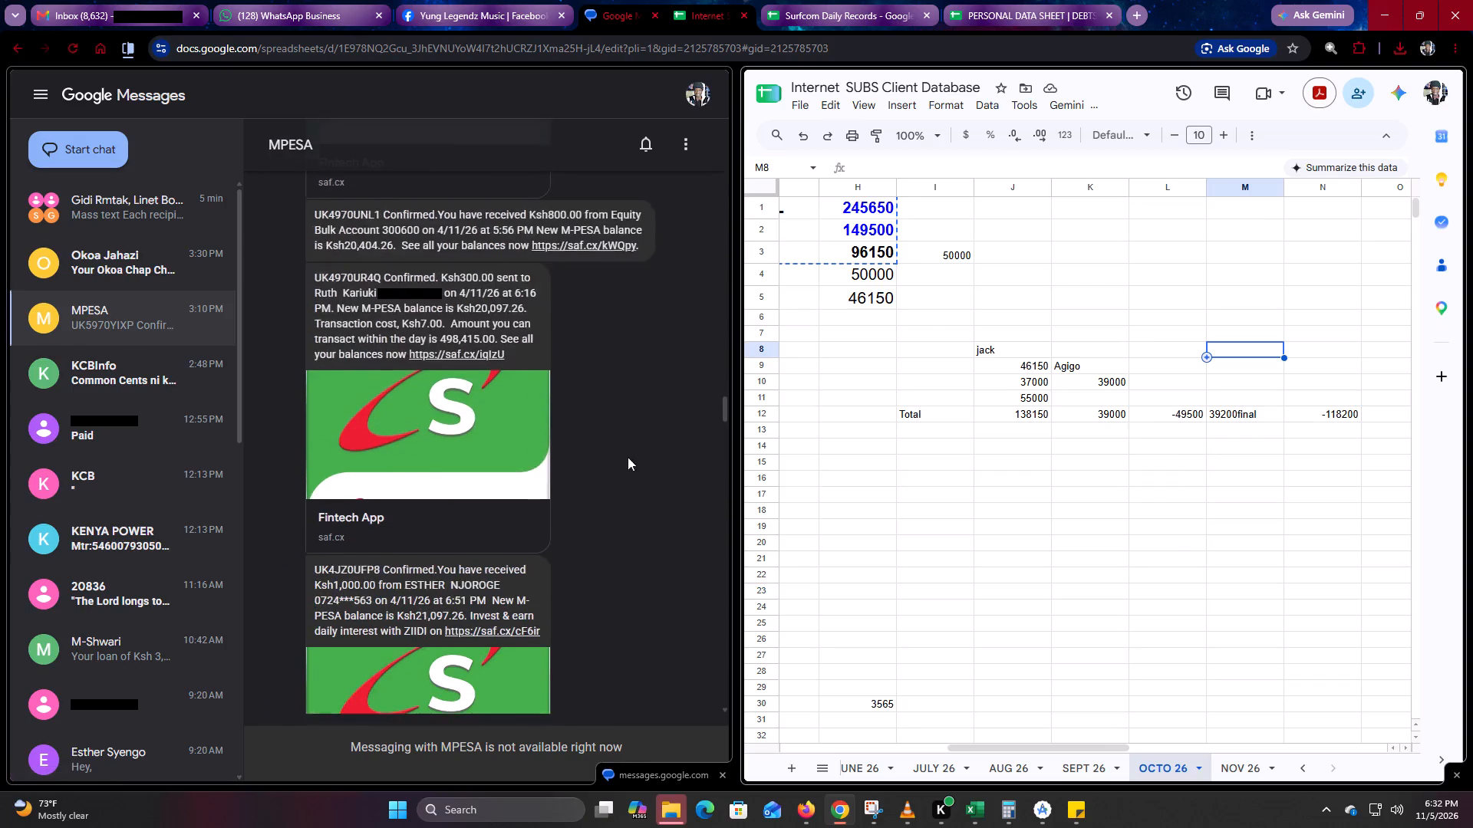
{"action": "scroll", "coordinate": [628, 457], "scroll_direction": "up", "scroll_amount": 20}
{"action": "scroll", "coordinate": [628, 457], "scroll_direction": "up", "scroll_amount": 9}
{"action": "key", "text": "Page_Up"}
{"action": "key", "text": "Page_Up"}
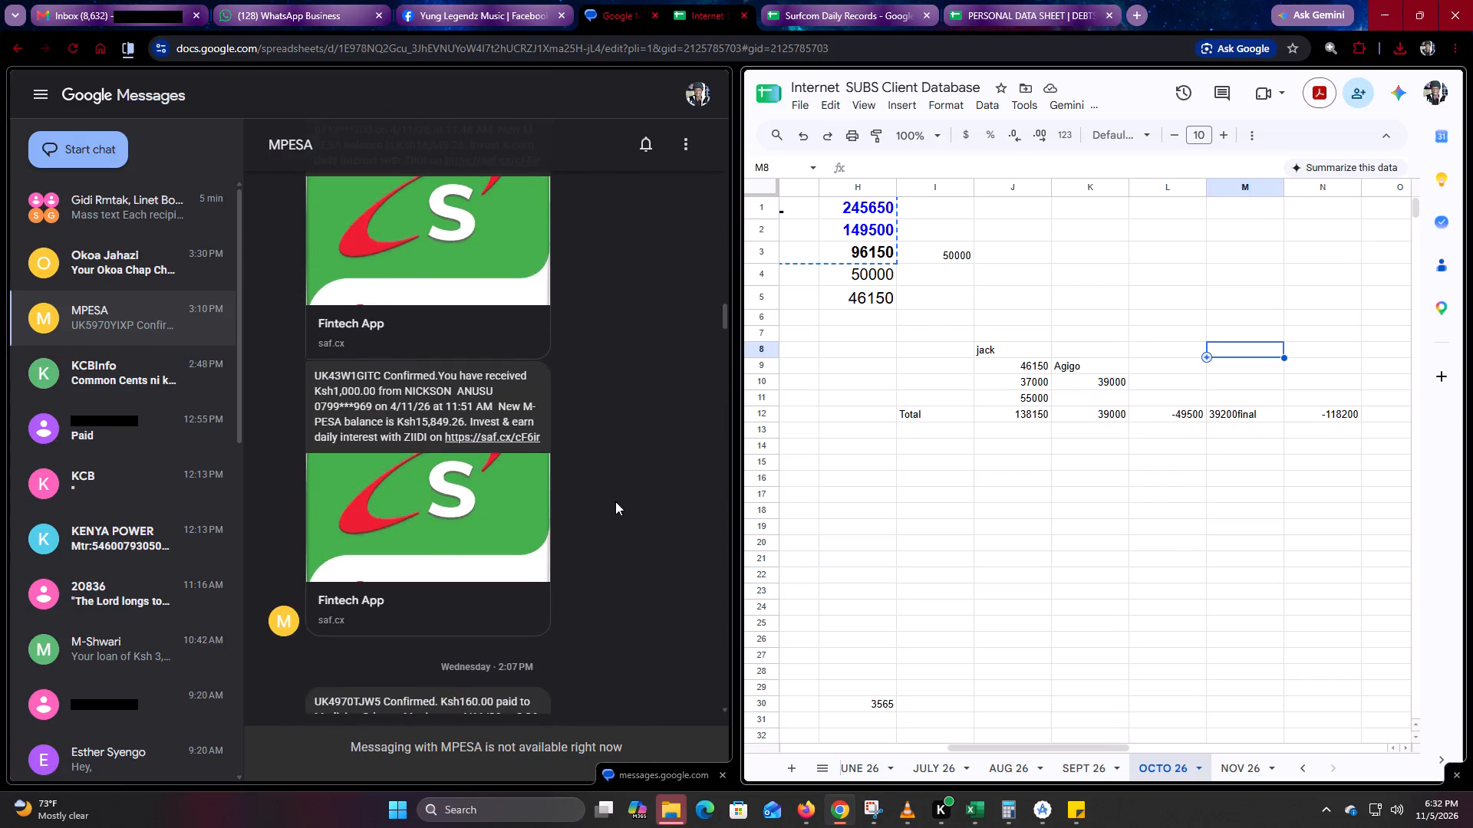
{"action": "key", "text": "Page_Up"}
{"action": "scroll", "coordinate": [618, 512], "scroll_direction": "up", "scroll_amount": 20}
{"action": "scroll", "coordinate": [618, 512], "scroll_direction": "up", "scroll_amount": 20}
{"action": "scroll", "coordinate": [618, 512], "scroll_direction": "up", "scroll_amount": 5}
{"action": "key", "text": "Page_Up"}
{"action": "key", "text": "Page_Up"}
{"action": "key", "text": "Page_Up"}
{"action": "key", "text": "Page_Up"}
{"action": "key", "text": "Page_Up"}
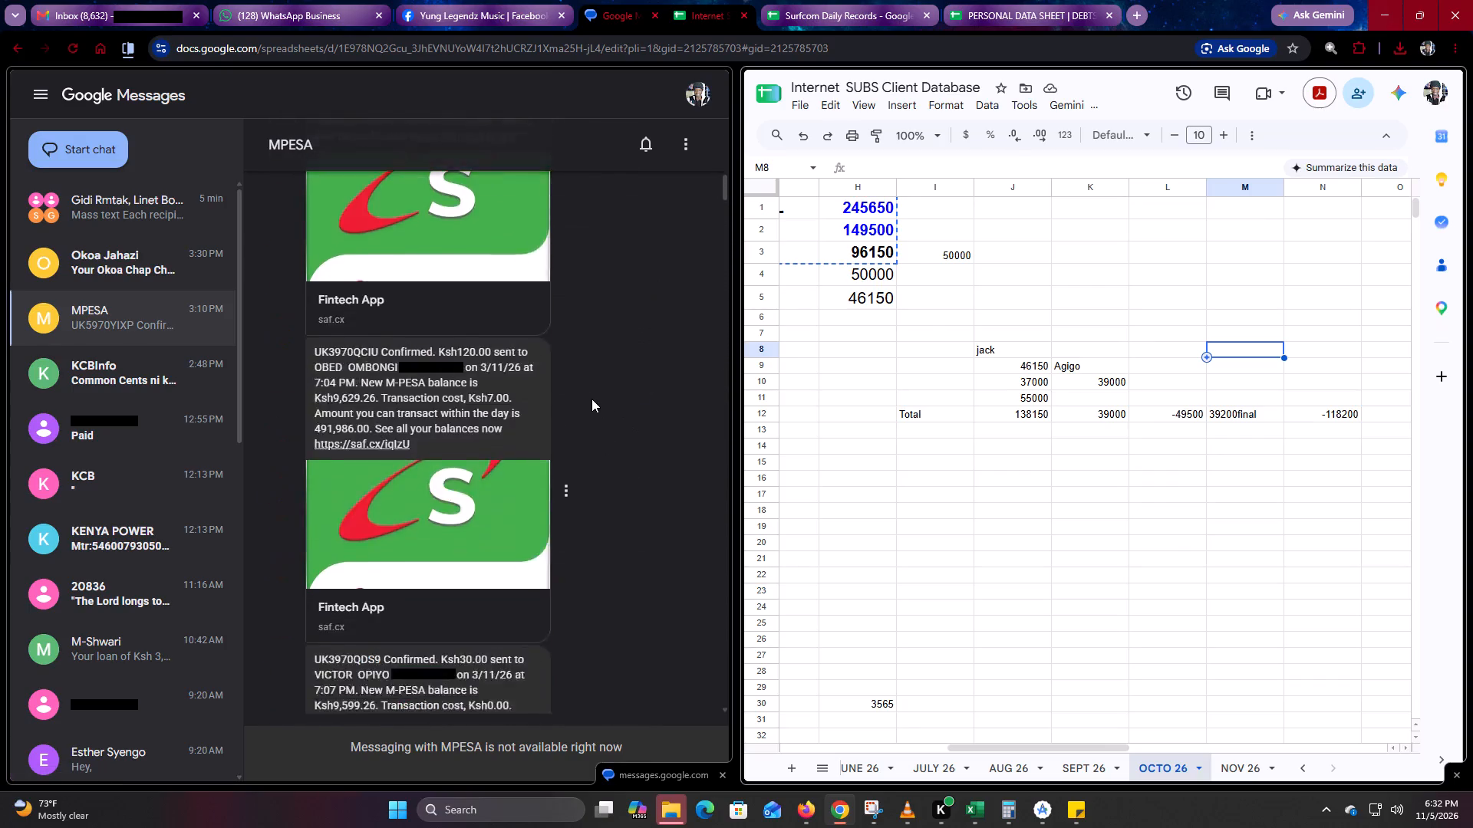
{"action": "scroll", "coordinate": [592, 399], "scroll_direction": "up", "scroll_amount": 20}
{"action": "scroll", "coordinate": [592, 399], "scroll_direction": "up", "scroll_amount": 3}
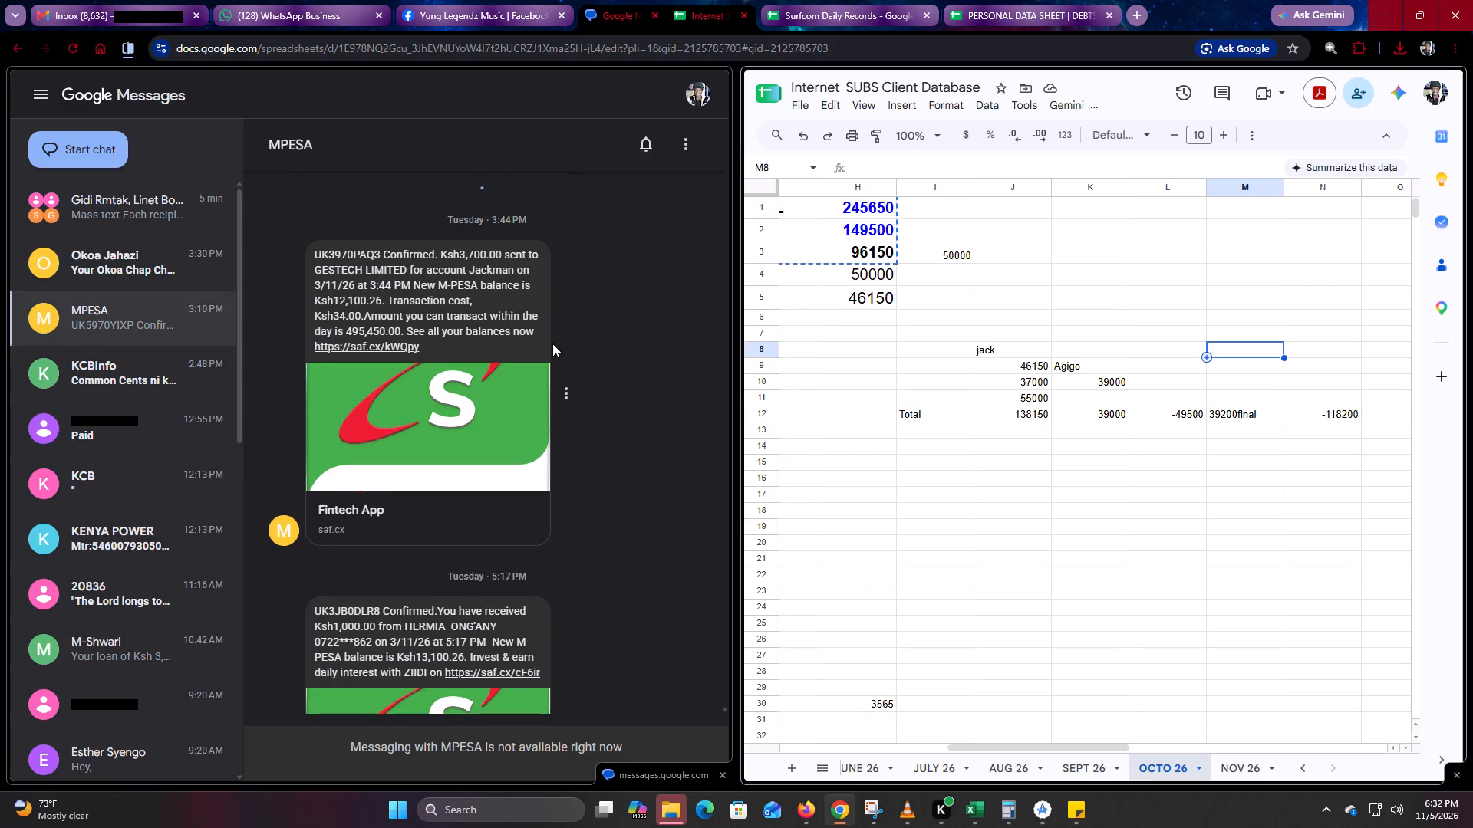
{"action": "scroll", "coordinate": [560, 353], "scroll_direction": "up", "scroll_amount": 3}
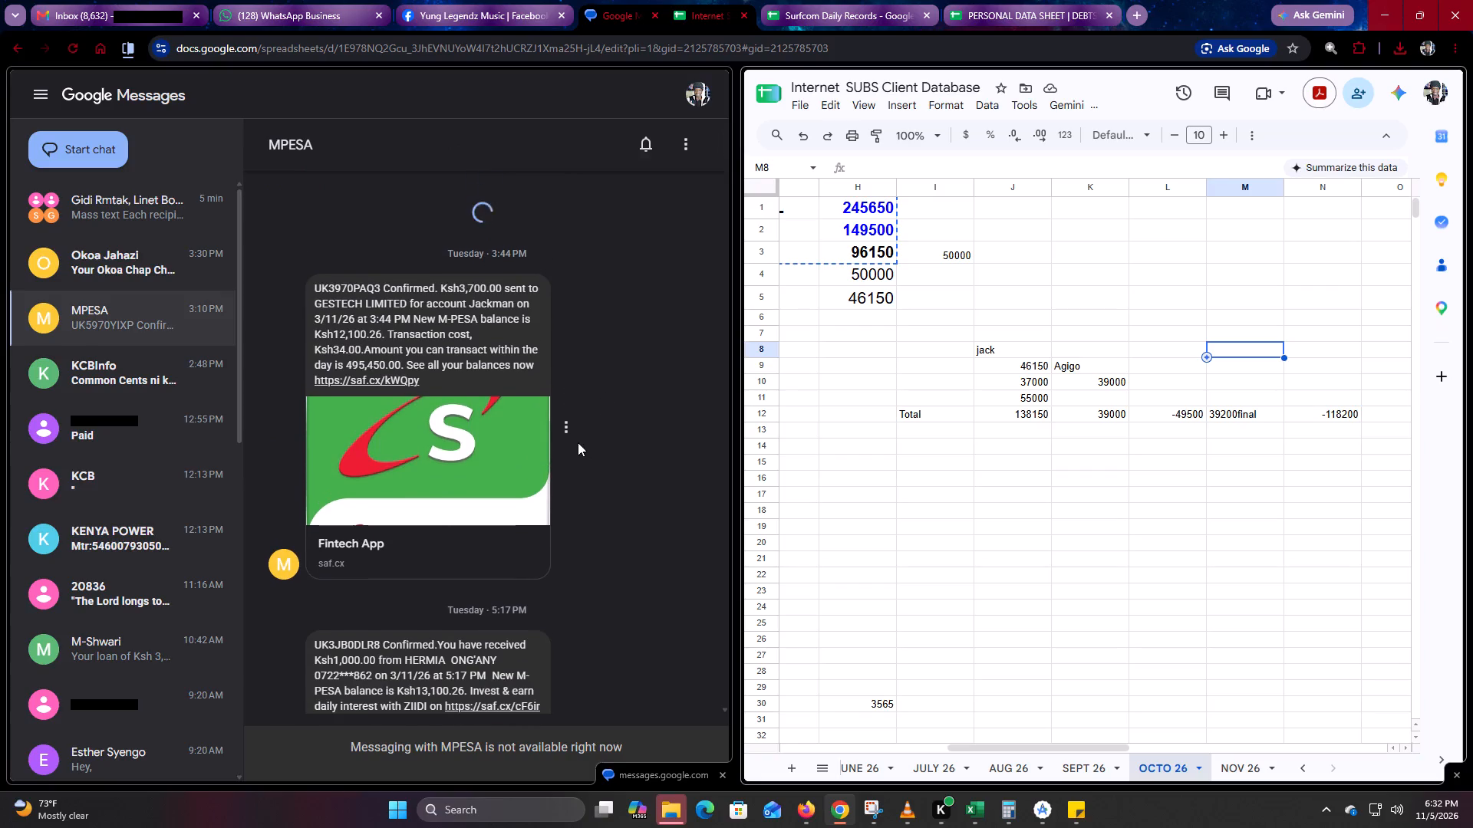
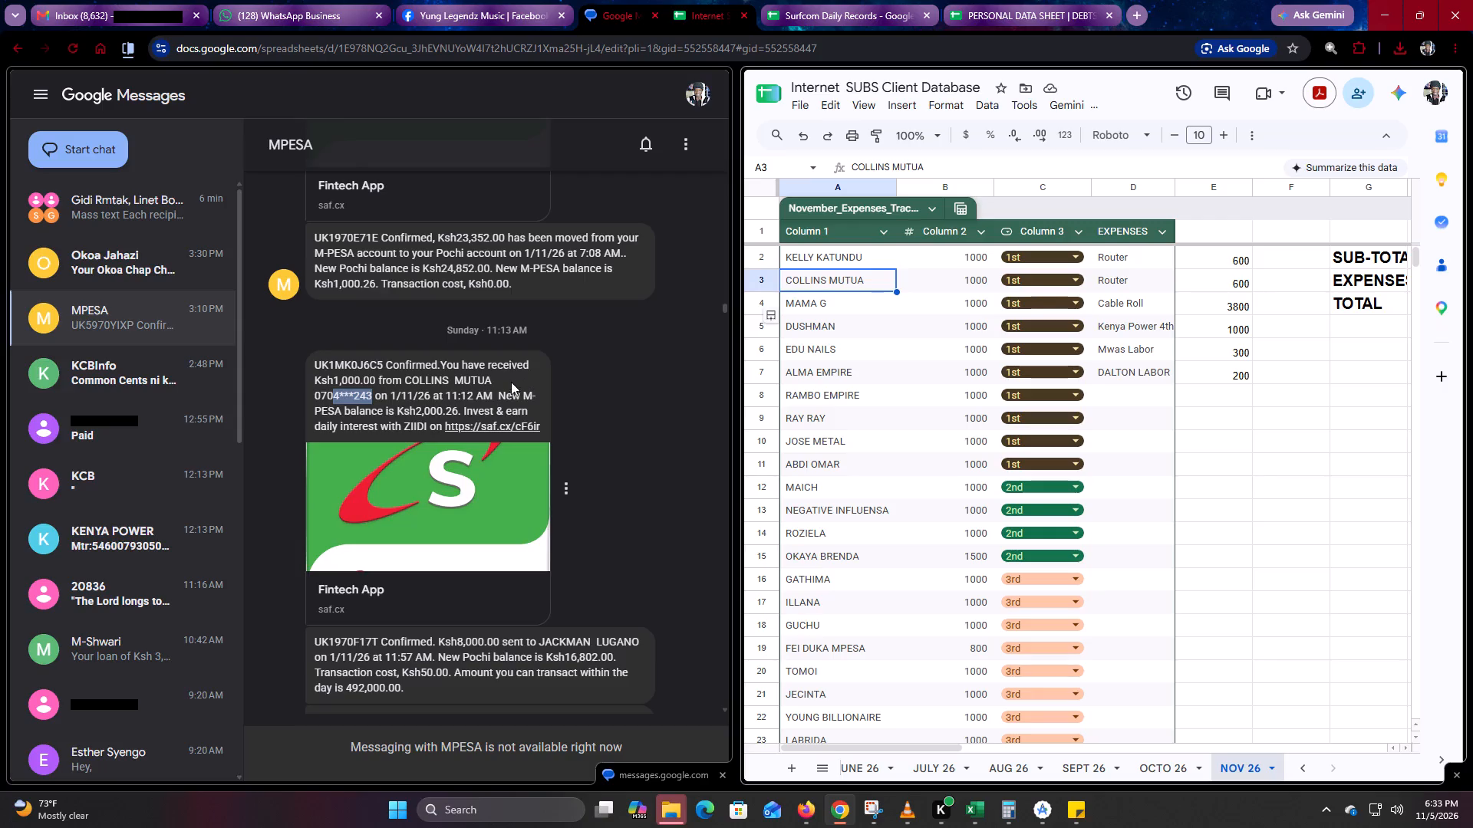
Highlight the row 3 client's name, 1000 amount and 1st due-group cells in yellow on the NOV 26 sheet.
{"action": "left_click", "coordinate": [905, 320]}
{"action": "left_click_drag", "start_coordinate": [807, 274], "coordinate": [1129, 278]}
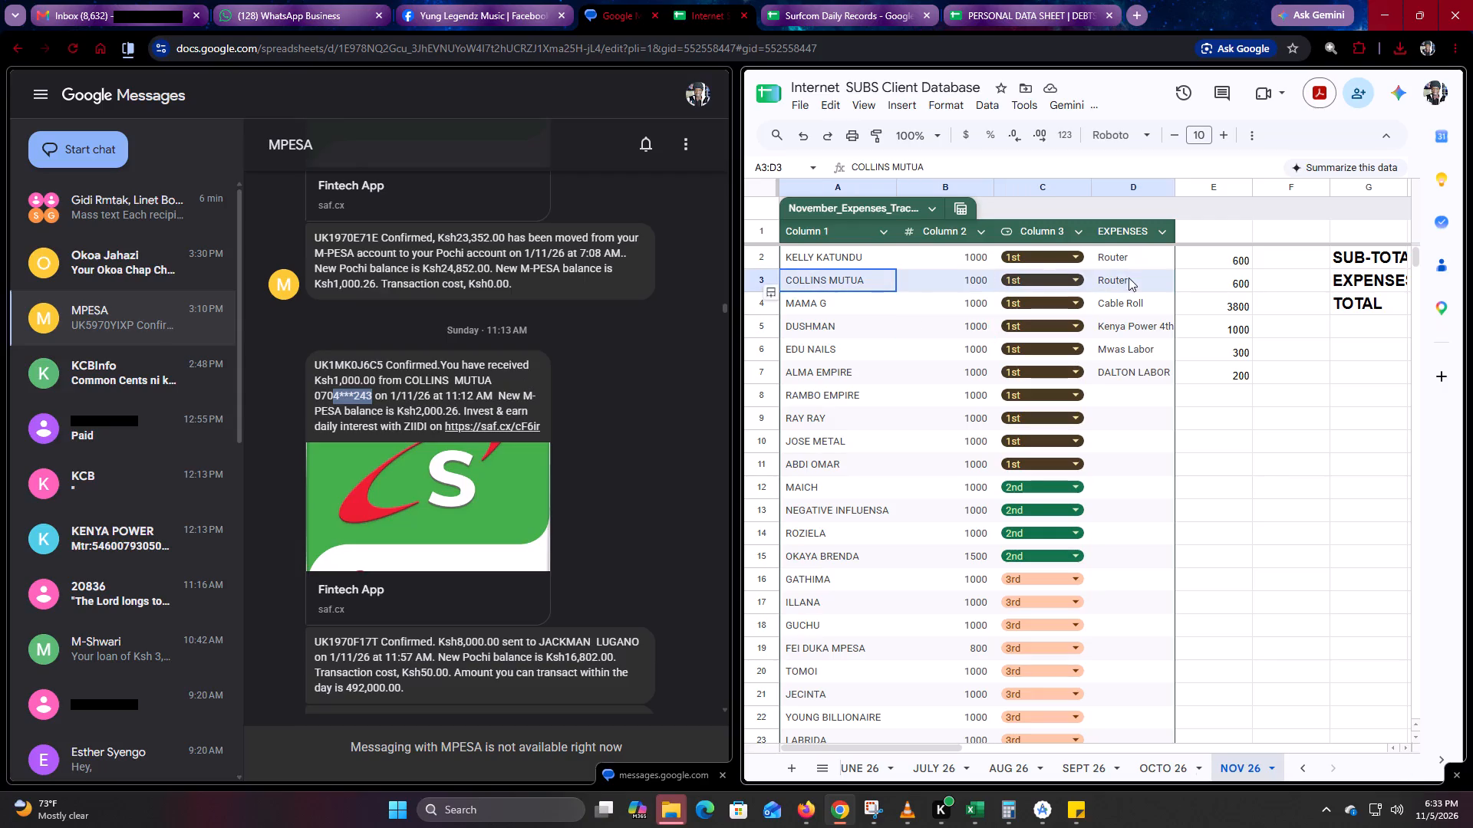
{"action": "left_click_drag", "start_coordinate": [1129, 278], "coordinate": [1069, 278]}
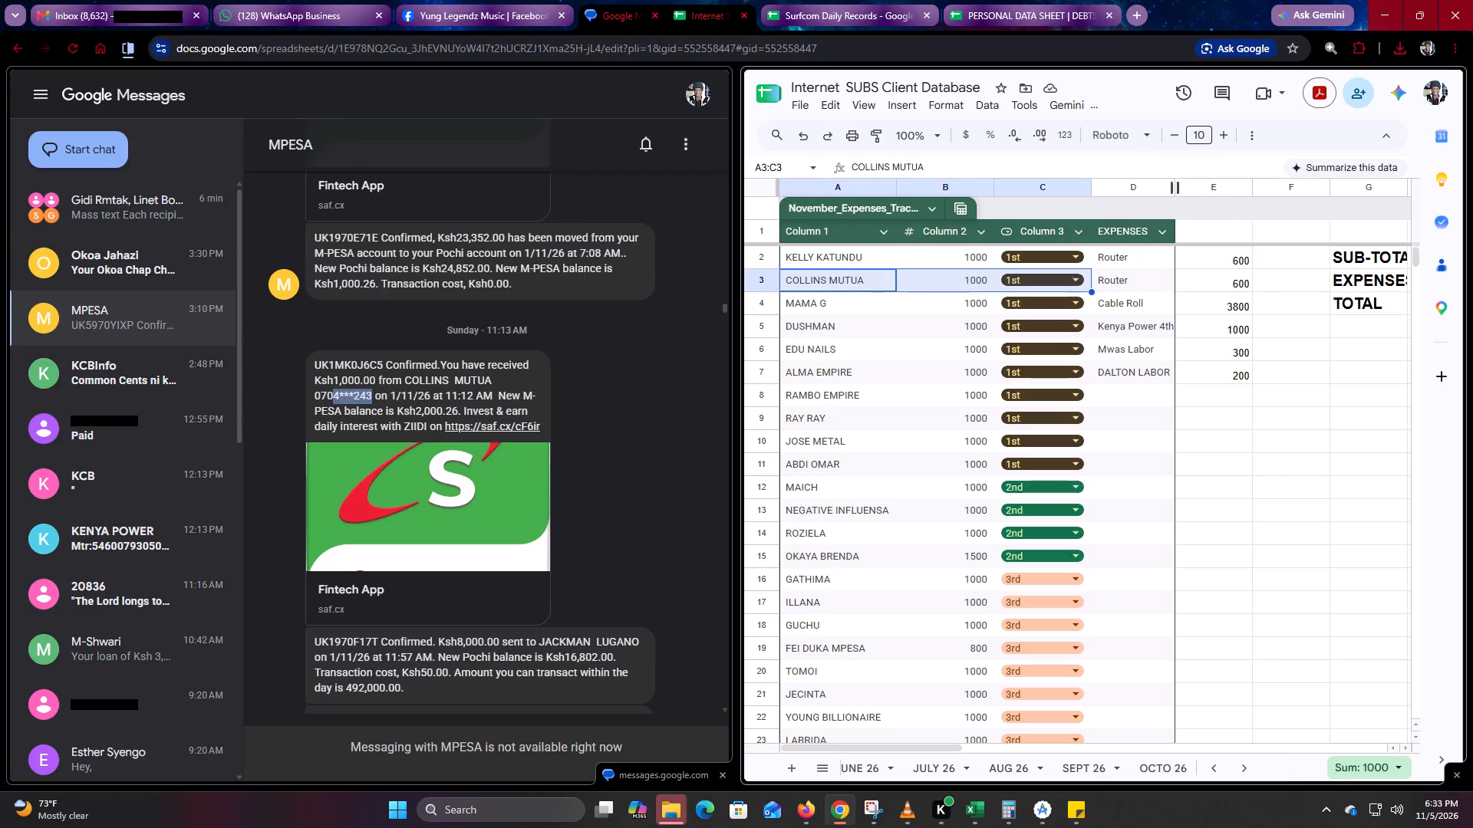
{"action": "left_click", "coordinate": [1247, 132]}
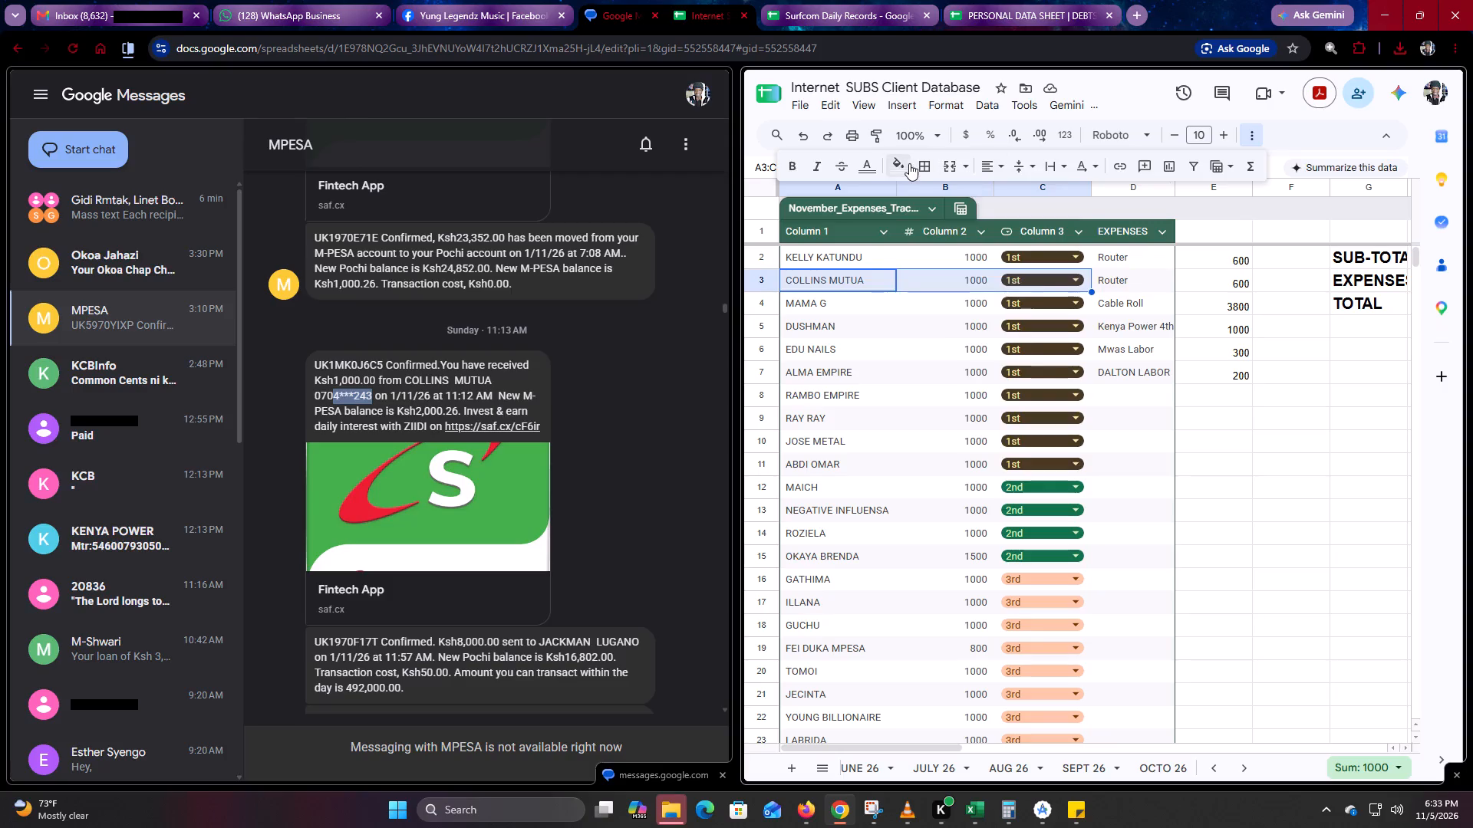
{"action": "left_click", "coordinate": [901, 163]}
{"action": "left_click", "coordinate": [951, 232]}
{"action": "left_click", "coordinate": [1275, 405]}
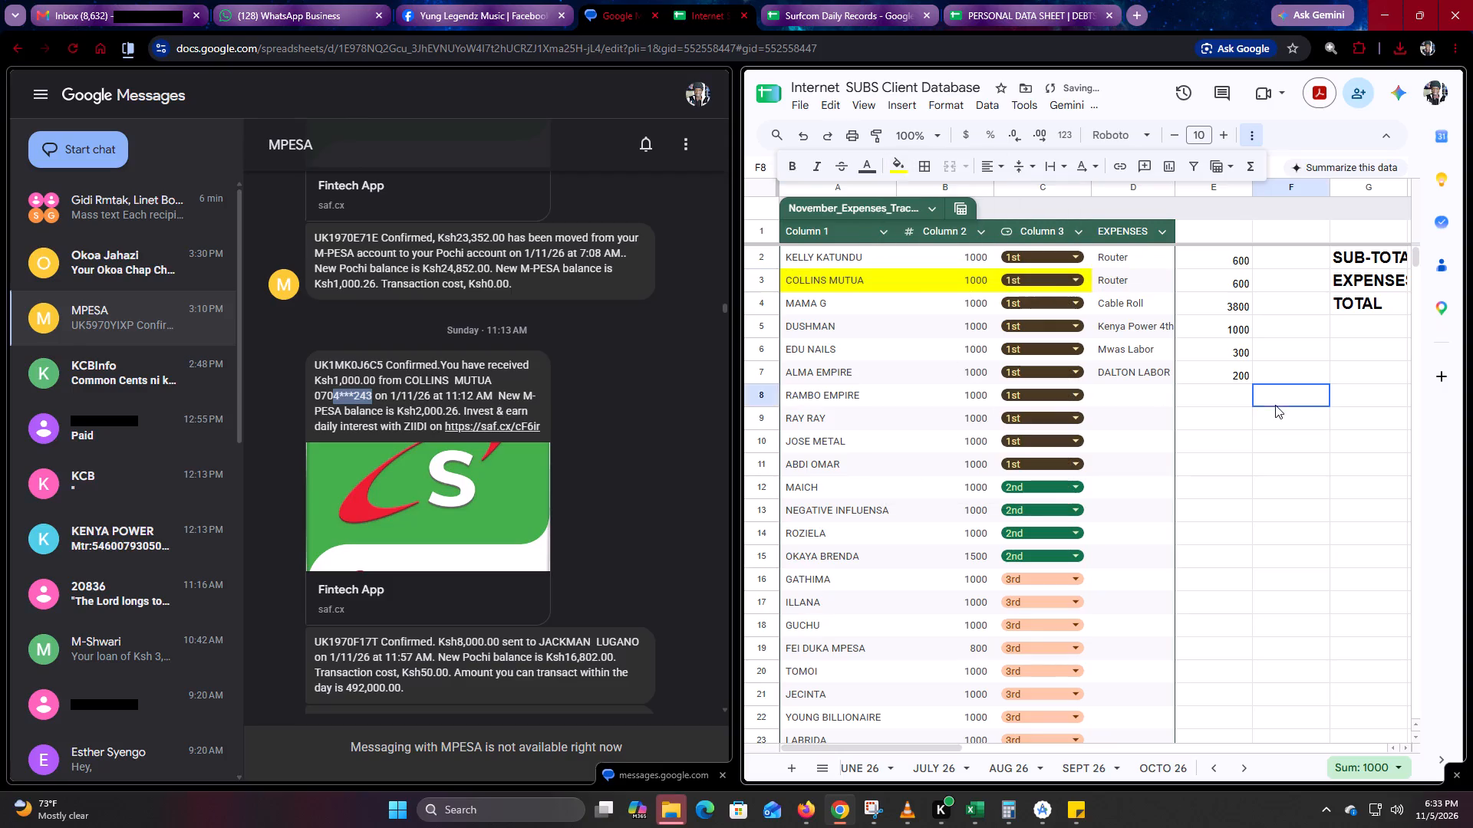
{"action": "left_click", "coordinate": [876, 273]}
{"action": "scroll", "coordinate": [1389, 497], "scroll_direction": "up", "scroll_amount": 2}
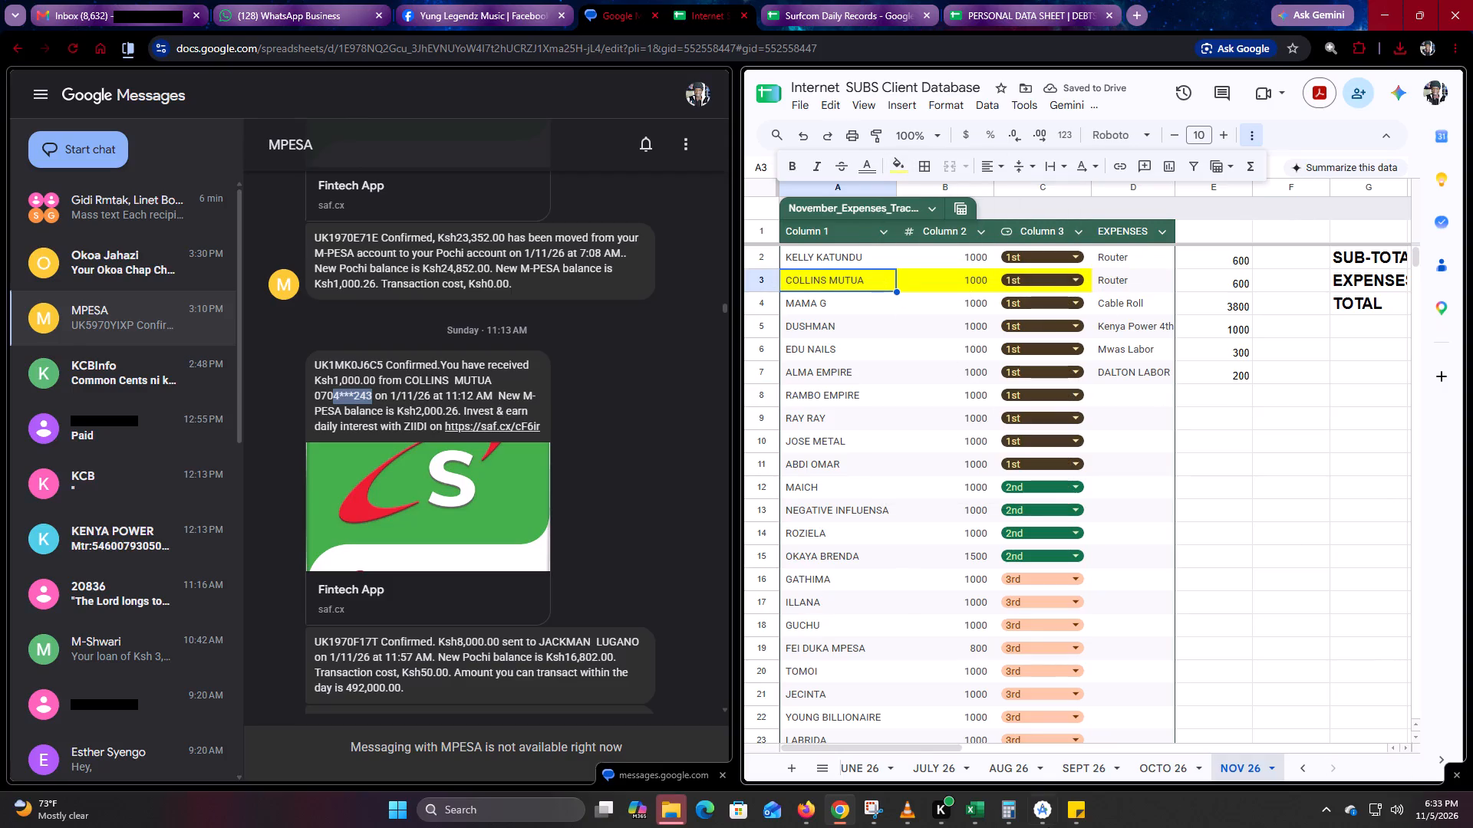
Check the sub-total, expenses and total figures beside the client table on the NOV 26 sheet.
{"action": "left_click_drag", "start_coordinate": [900, 749], "coordinate": [1004, 715]}
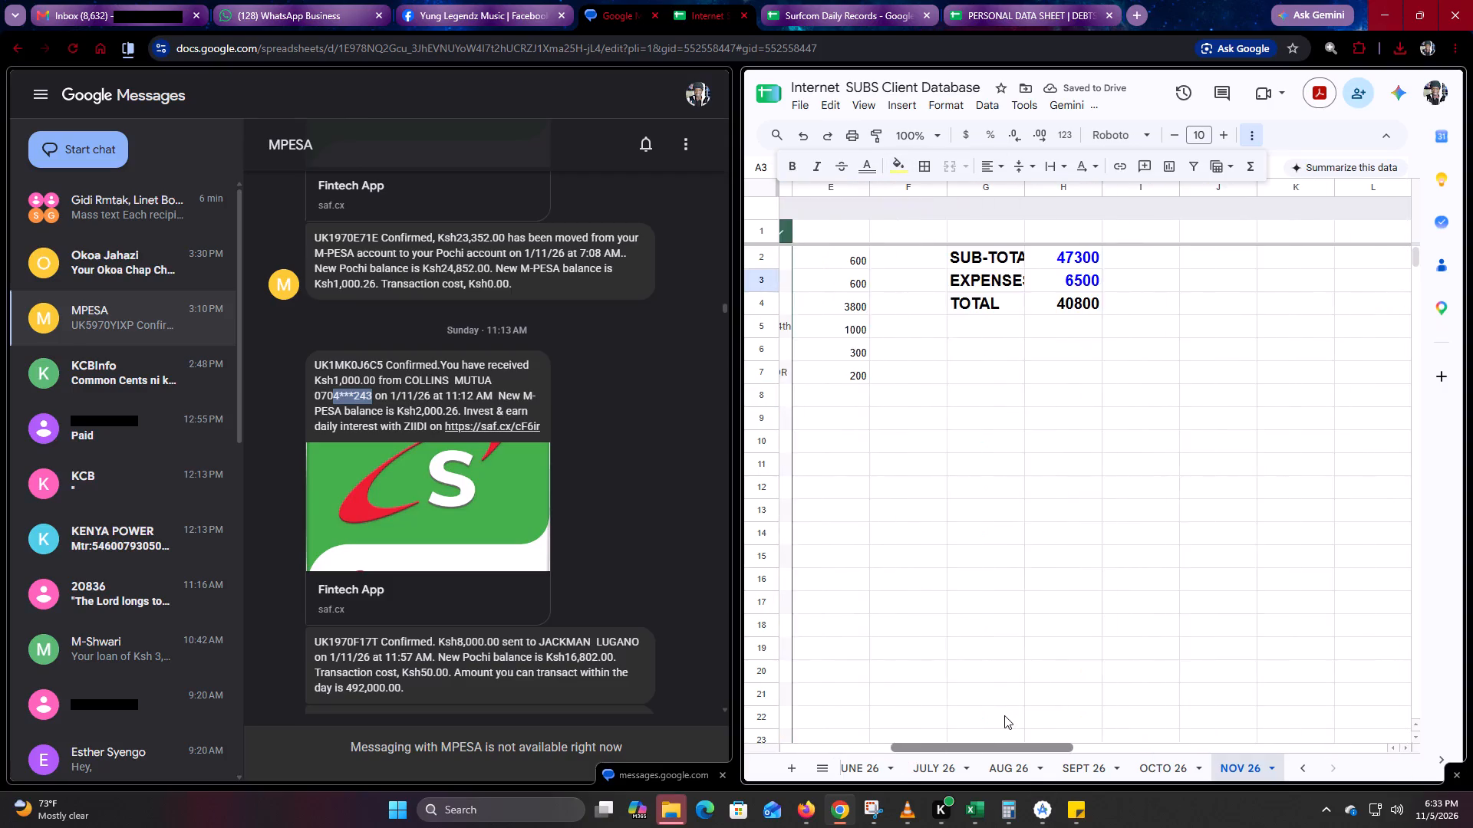
{"action": "left_click_drag", "start_coordinate": [1004, 715], "coordinate": [896, 709]}
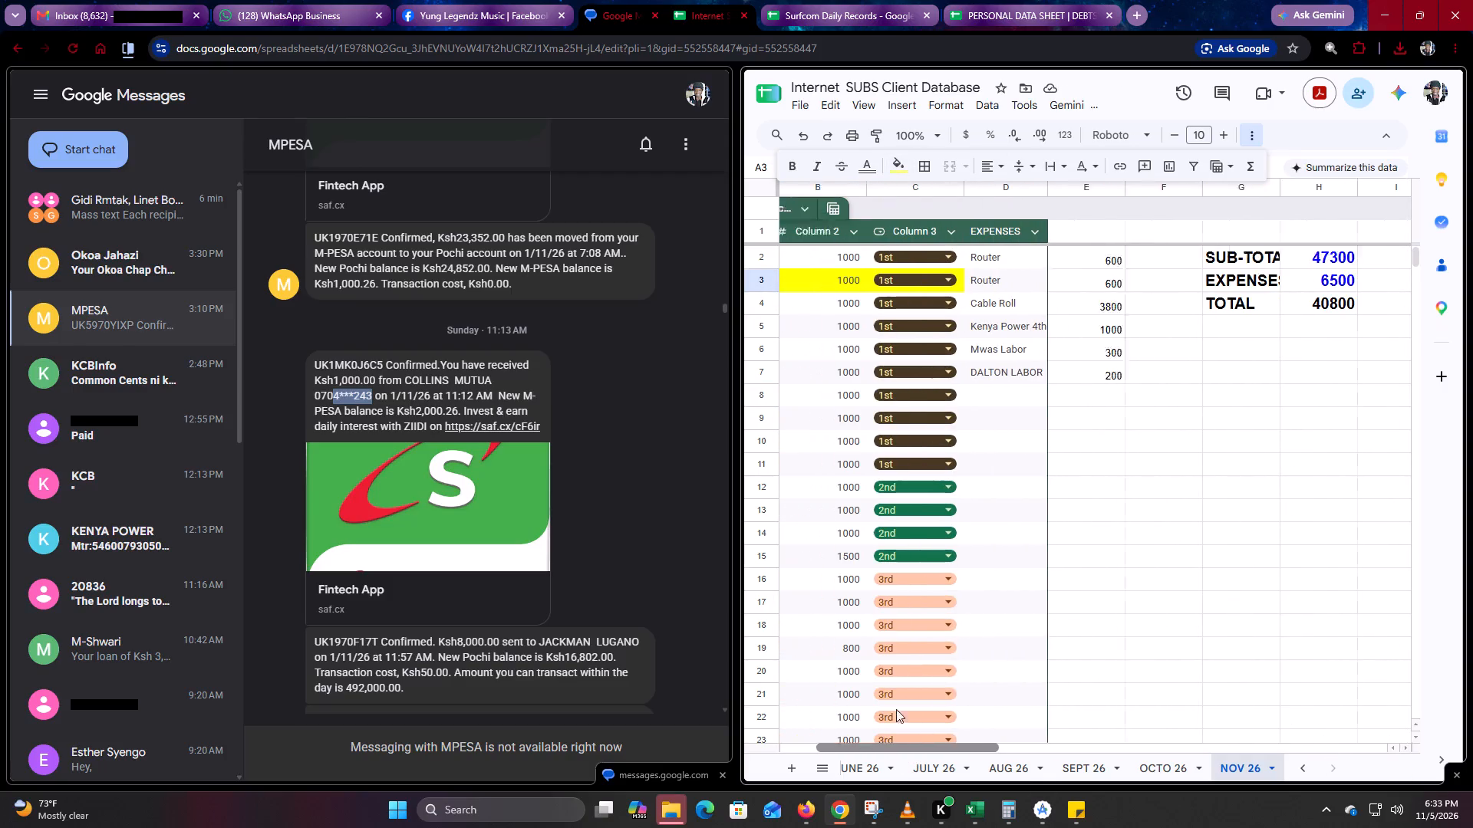
{"action": "left_click_drag", "start_coordinate": [896, 709], "coordinate": [873, 701]}
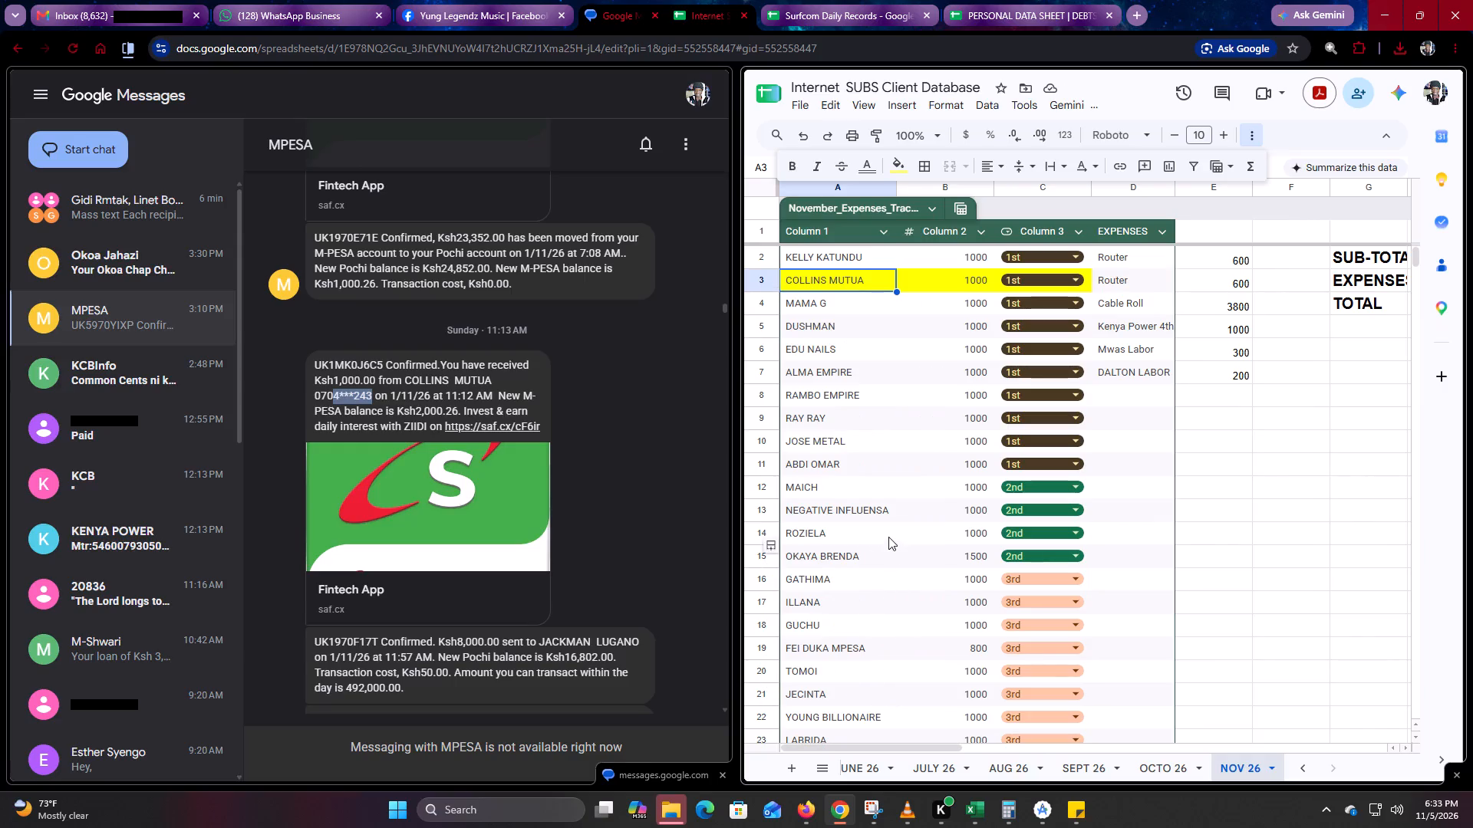
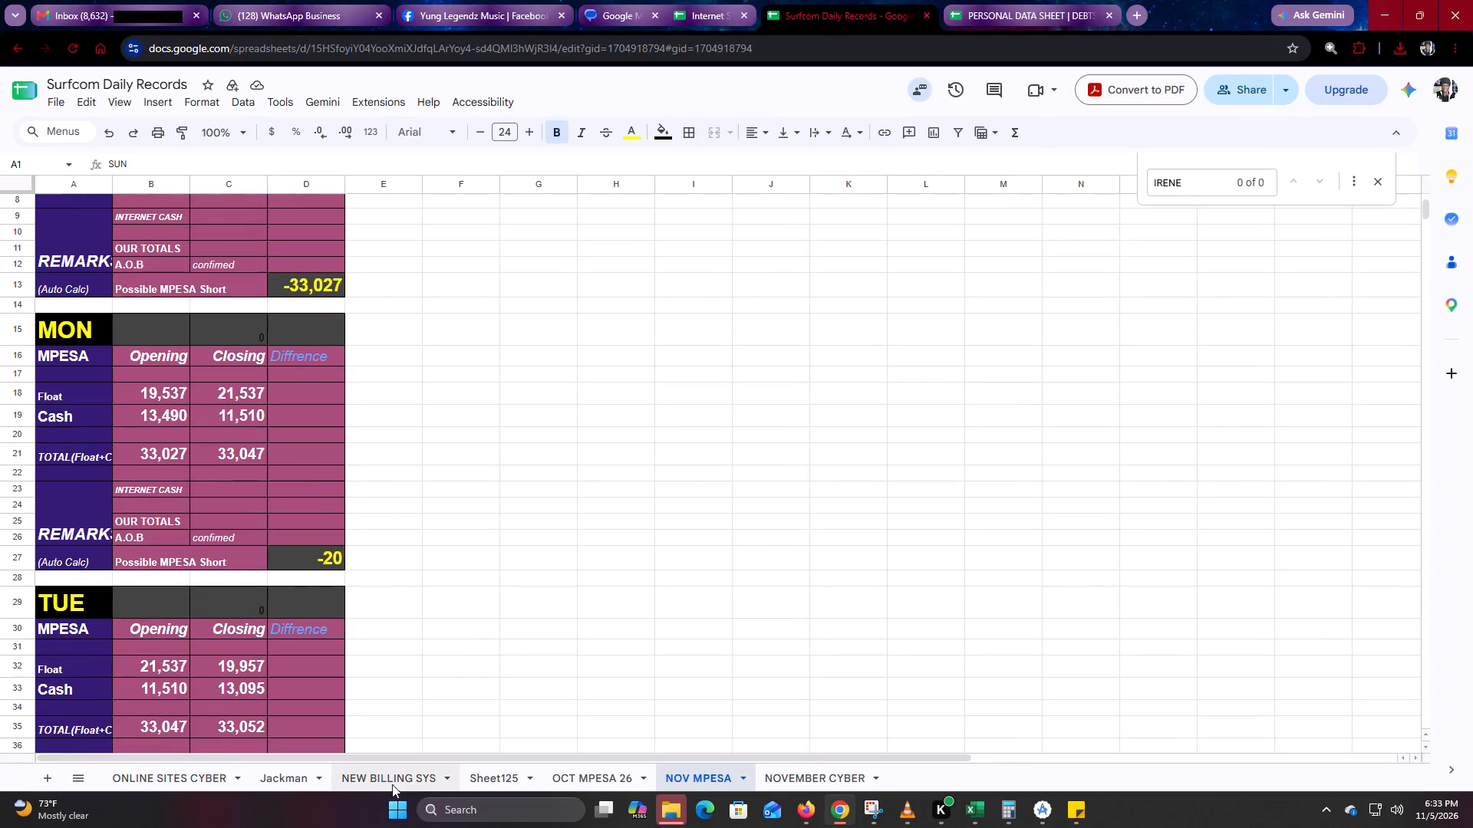
Remove the 5th due-group filter from the NEW BILLING SYS sheet so all client rows are listed.
{"action": "left_click", "coordinate": [1010, 337]}
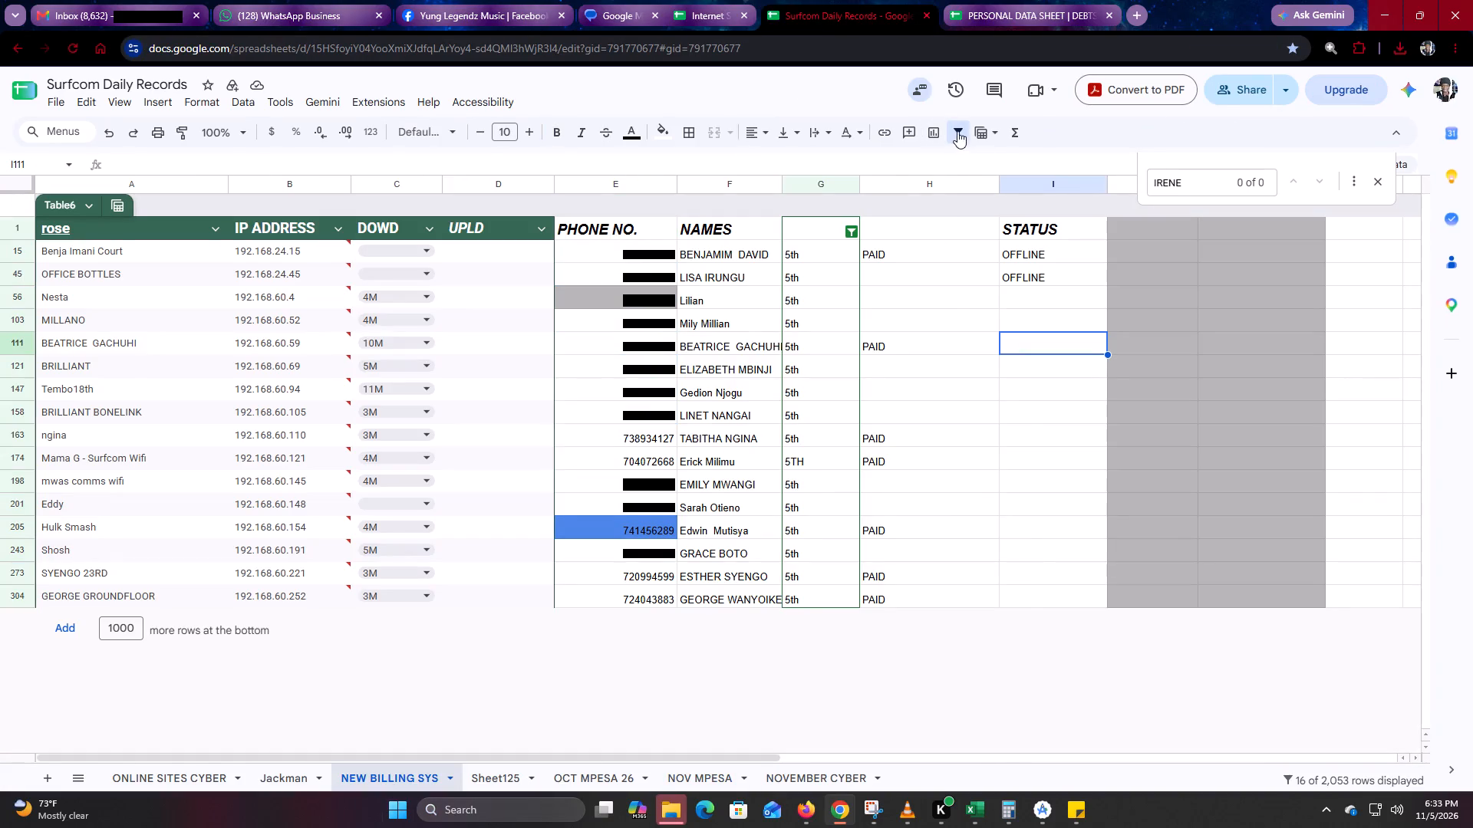
{"action": "left_click", "coordinate": [957, 130]}
Check the DEBTS sheet of the PERSONAL DATA SHEET spreadsheet, then return to the Surfcom Daily Records billing sheet.
{"action": "left_click", "coordinate": [977, 0]}
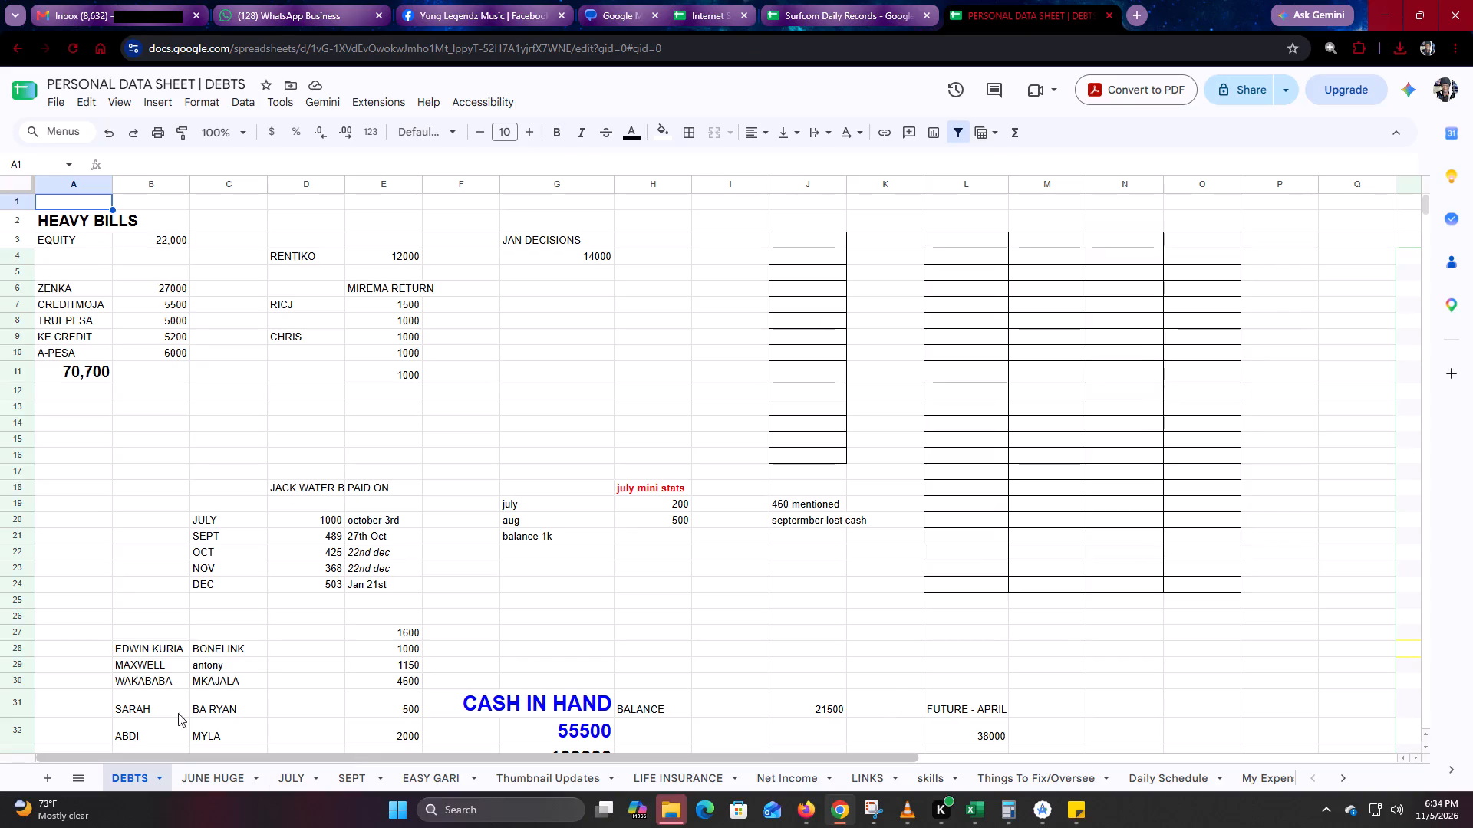
{"action": "left_click", "coordinate": [825, 0]}
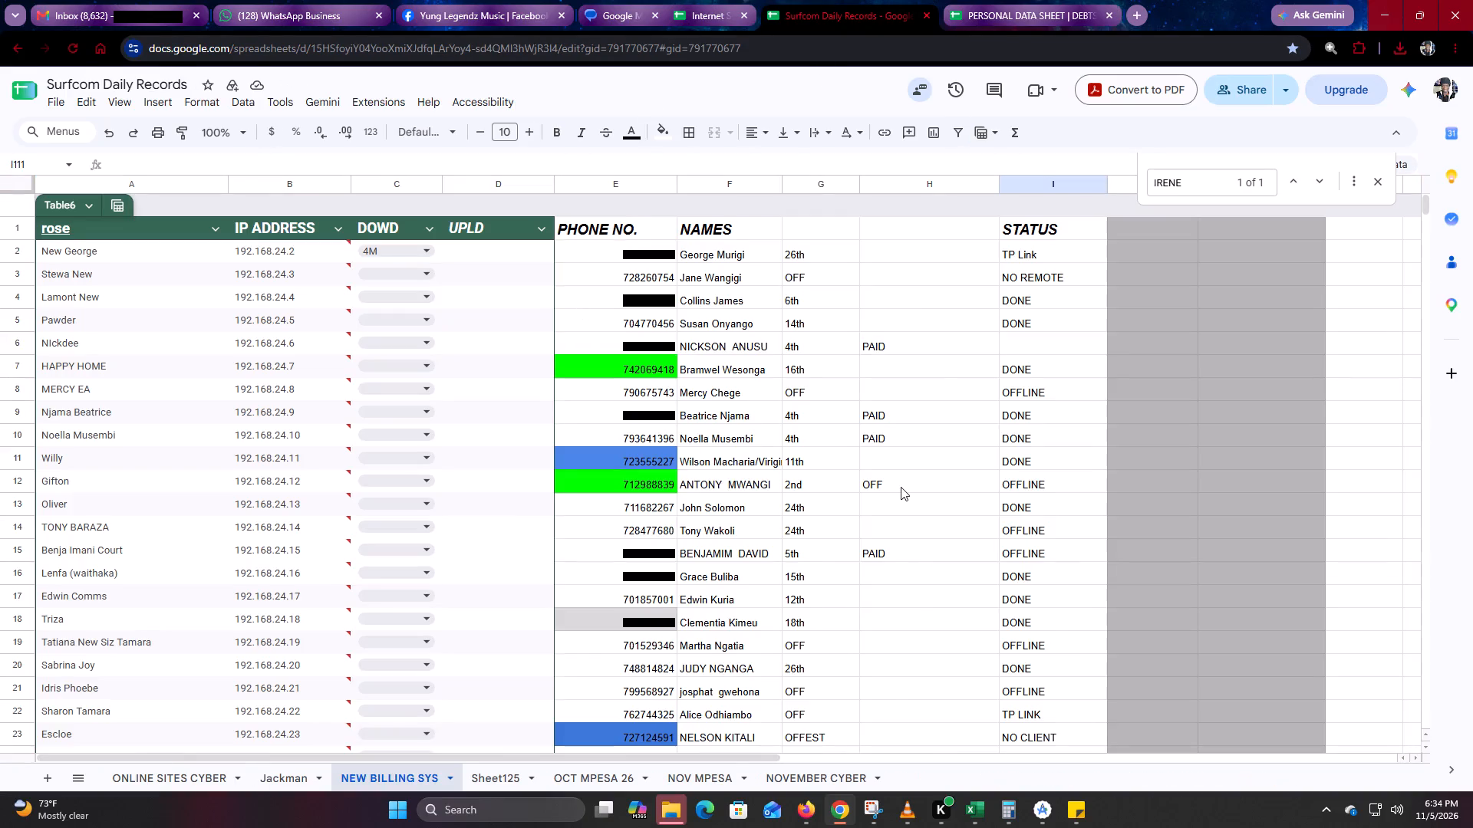
Look through the NEW BILLING SYS client list to find the end of the 192.168.24.x addresses.
{"action": "scroll", "coordinate": [896, 484], "scroll_direction": "down", "scroll_amount": 2}
{"action": "scroll", "coordinate": [883, 508], "scroll_direction": "up", "scroll_amount": 8}
{"action": "scroll", "coordinate": [284, 393], "scroll_direction": "down", "scroll_amount": 10}
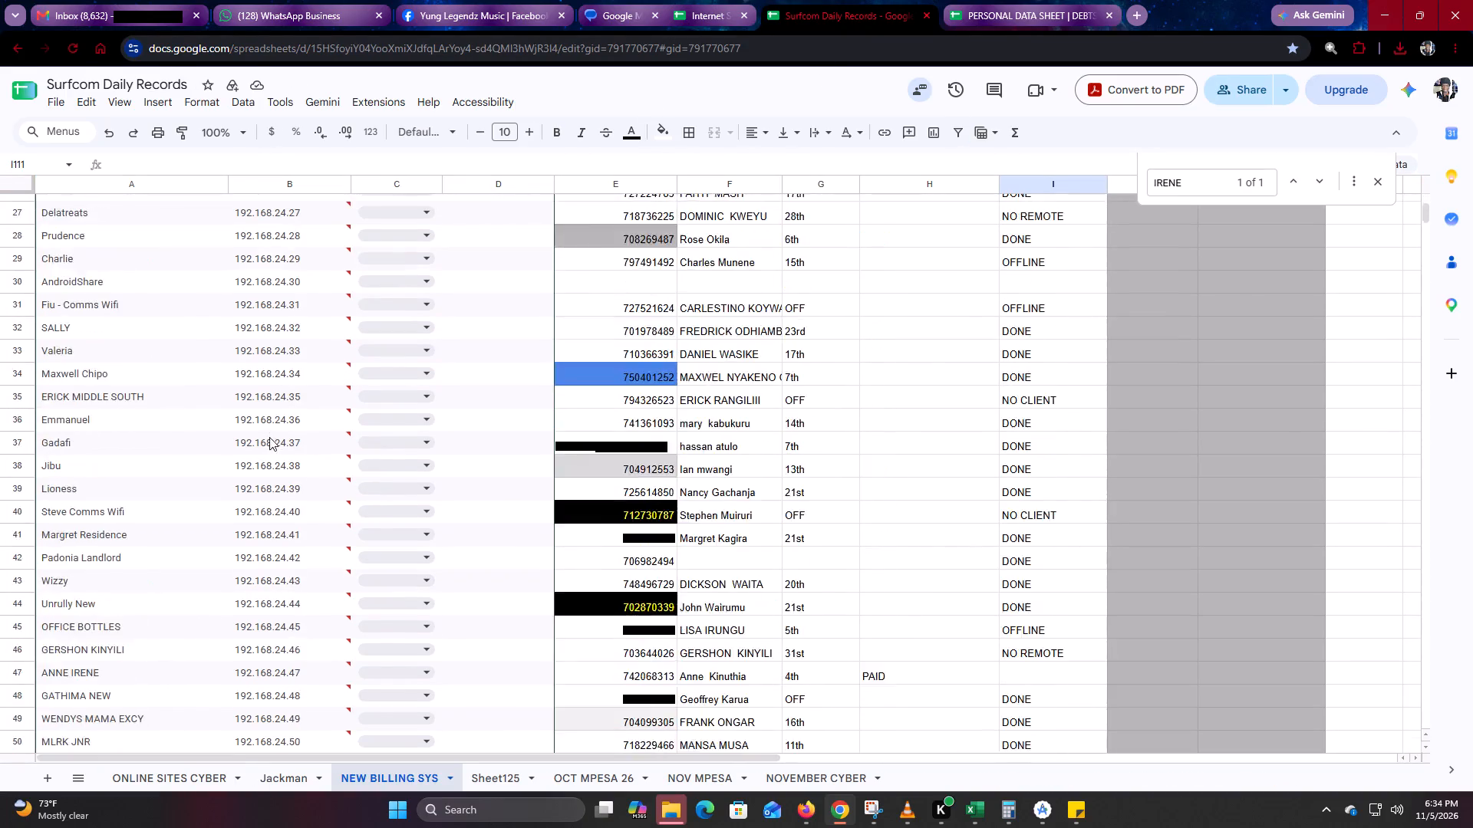
{"action": "scroll", "coordinate": [269, 437], "scroll_direction": "down", "scroll_amount": 20}
{"action": "scroll", "coordinate": [269, 437], "scroll_direction": "down", "scroll_amount": 11}
{"action": "scroll", "coordinate": [288, 443], "scroll_direction": "up", "scroll_amount": 8}
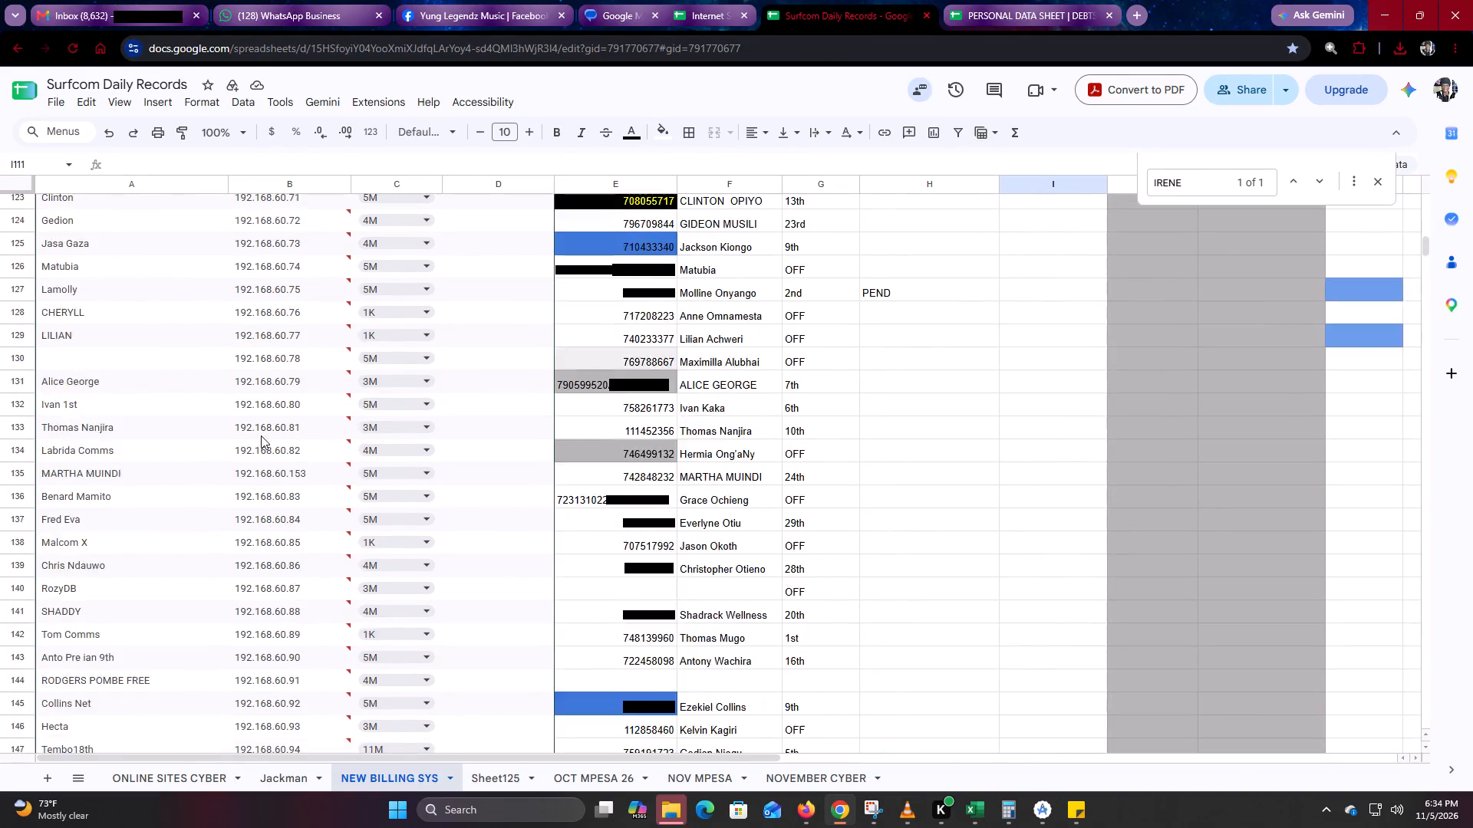
{"action": "scroll", "coordinate": [261, 435], "scroll_direction": "up", "scroll_amount": 3}
{"action": "scroll", "coordinate": [273, 464], "scroll_direction": "down", "scroll_amount": 17}
{"action": "scroll", "coordinate": [292, 494], "scroll_direction": "up", "scroll_amount": 20}
{"action": "scroll", "coordinate": [292, 494], "scroll_direction": "up", "scroll_amount": 14}
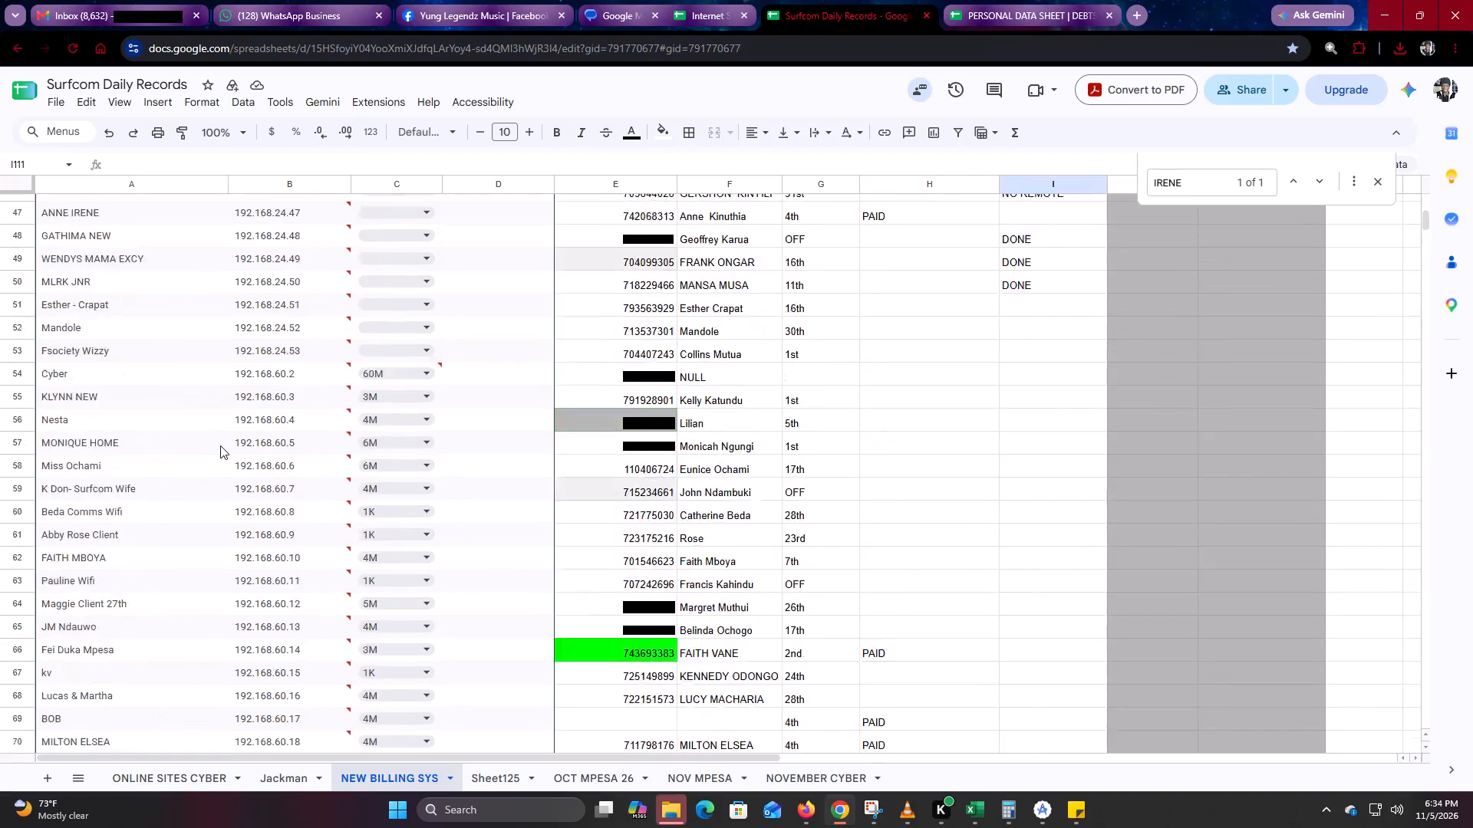
{"action": "scroll", "coordinate": [220, 445], "scroll_direction": "up", "scroll_amount": 5}
{"action": "scroll", "coordinate": [226, 468], "scroll_direction": "down", "scroll_amount": 7}
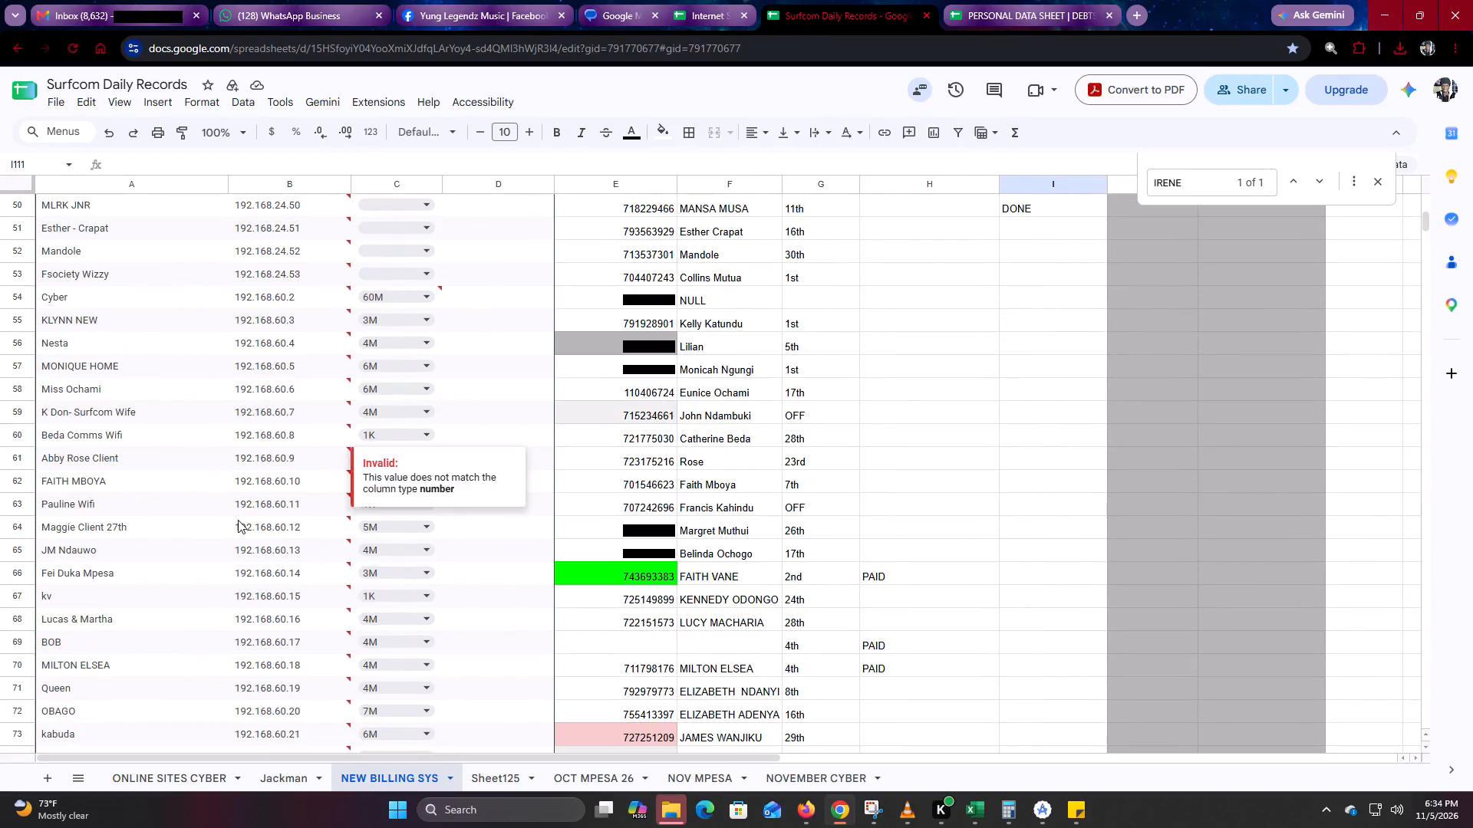
{"action": "scroll", "coordinate": [265, 378], "scroll_direction": "up", "scroll_amount": 1}
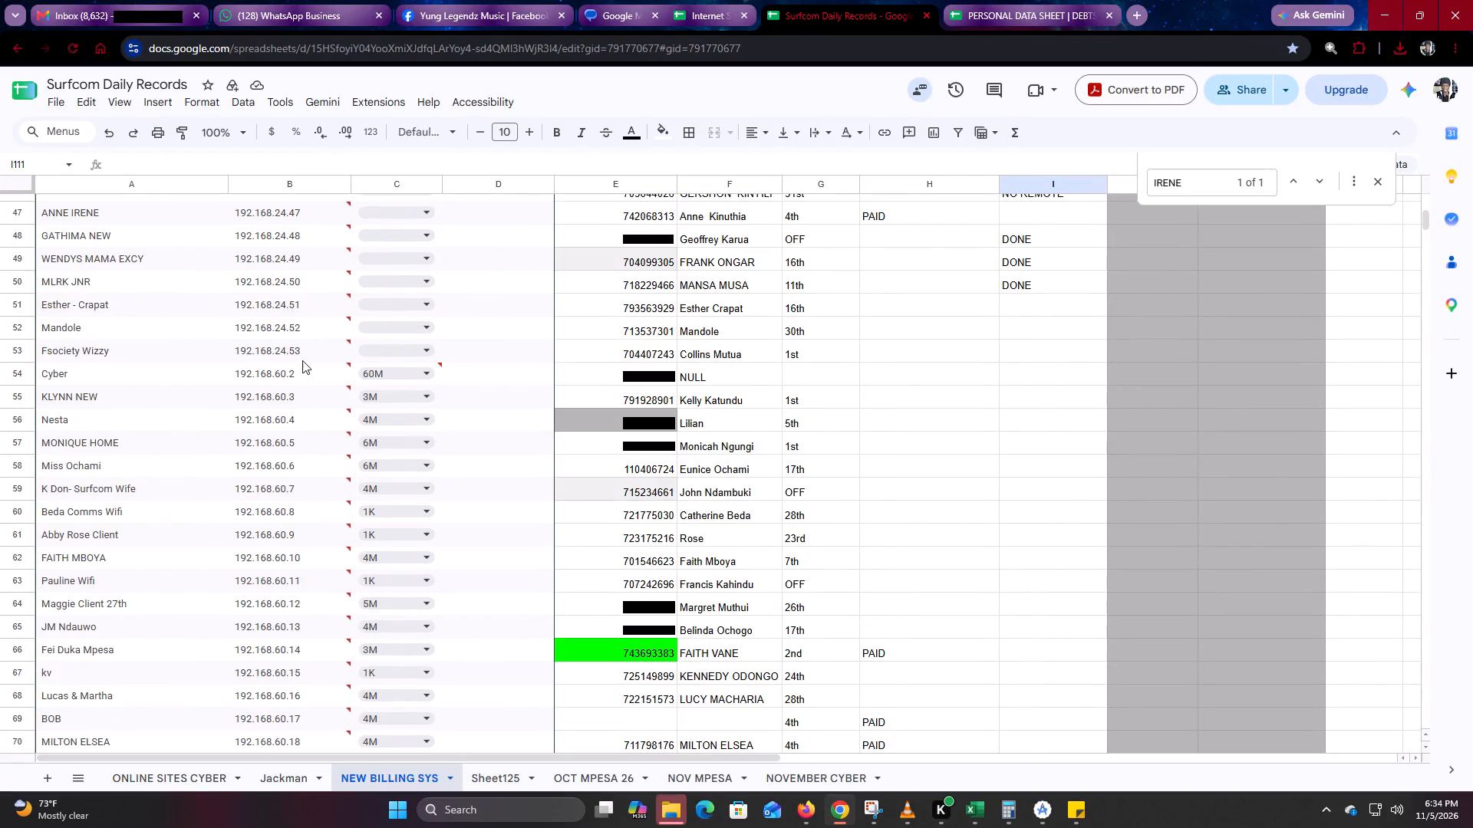
{"action": "left_click", "coordinate": [295, 350]}
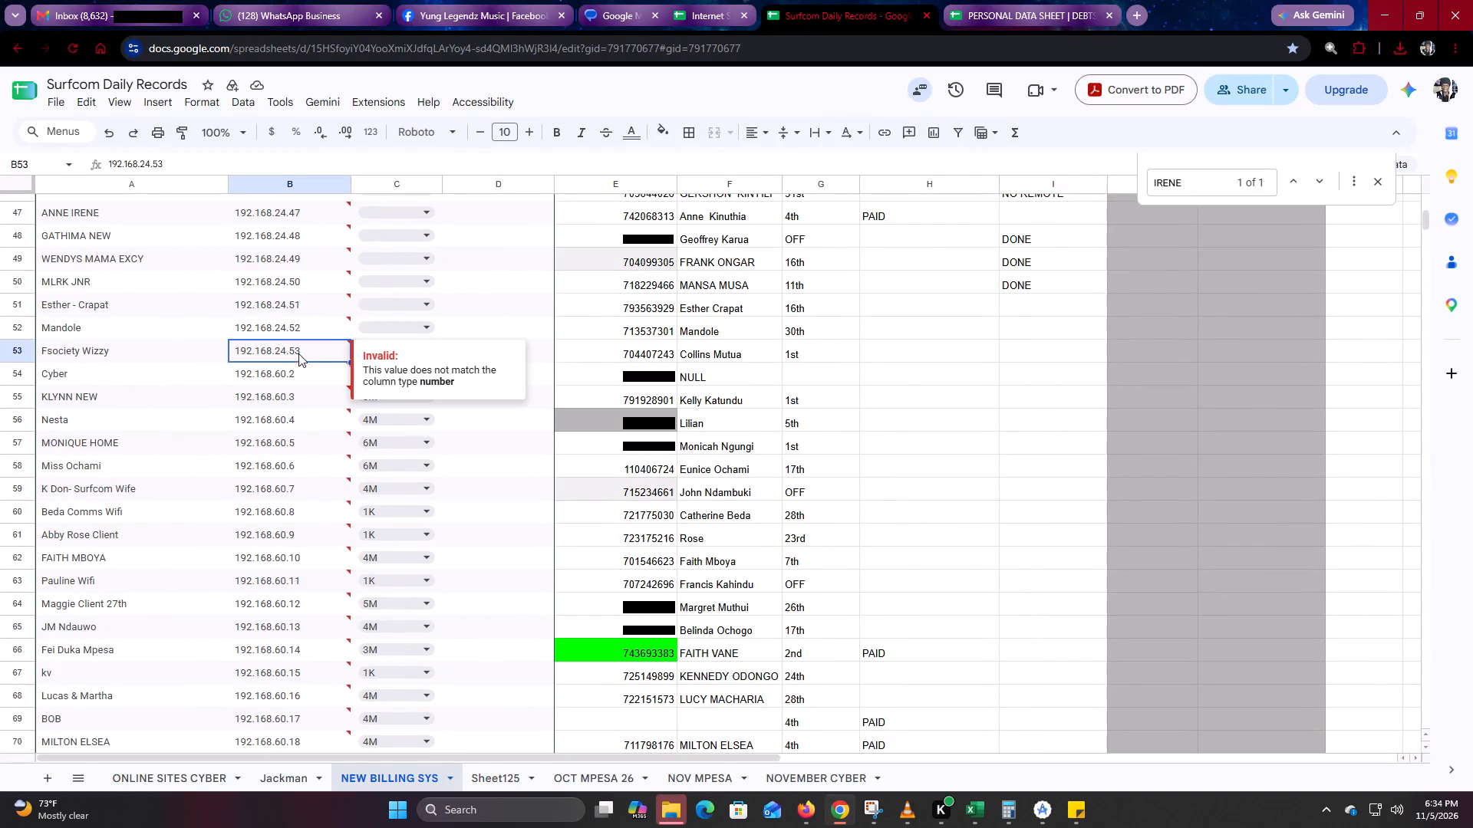
{"action": "right_click", "coordinate": [294, 352]}
{"action": "left_click", "coordinate": [369, 219]}
{"action": "left_click", "coordinate": [1132, 11]}
{"action": "key", "text": "ctrl+v"}
{"action": "left_click", "coordinate": [265, 53]}
{"action": "left_click", "coordinate": [261, 71]}
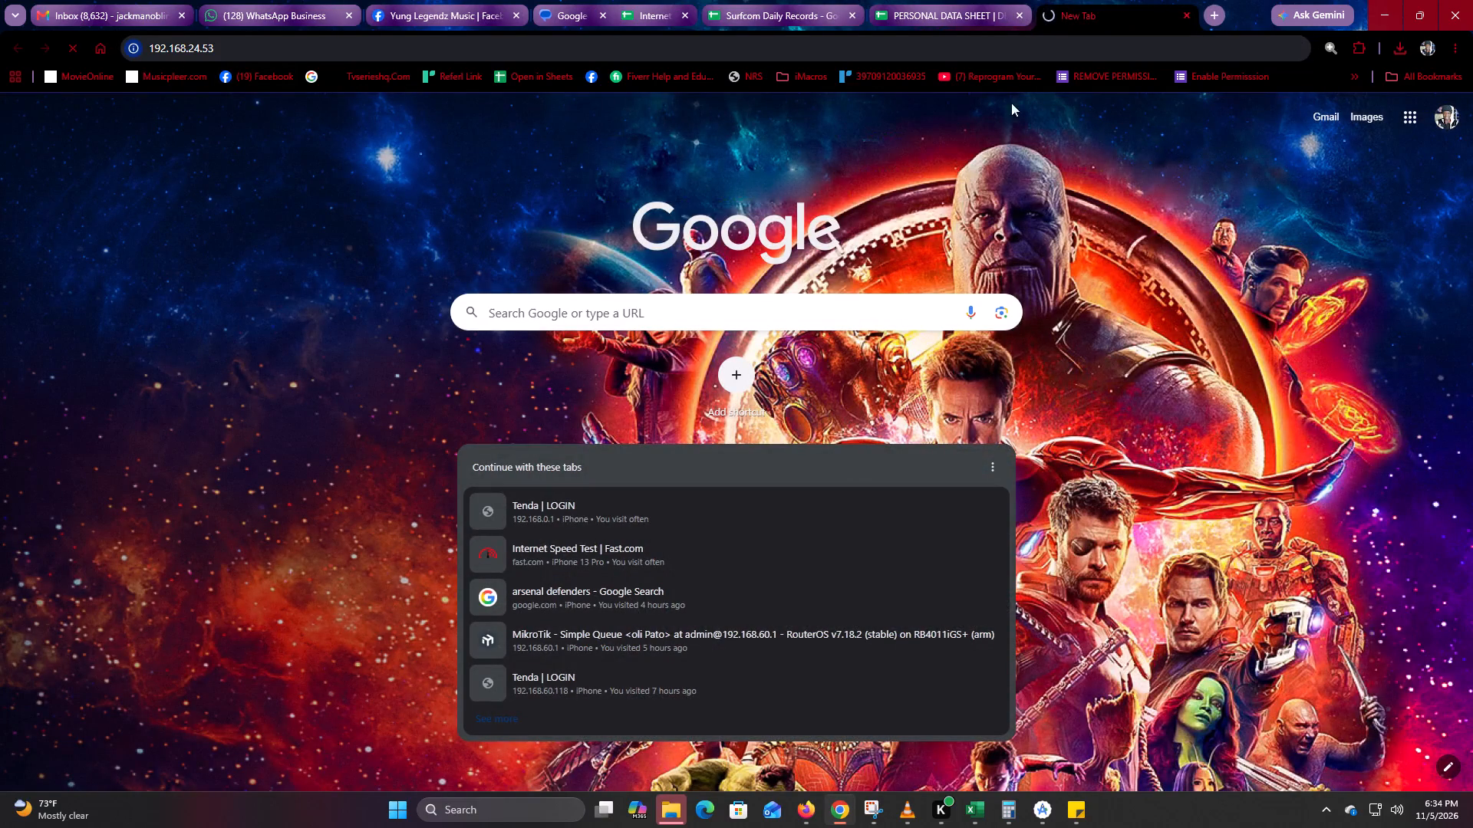
Back in Surfcom Daily Records, insert five blank rows between the Fsociety Wizzy and Cyber rows on NEW BILLING SYS.
{"action": "left_click", "coordinate": [925, 0]}
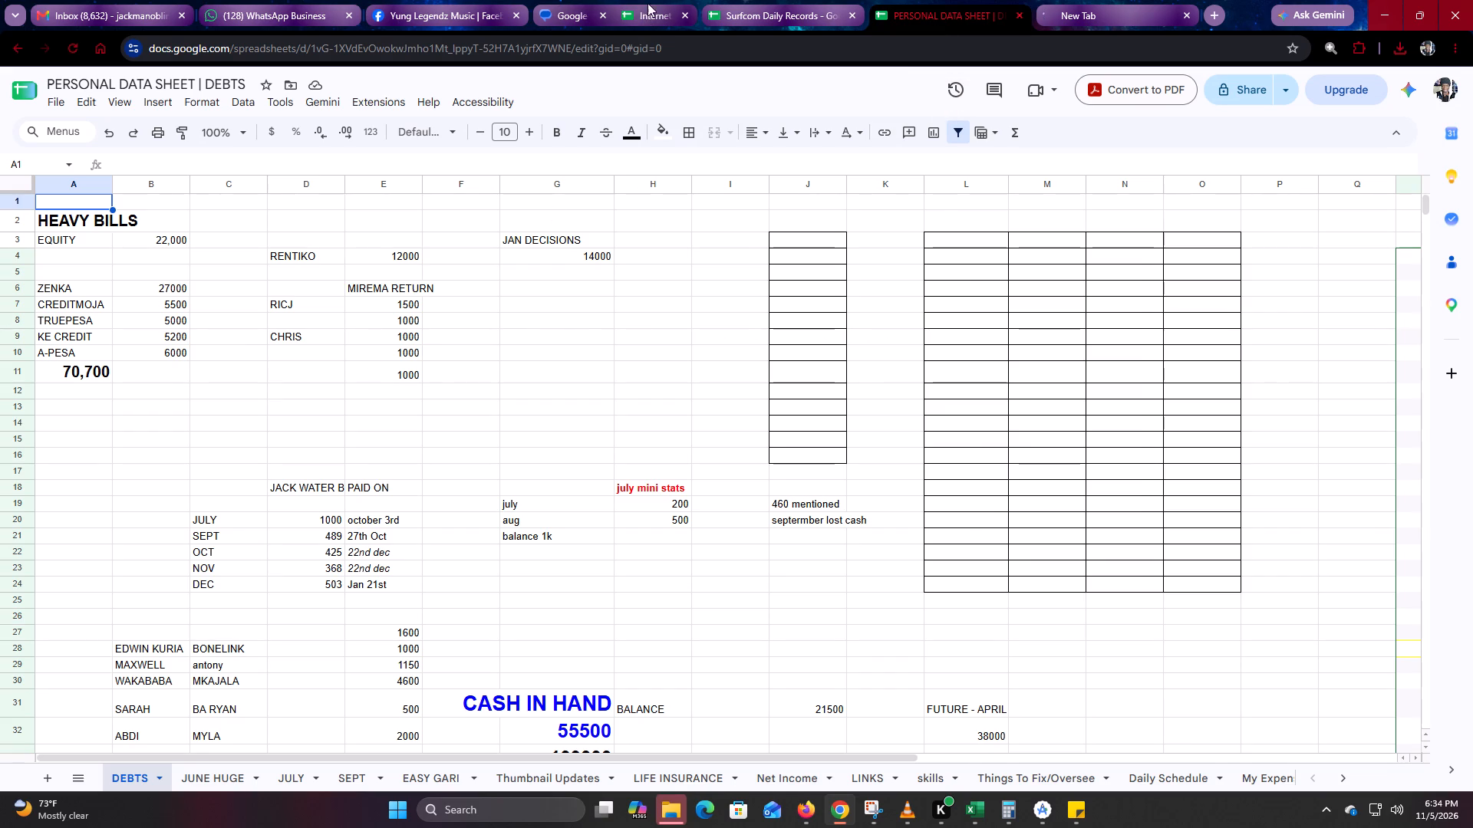
{"action": "left_click", "coordinate": [655, 0]}
{"action": "left_click", "coordinate": [736, 0]}
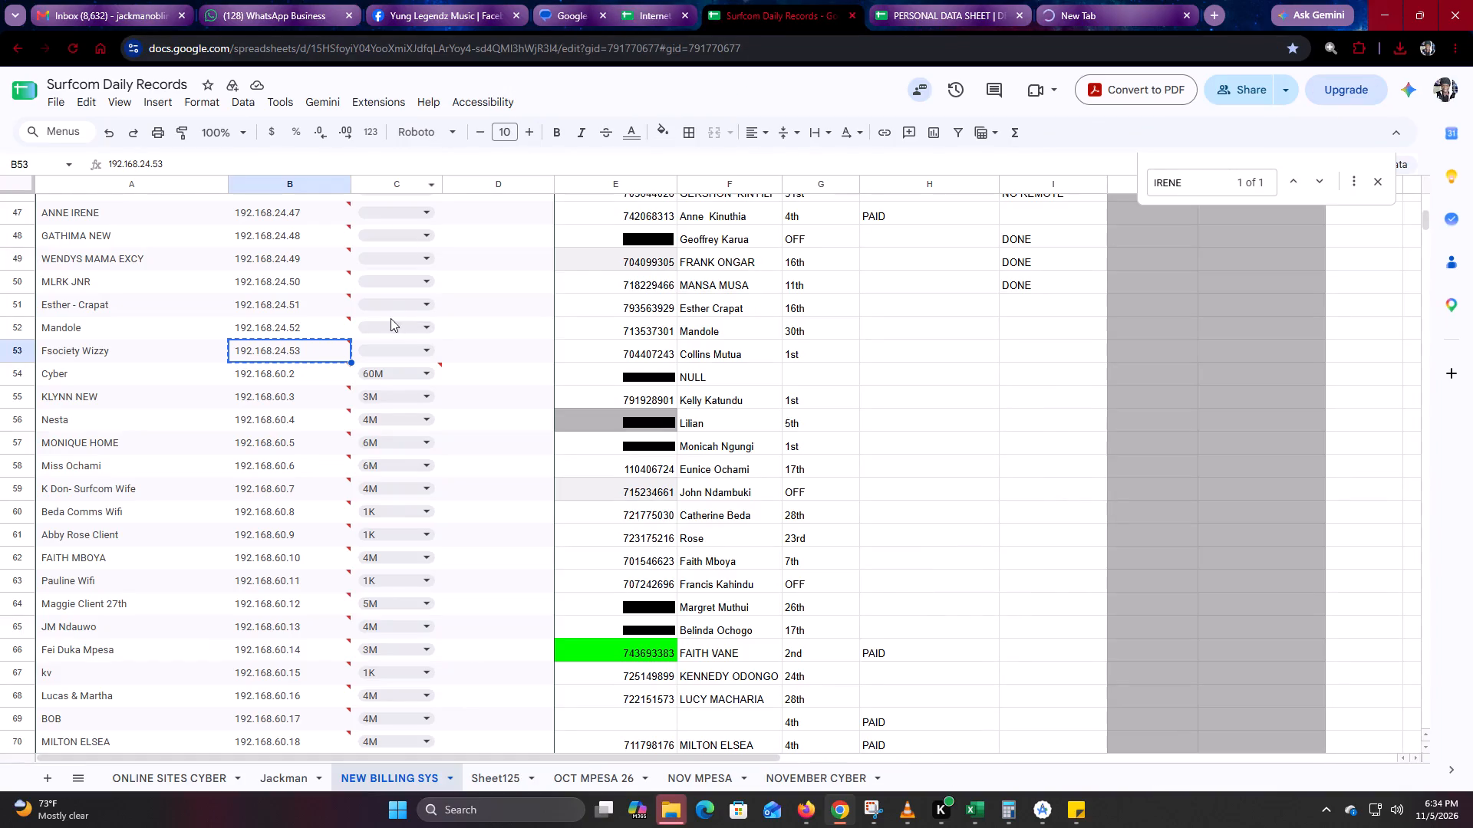
{"action": "left_click", "coordinate": [317, 396]}
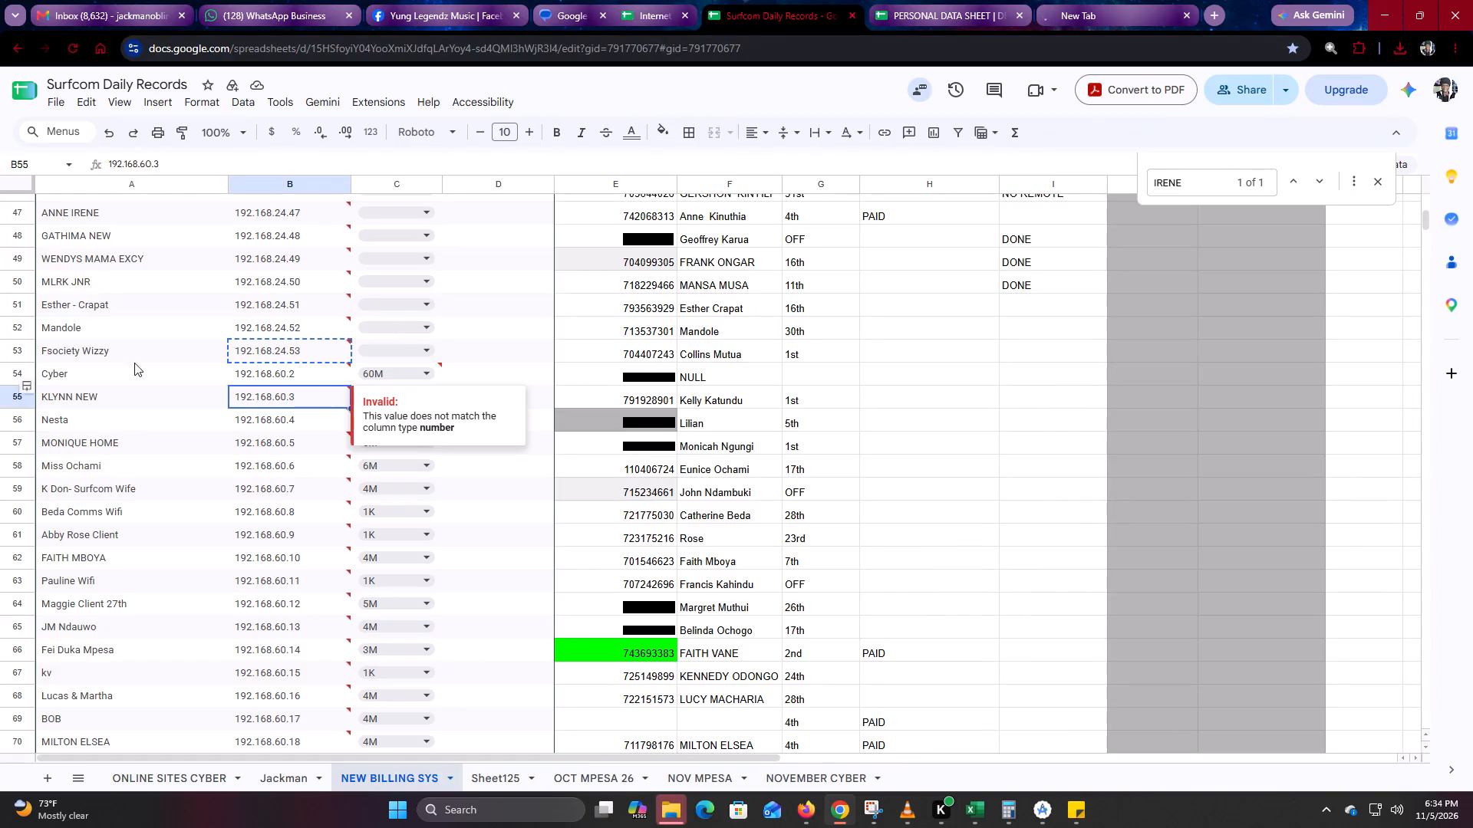
{"action": "left_click", "coordinate": [4, 348]}
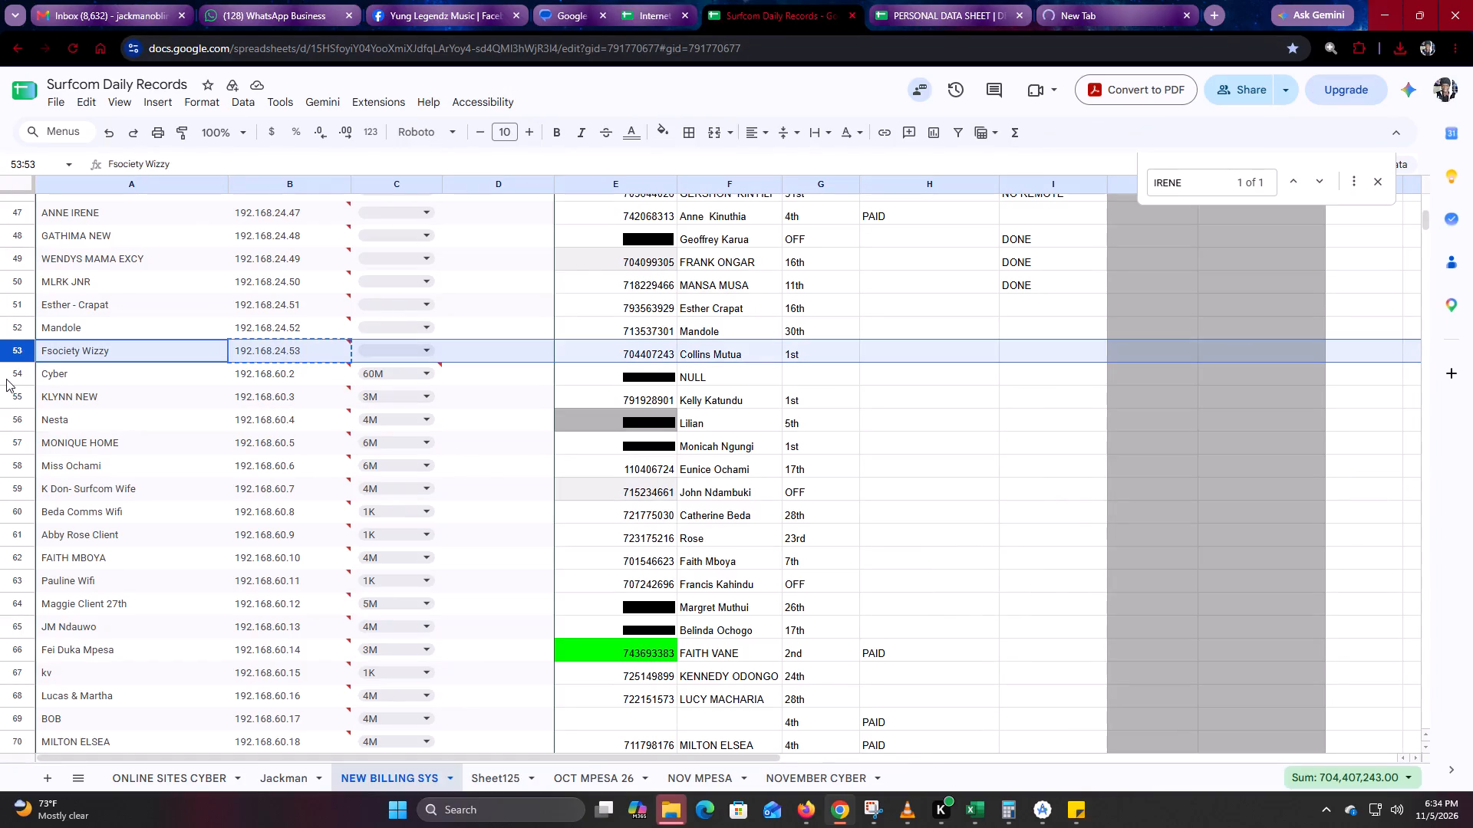
{"action": "left_click", "coordinate": [6, 379]}
{"action": "right_click", "coordinate": [7, 377]}
{"action": "left_click", "coordinate": [166, 505]}
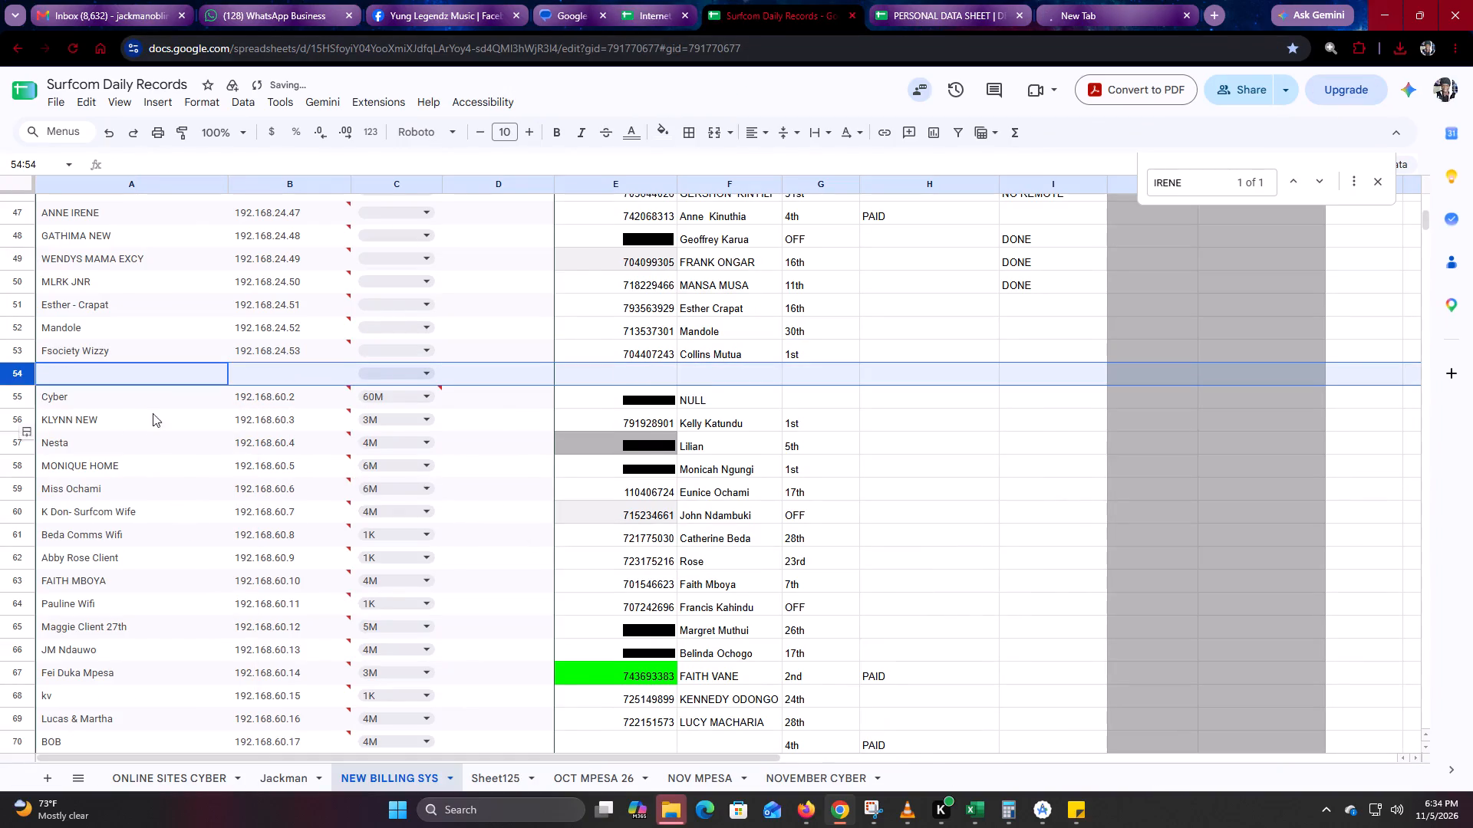
{"action": "right_click", "coordinate": [5, 375]}
{"action": "left_click", "coordinate": [126, 508]}
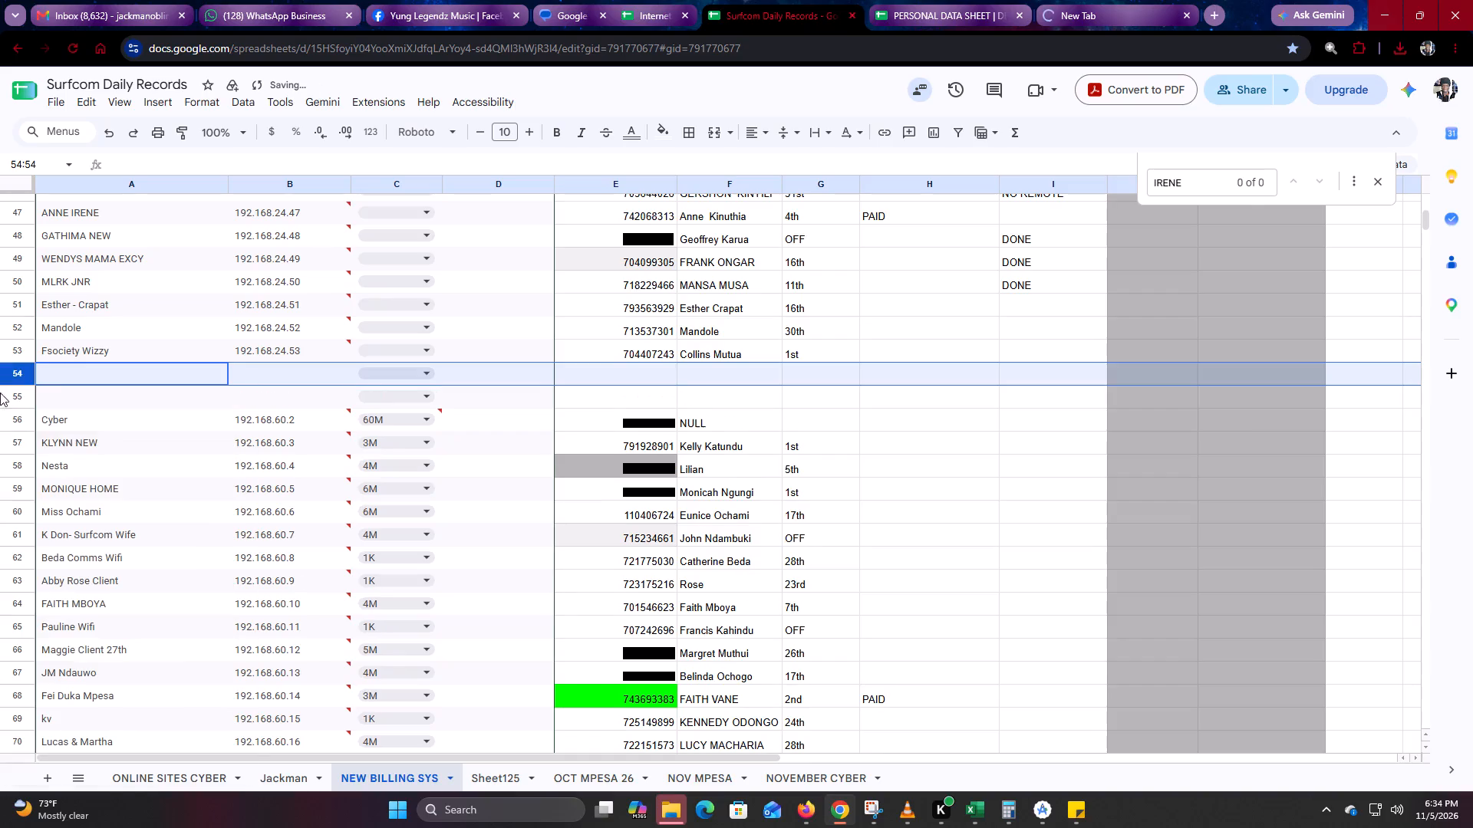
{"action": "right_click", "coordinate": [7, 377]}
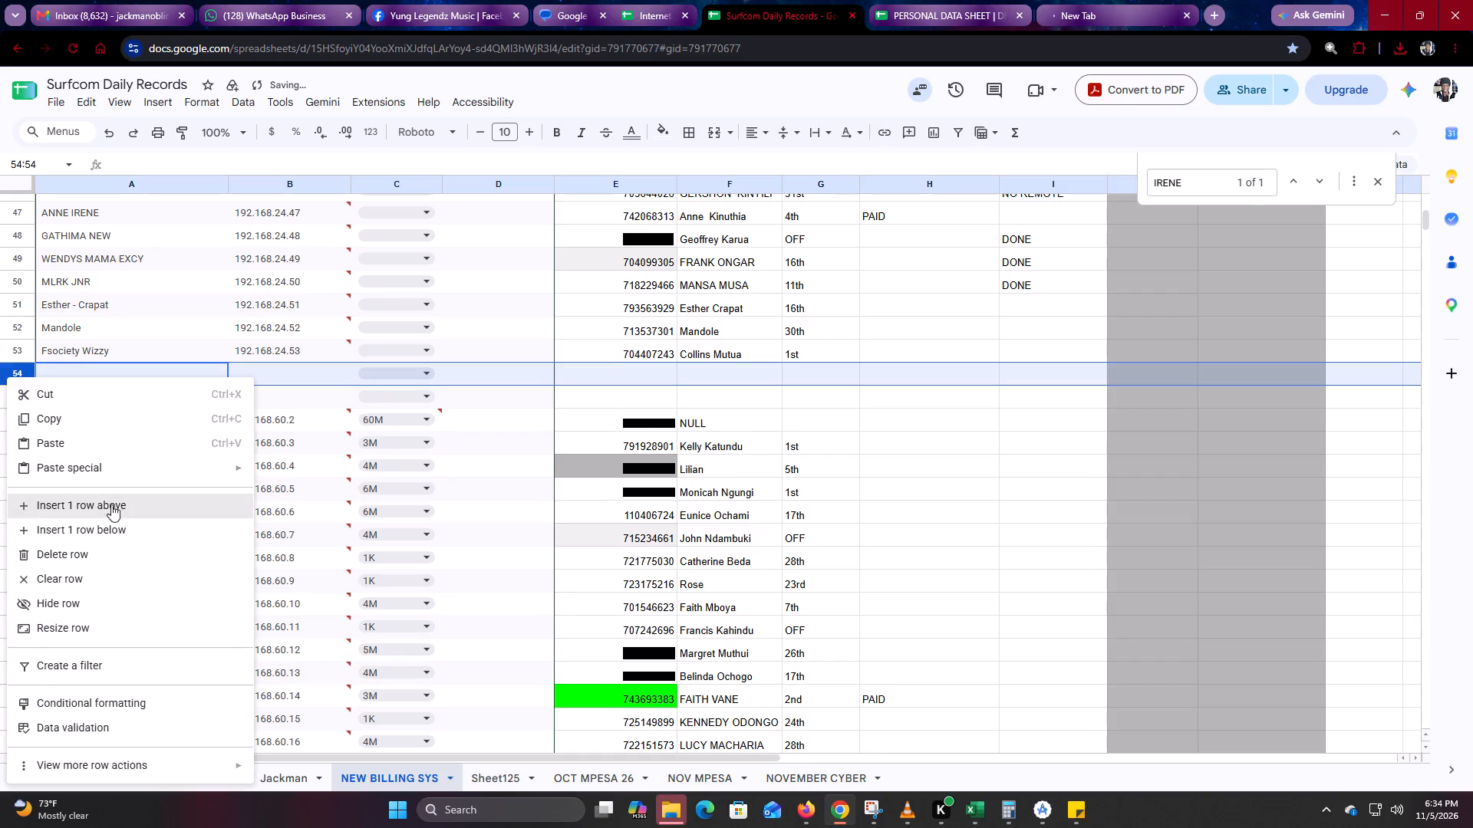
{"action": "left_click", "coordinate": [117, 507]}
{"action": "right_click", "coordinate": [11, 375]}
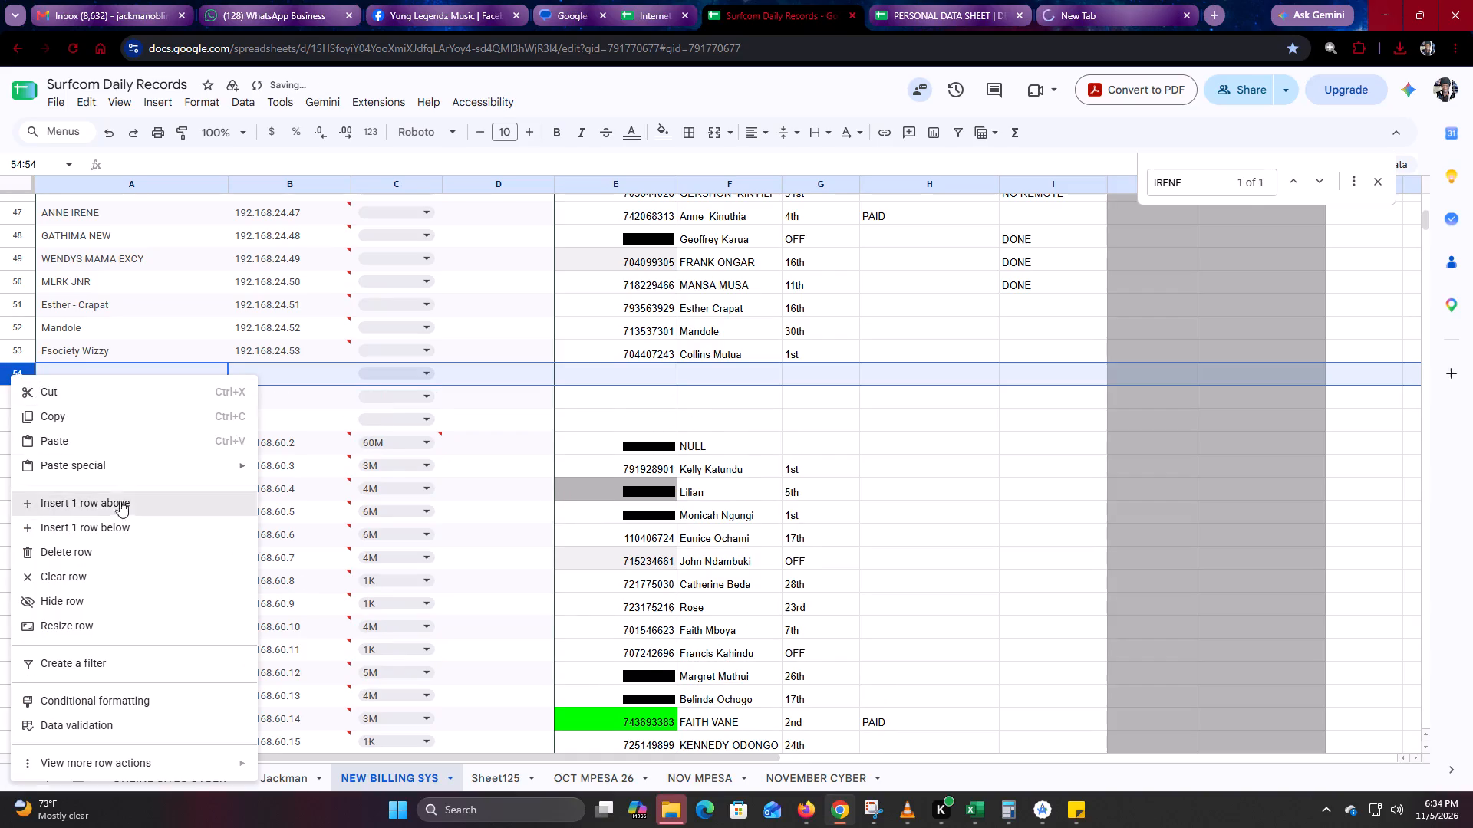
{"action": "left_click", "coordinate": [103, 504]}
{"action": "right_click", "coordinate": [8, 374]}
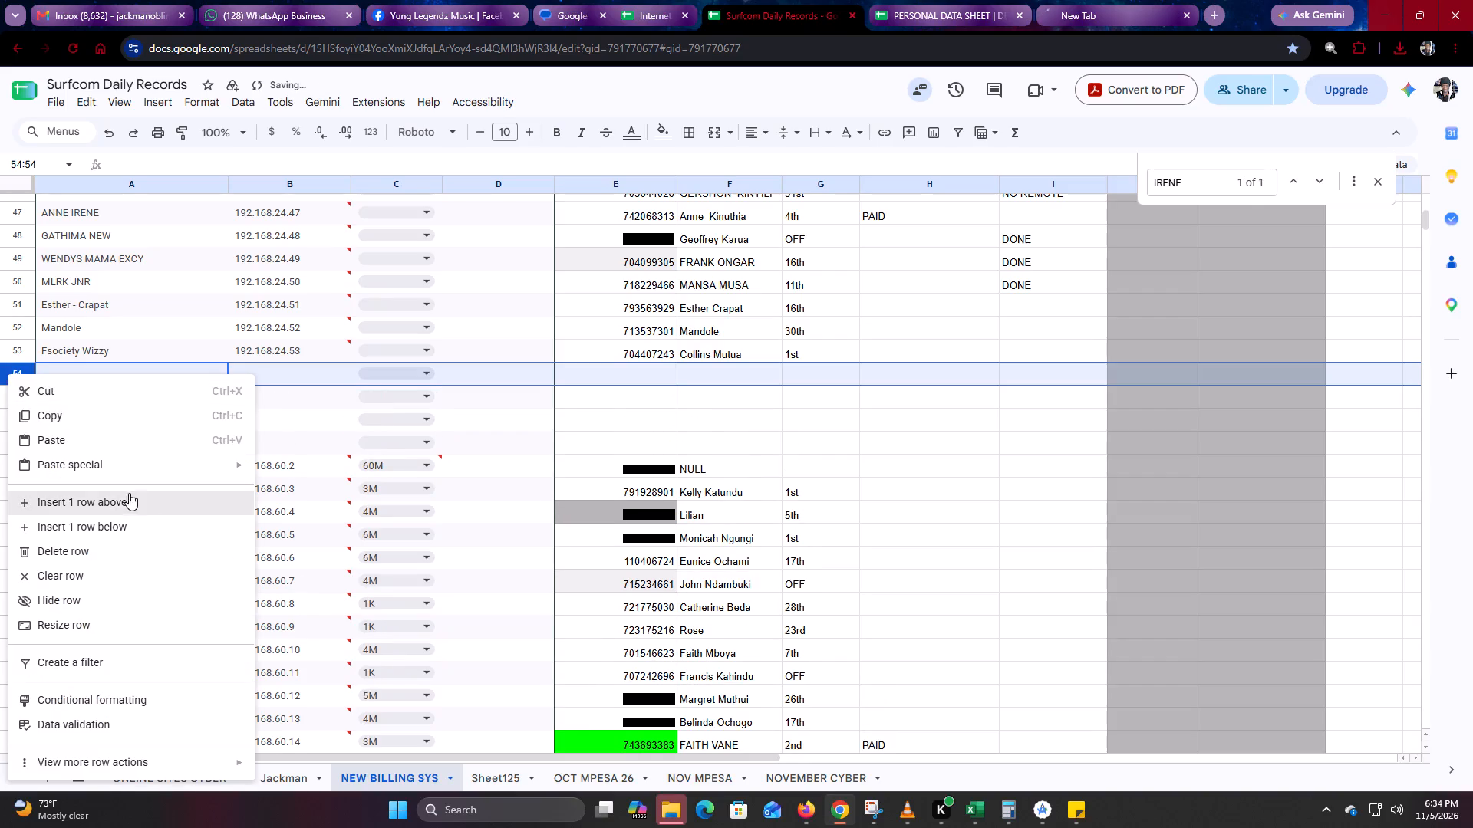
{"action": "left_click", "coordinate": [113, 499]}
{"action": "right_click", "coordinate": [8, 373]}
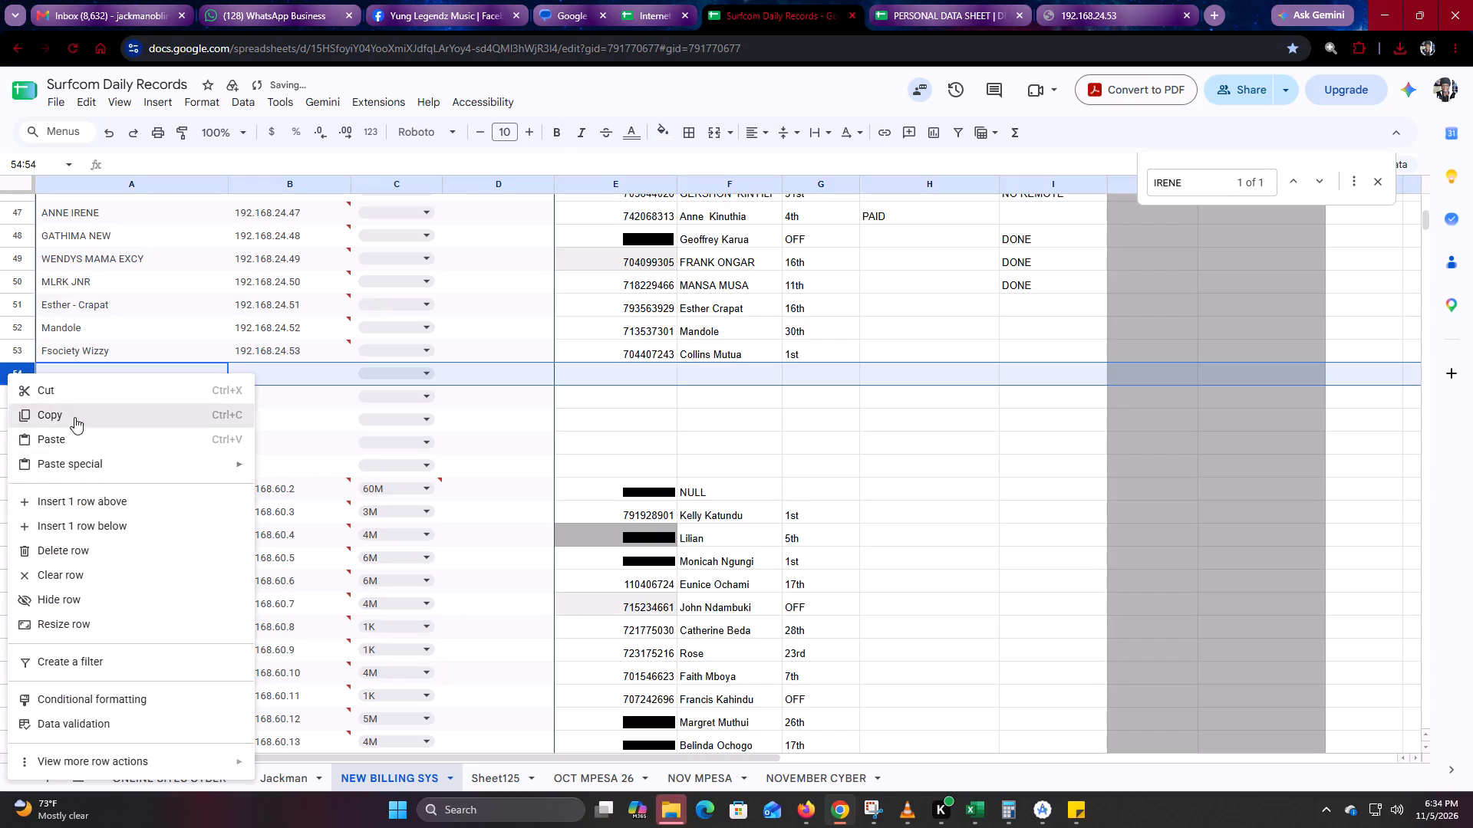
{"action": "left_click", "coordinate": [129, 504]}
{"action": "left_click", "coordinate": [292, 442]}
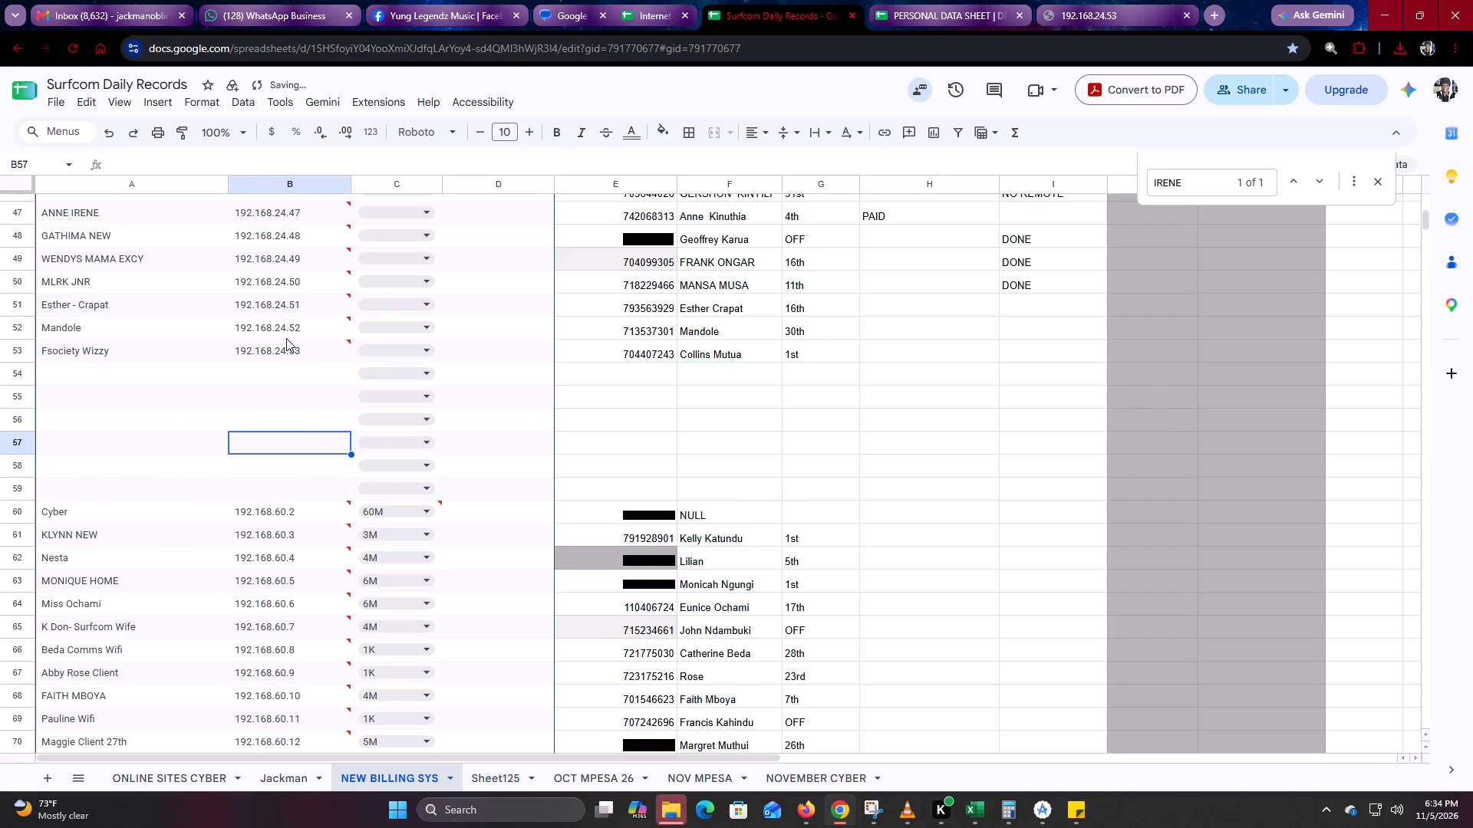
Extend the IP address series from Fsociety Wizzy's 192.168.24.53 down the blank rows through 192.168.24.59 in row 59.
{"action": "left_click", "coordinate": [286, 338]}
{"action": "left_click", "coordinate": [289, 349]}
{"action": "left_click_drag", "start_coordinate": [348, 361], "coordinate": [344, 373]}
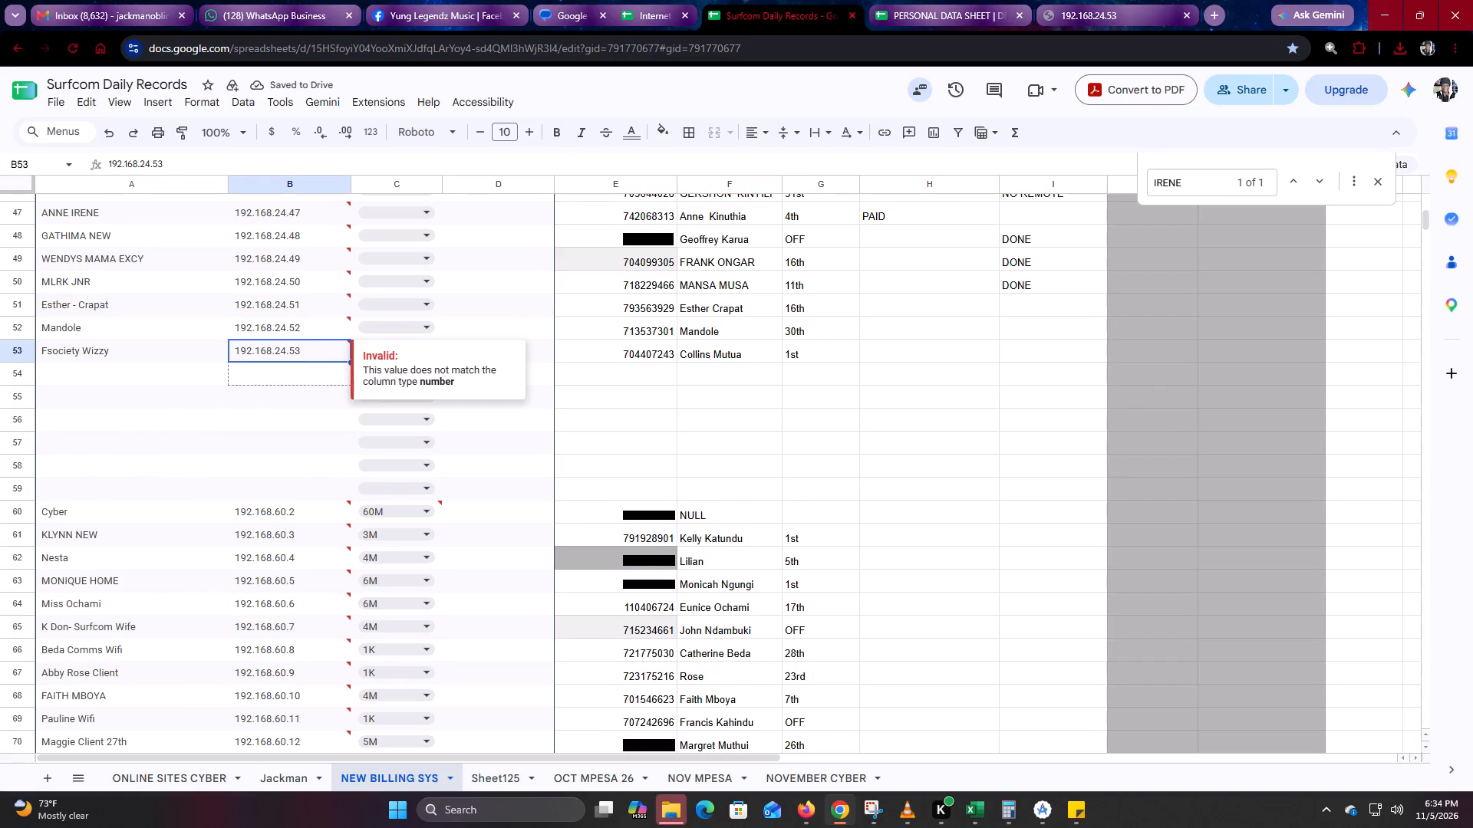
{"action": "left_click_drag", "start_coordinate": [344, 373], "coordinate": [322, 482]}
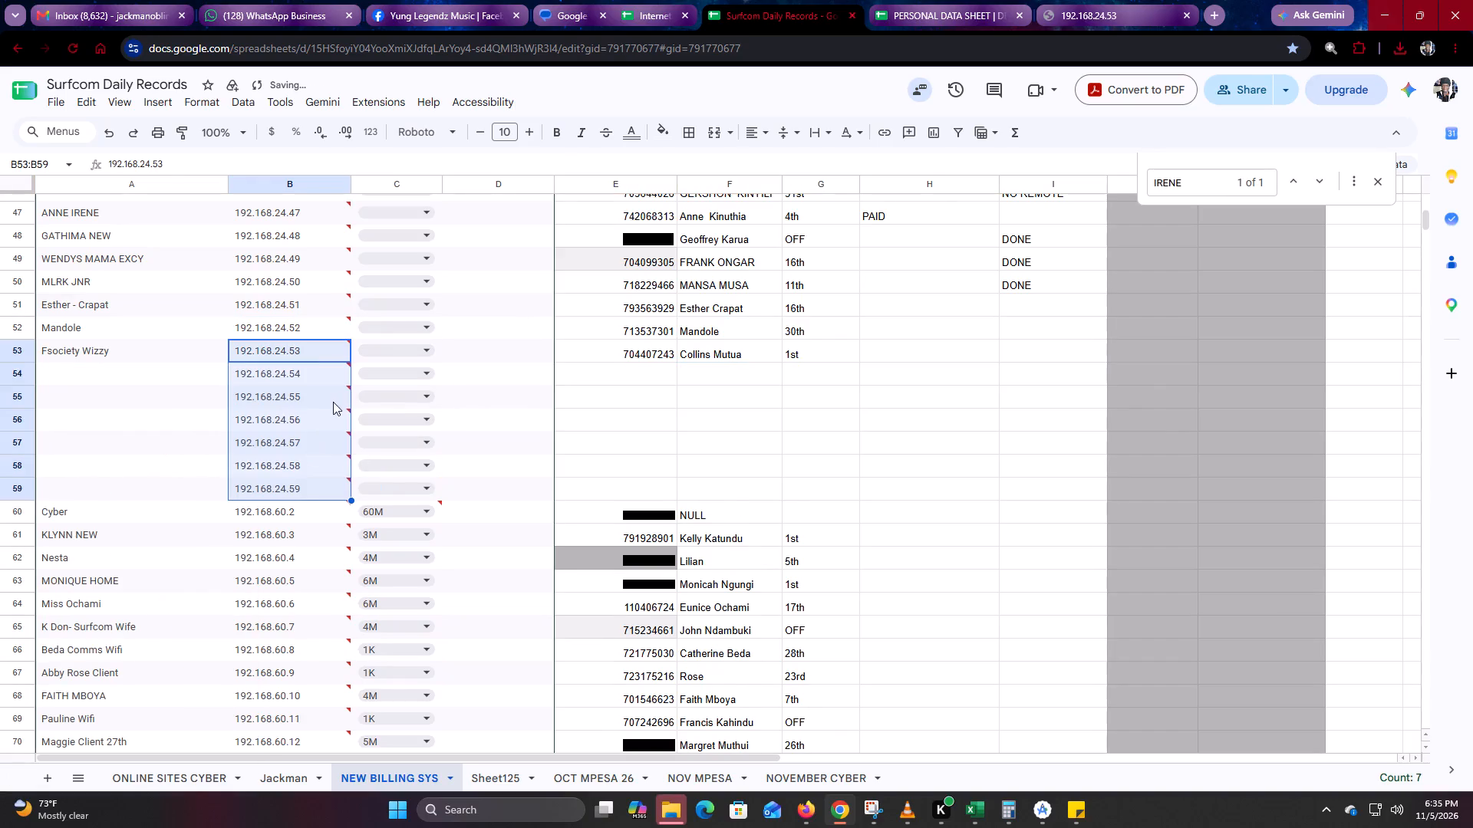
Copy the 192.168.24.54 address from row 54 and switch to the browser tab showing 192.168.24.53.
{"action": "left_click", "coordinate": [308, 395]}
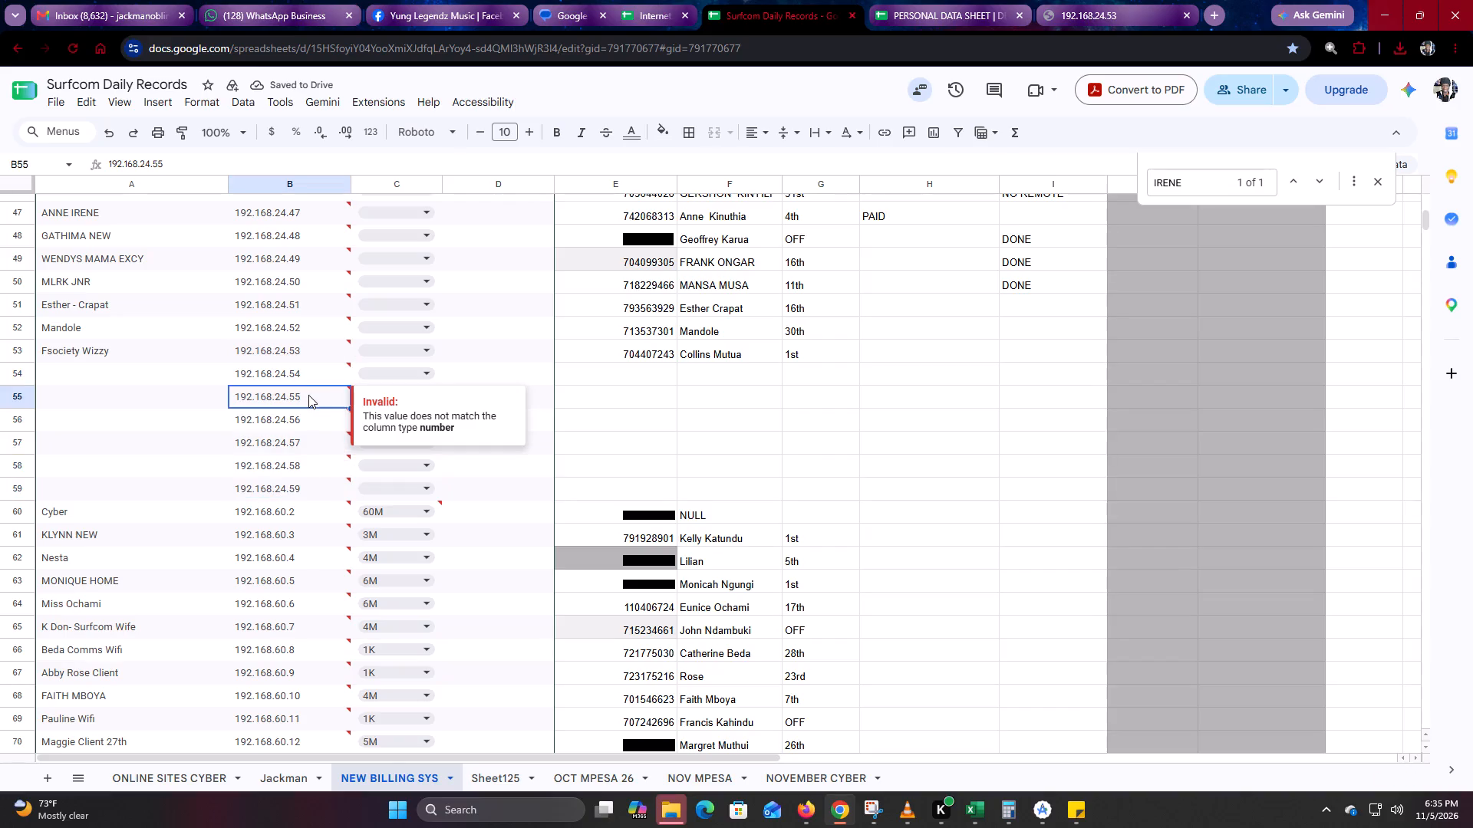
{"action": "left_click", "coordinate": [321, 372]}
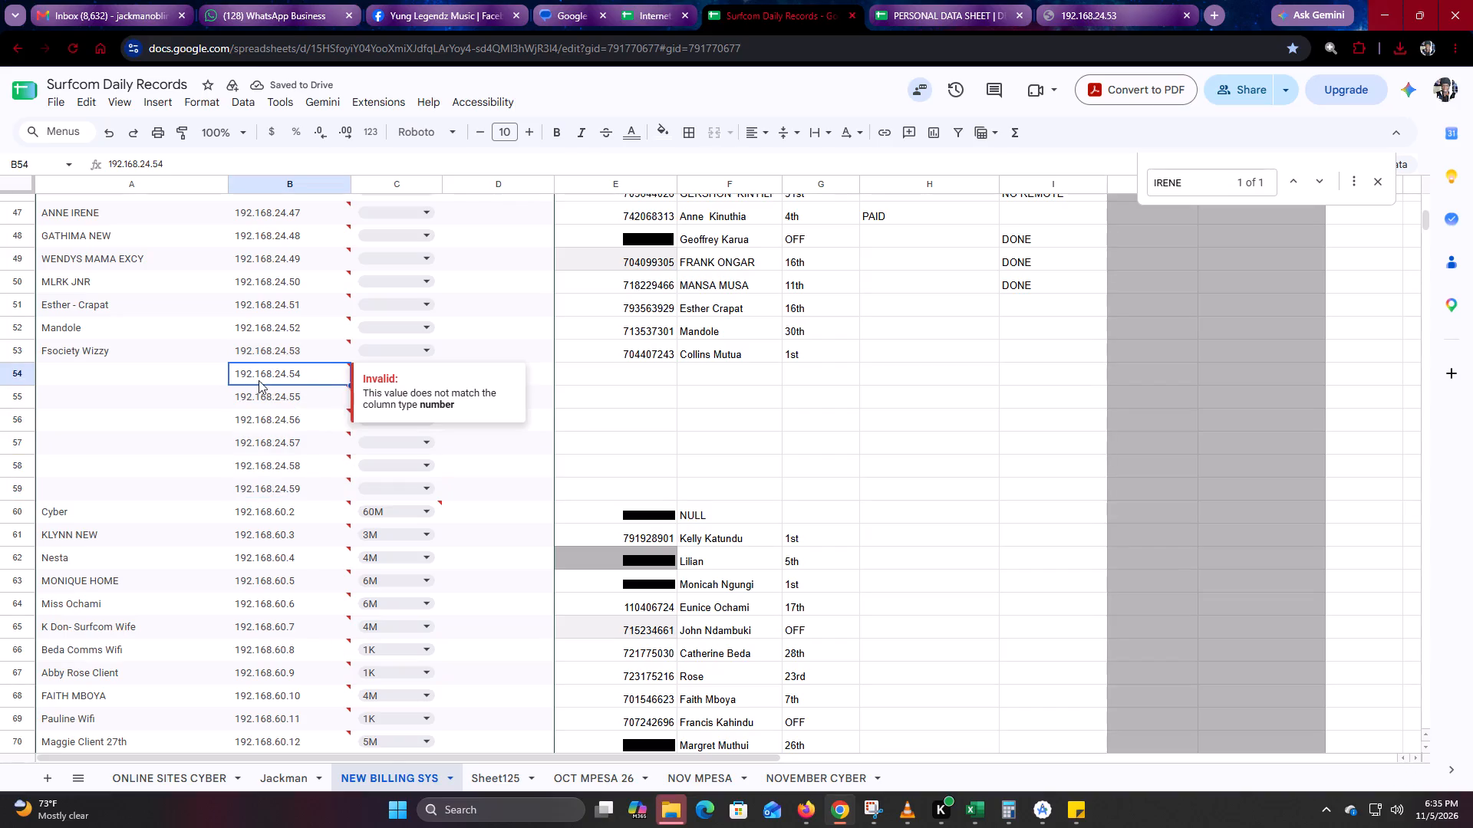
{"action": "key", "text": "ctrl+c"}
{"action": "left_click", "coordinate": [1122, 5]}
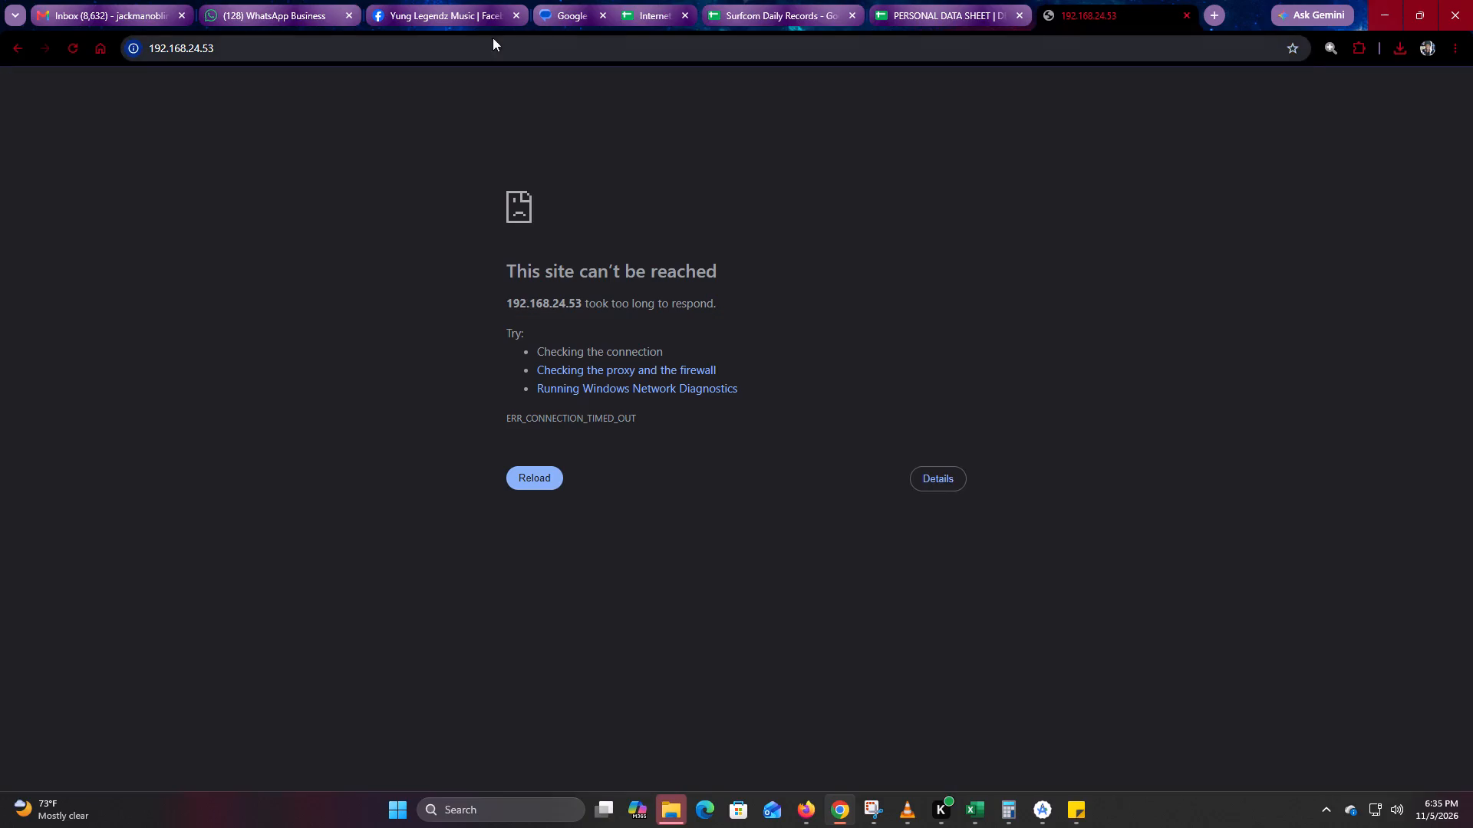
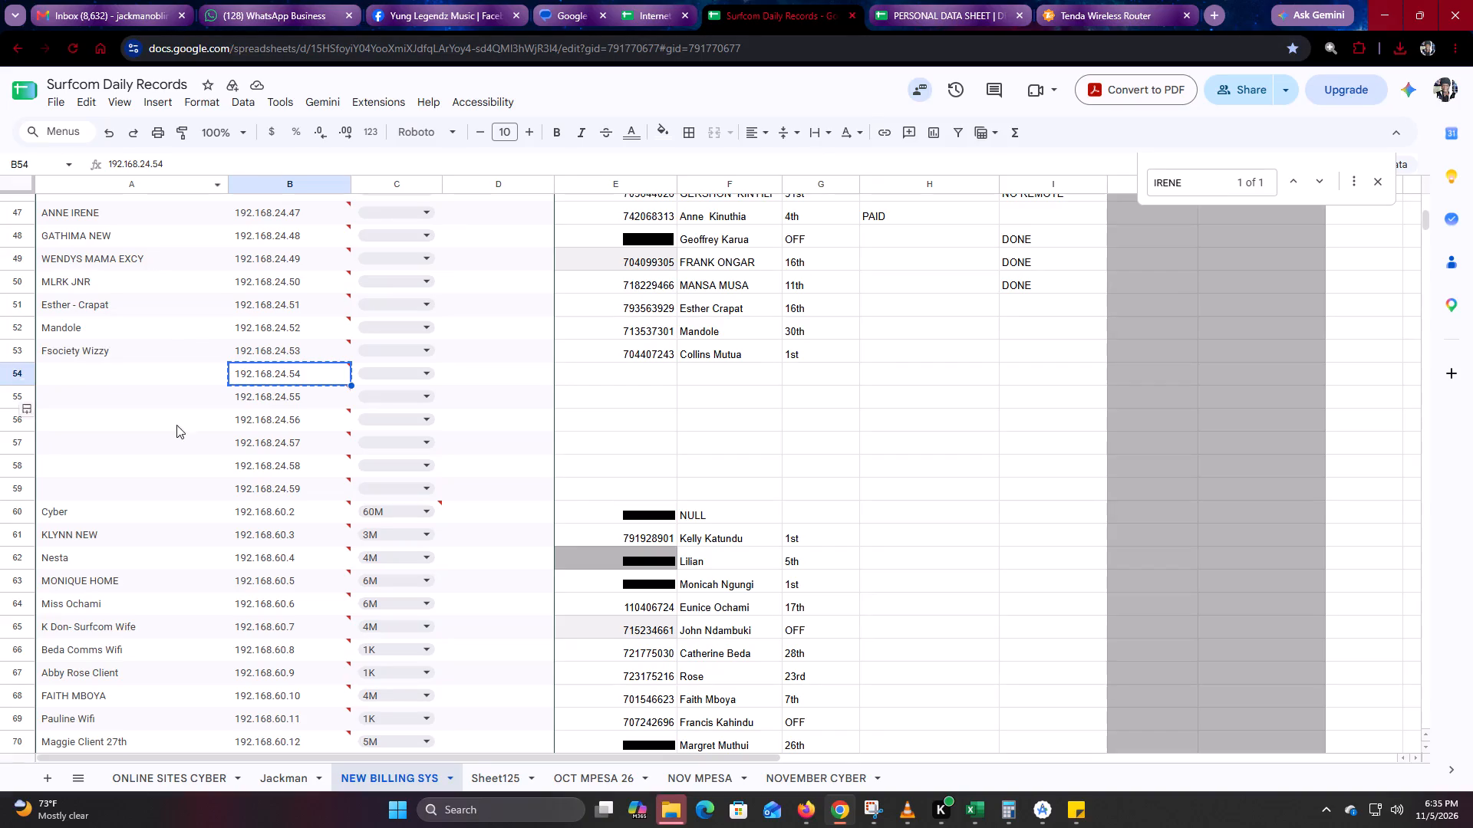
Fill the Fsociety Wizzy client name down to the 192.168.24.54 row and rename that copy Fsociety Wizzy 2.
{"action": "double_click", "coordinate": [116, 381]}
{"action": "left_click", "coordinate": [117, 350]}
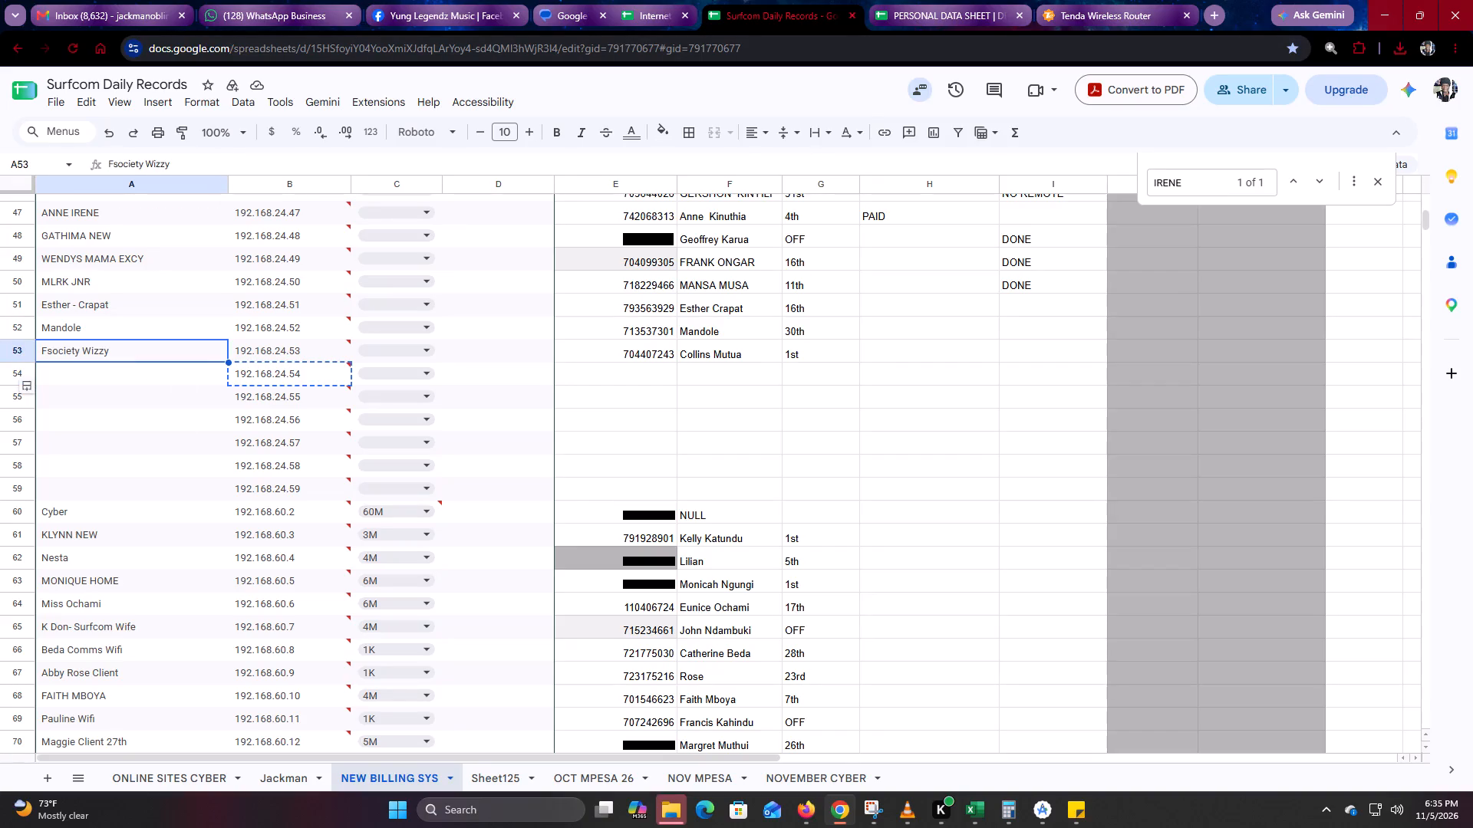
{"action": "left_click_drag", "start_coordinate": [227, 363], "coordinate": [222, 377]}
{"action": "double_click", "coordinate": [148, 373]}
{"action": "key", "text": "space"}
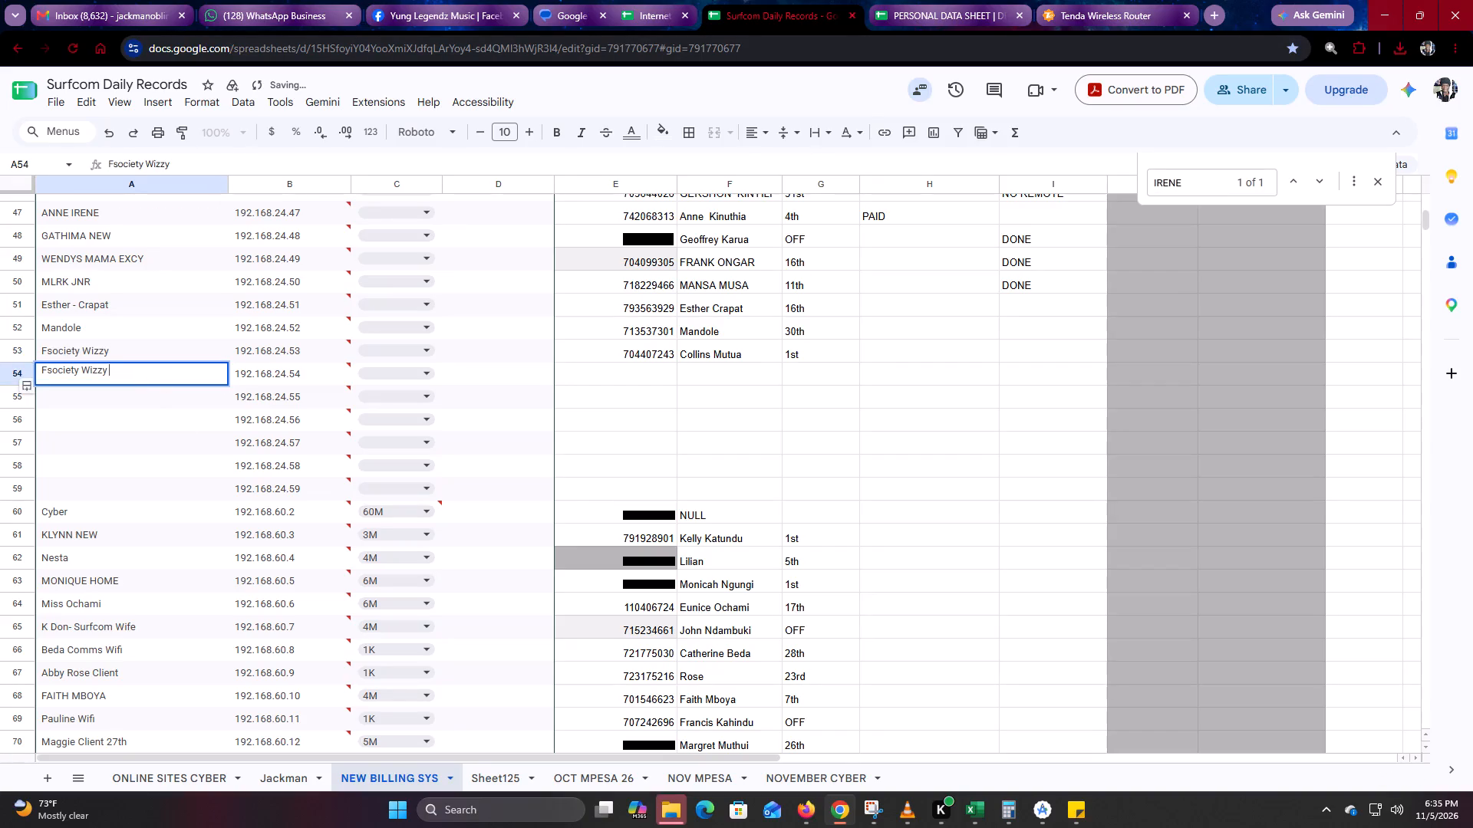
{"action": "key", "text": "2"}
{"action": "left_click", "coordinate": [153, 435]}
Copy the phone number, contact name and 1st due date from the Fsociety Wizzy row down to the Fsociety Wizzy 2 row.
{"action": "left_click", "coordinate": [524, 379]}
{"action": "left_click", "coordinate": [639, 371]}
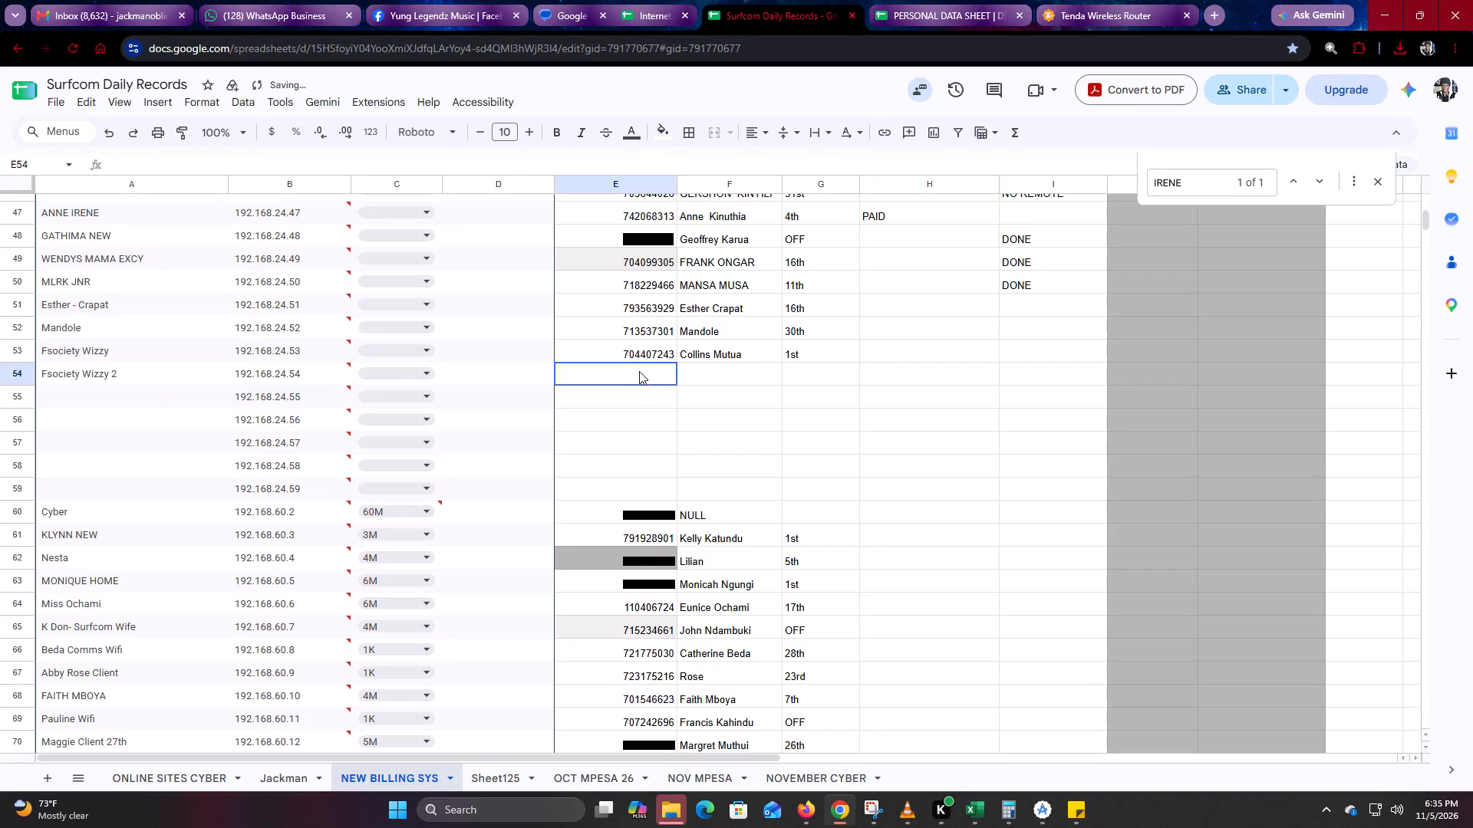
{"action": "left_click", "coordinate": [731, 388]}
{"action": "left_click", "coordinate": [730, 369]}
{"action": "left_click_drag", "start_coordinate": [632, 347], "coordinate": [638, 347]}
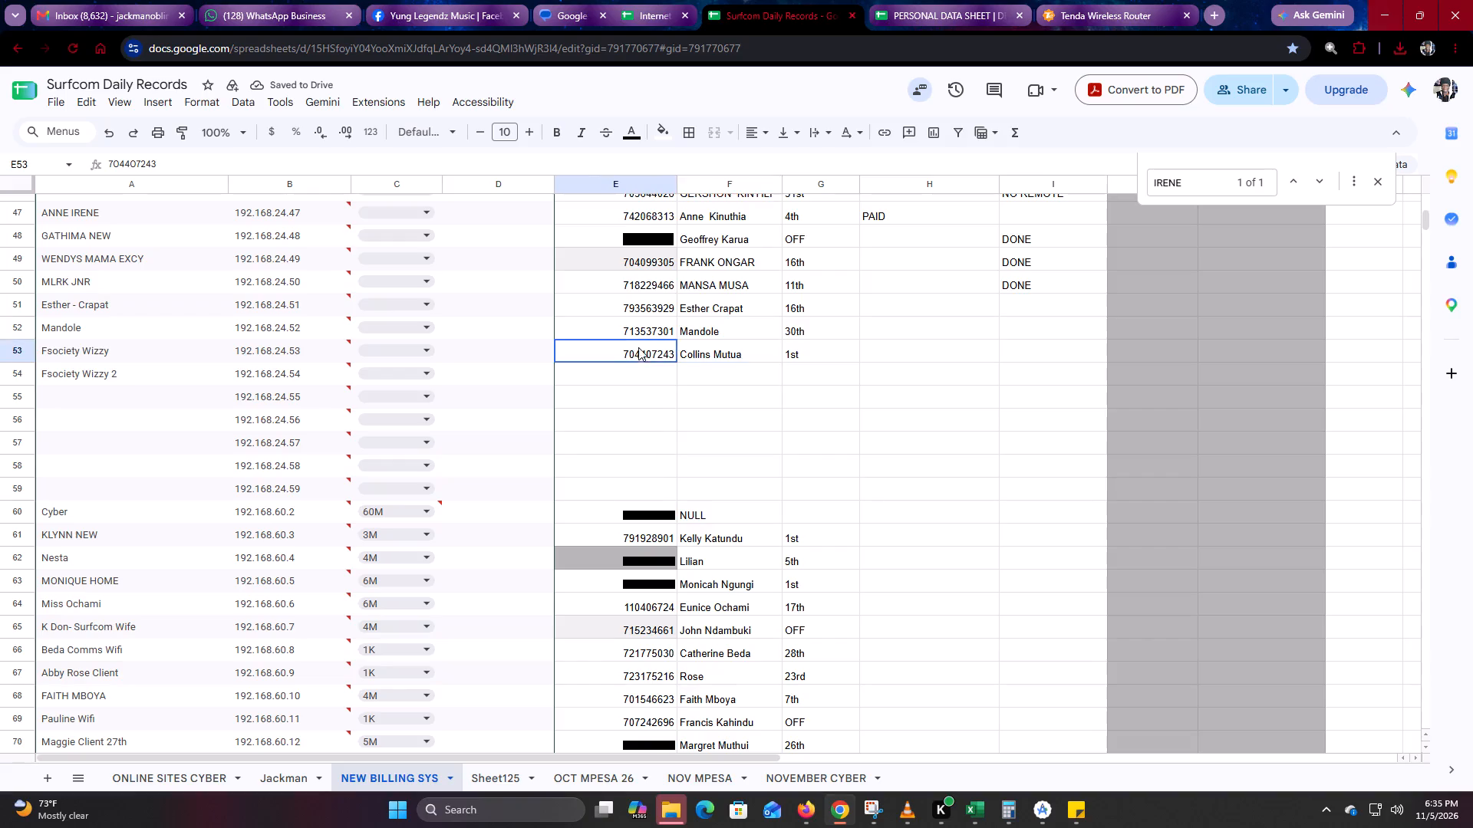
{"action": "left_click_drag", "start_coordinate": [638, 347], "coordinate": [750, 355]}
{"action": "left_click_drag", "start_coordinate": [781, 361], "coordinate": [780, 376]}
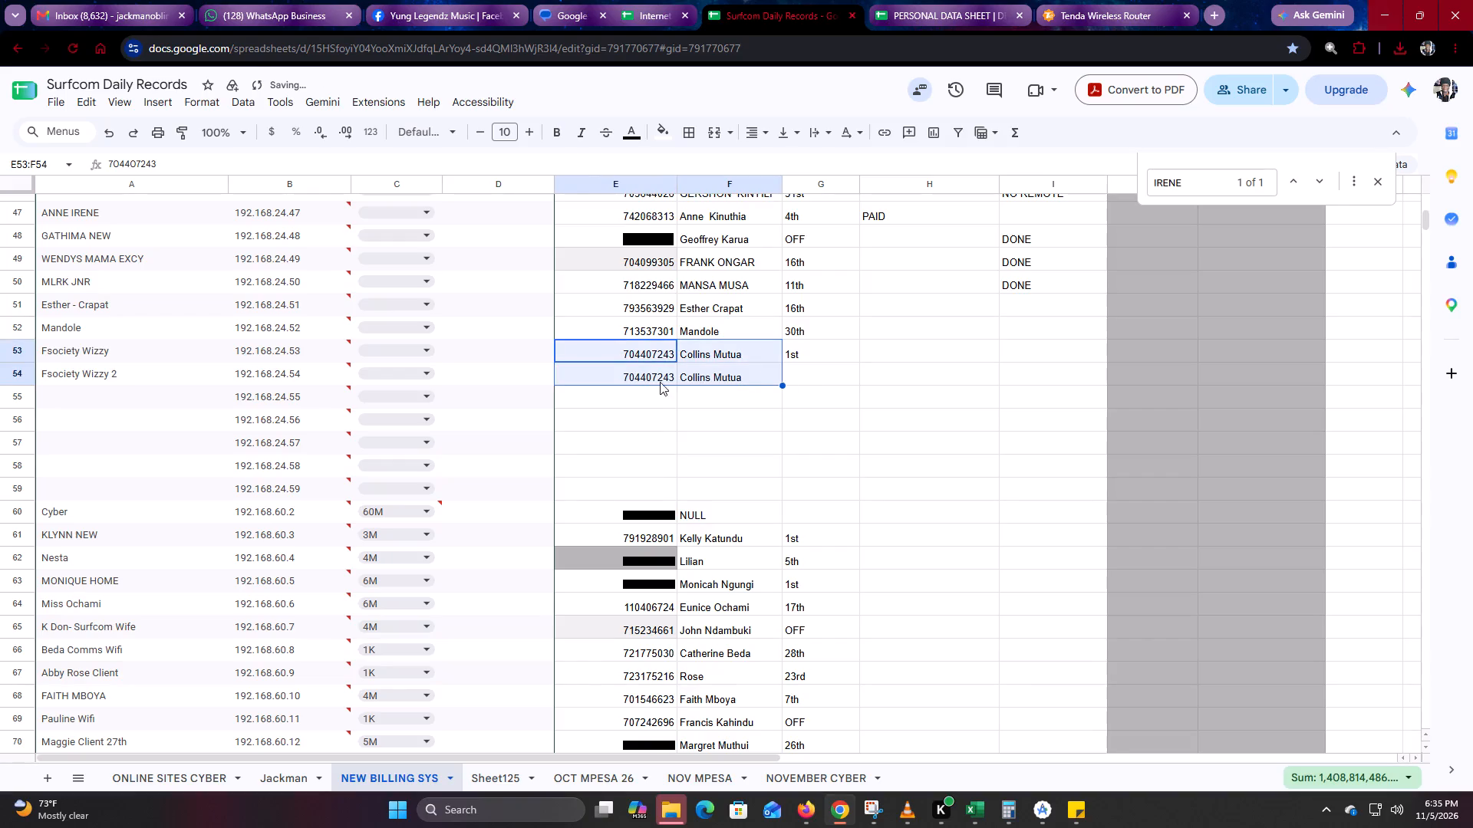
{"action": "left_click", "coordinate": [826, 376]}
{"action": "left_click", "coordinate": [809, 352]}
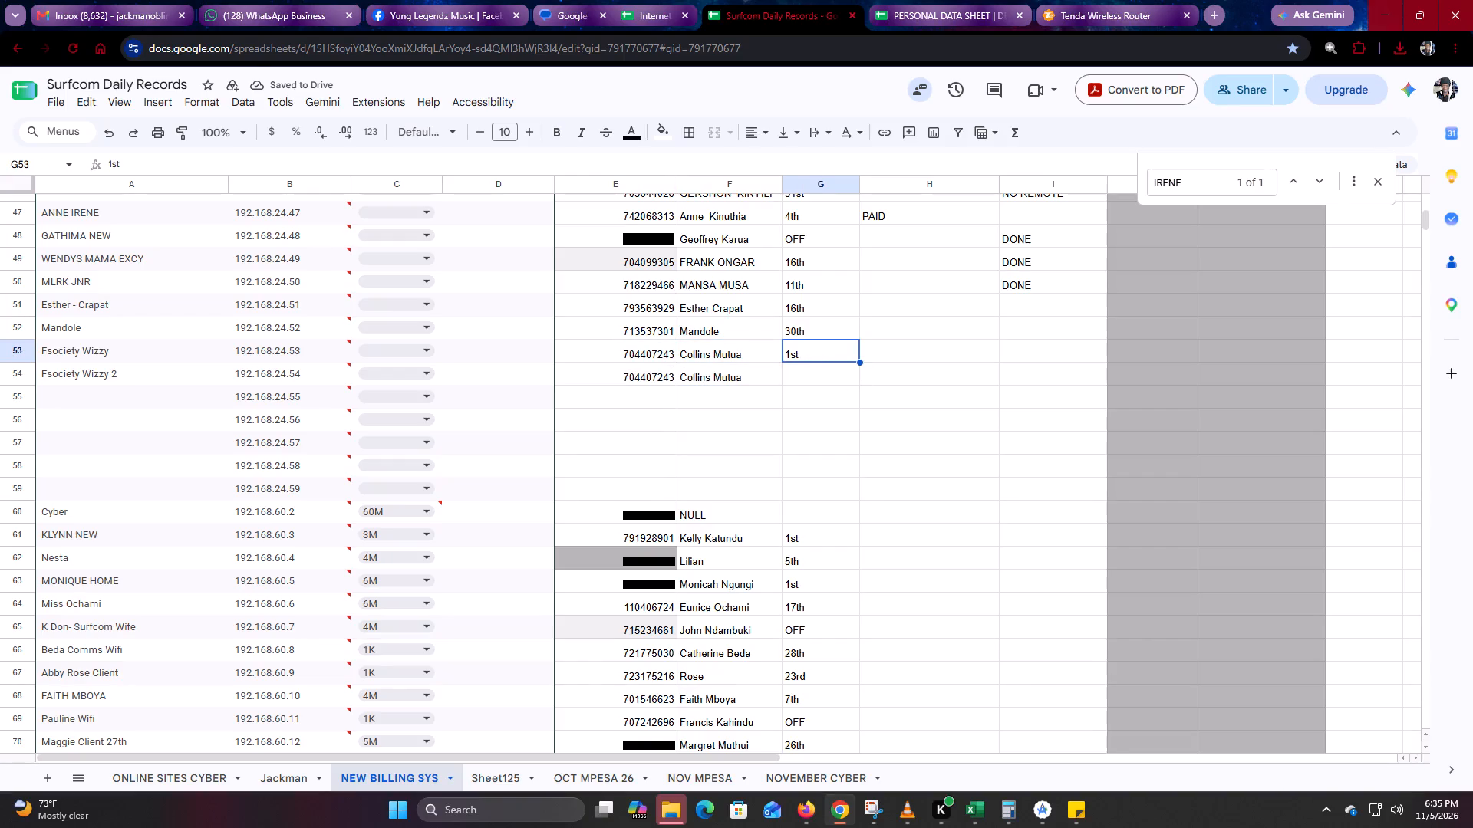
{"action": "left_click_drag", "start_coordinate": [859, 361], "coordinate": [858, 378]}
{"action": "left_click", "coordinate": [828, 377]}
{"action": "left_click", "coordinate": [700, 384]}
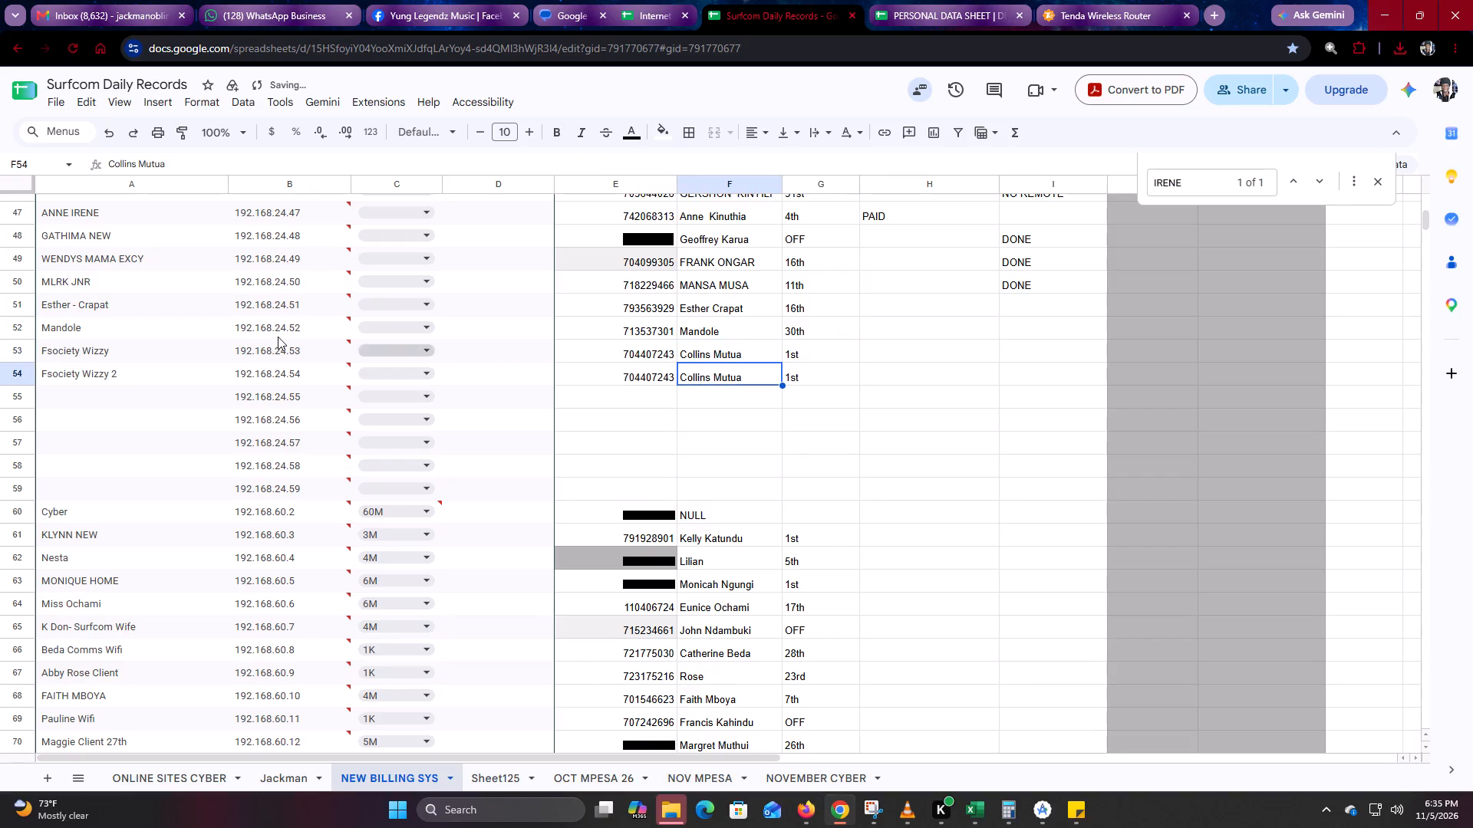
{"action": "left_click", "coordinate": [183, 371]}
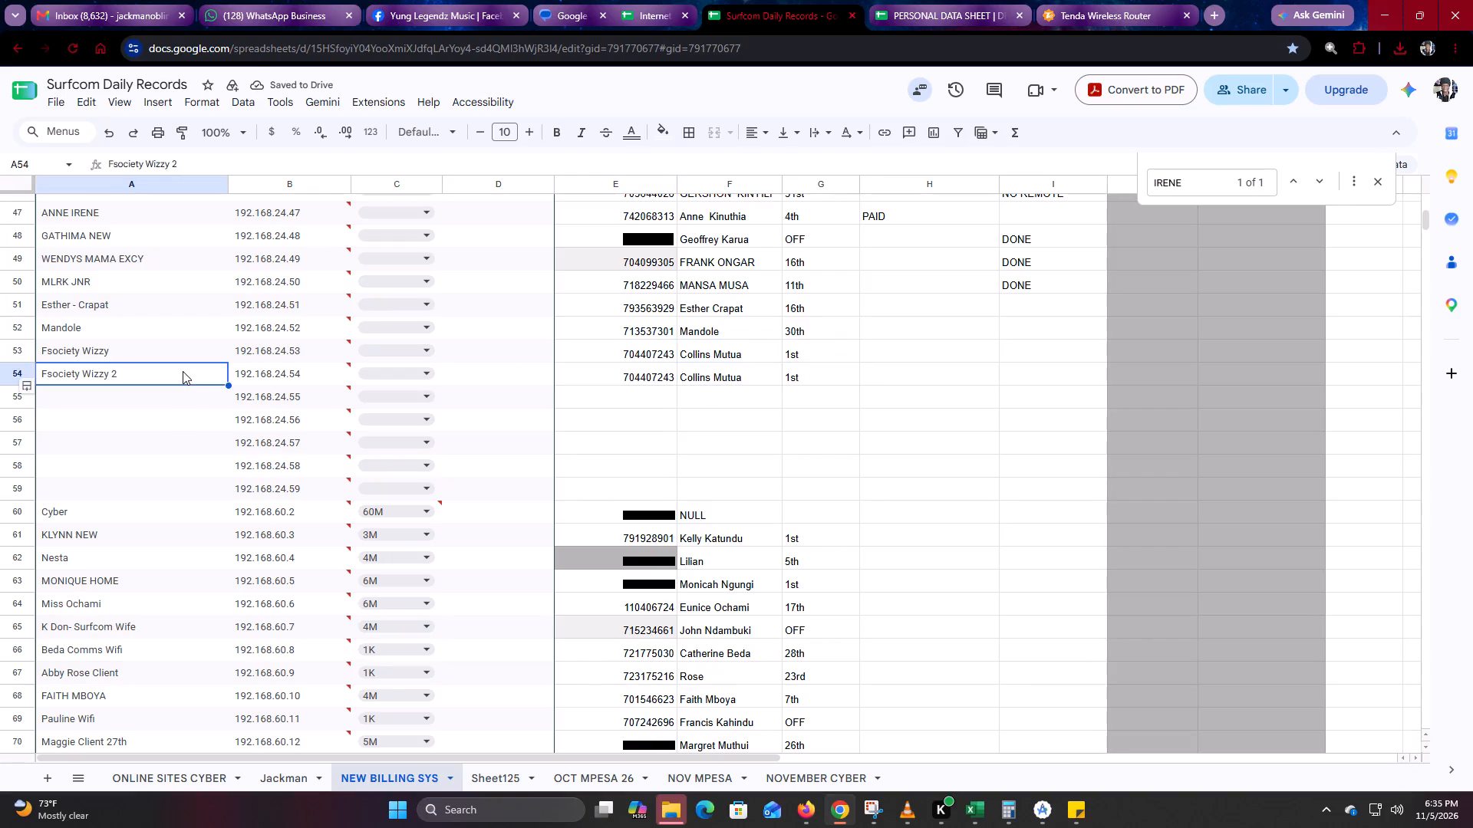
{"action": "left_click", "coordinate": [260, 350]}
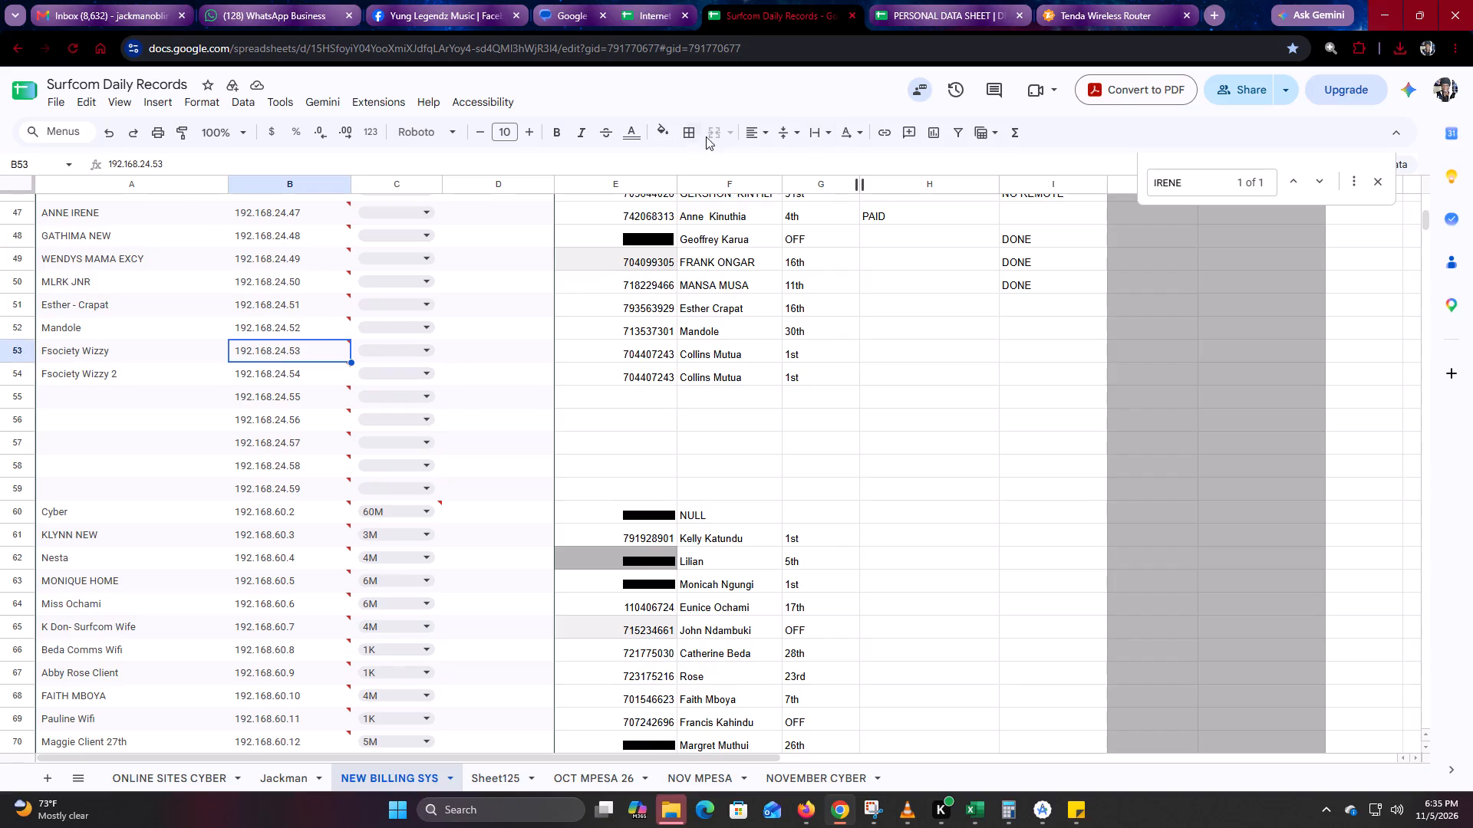
{"action": "left_click", "coordinate": [667, 133]}
{"action": "left_click", "coordinate": [684, 200]}
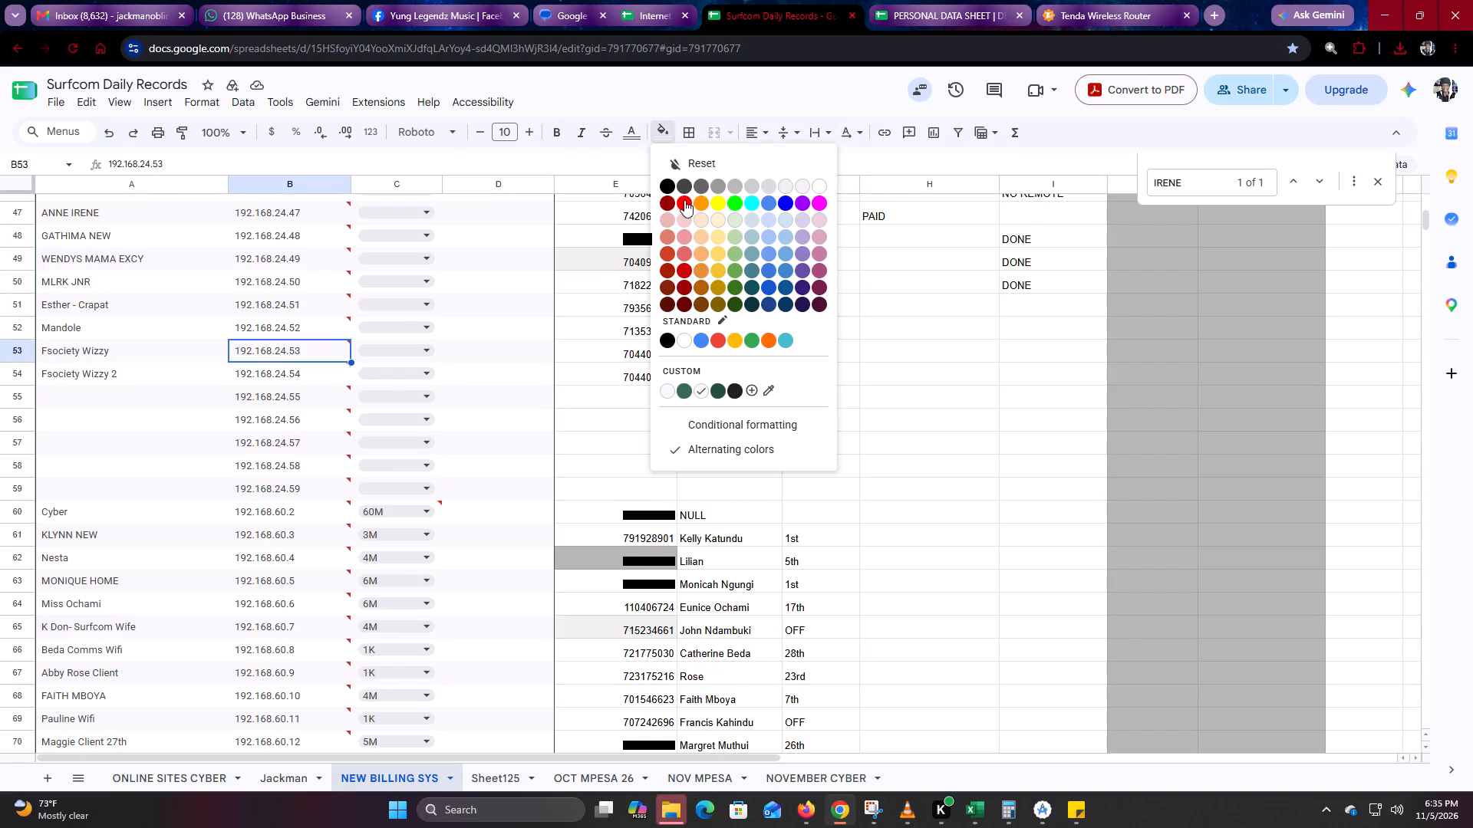
{"action": "left_click", "coordinate": [733, 398]}
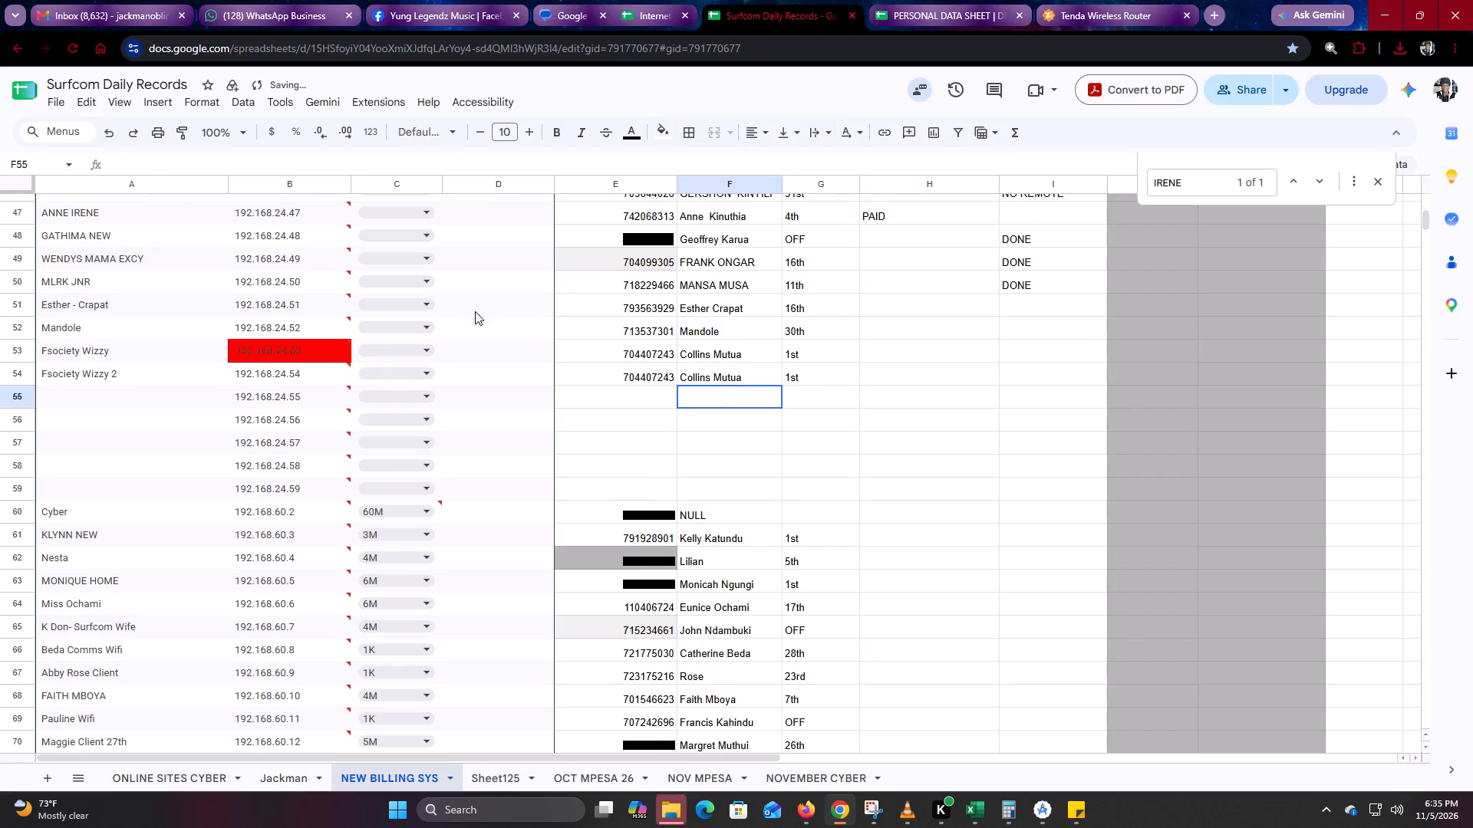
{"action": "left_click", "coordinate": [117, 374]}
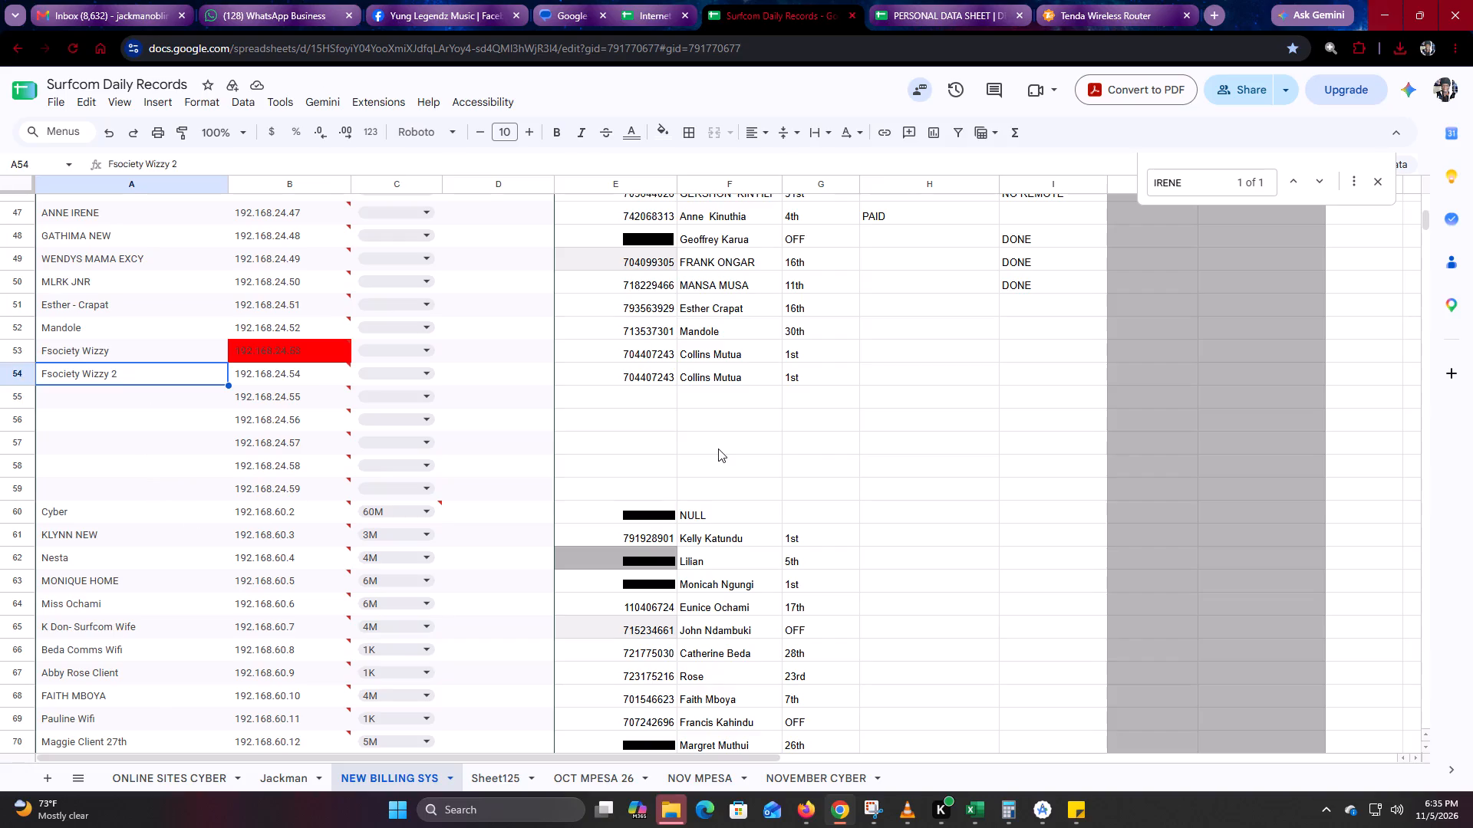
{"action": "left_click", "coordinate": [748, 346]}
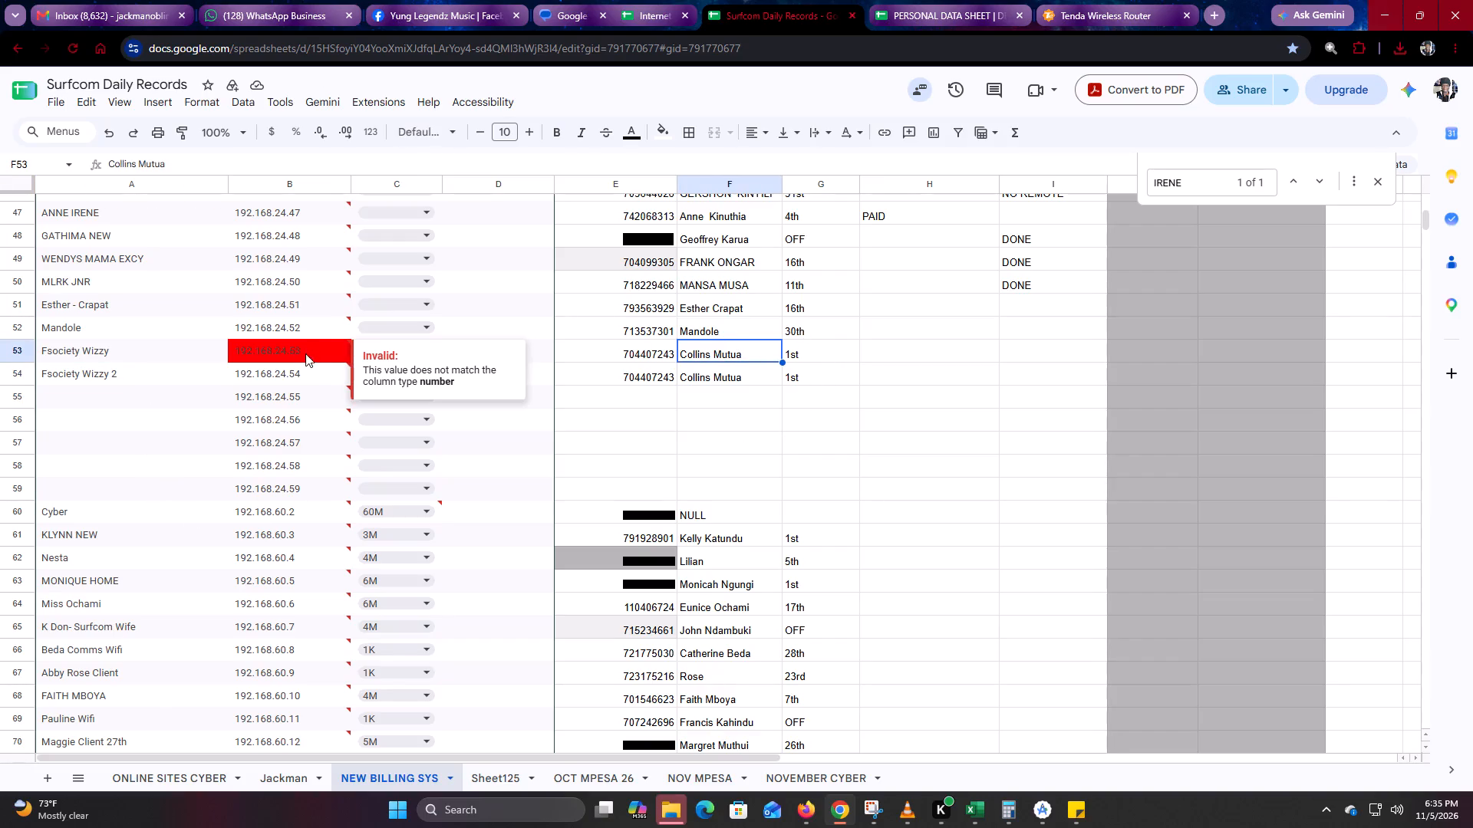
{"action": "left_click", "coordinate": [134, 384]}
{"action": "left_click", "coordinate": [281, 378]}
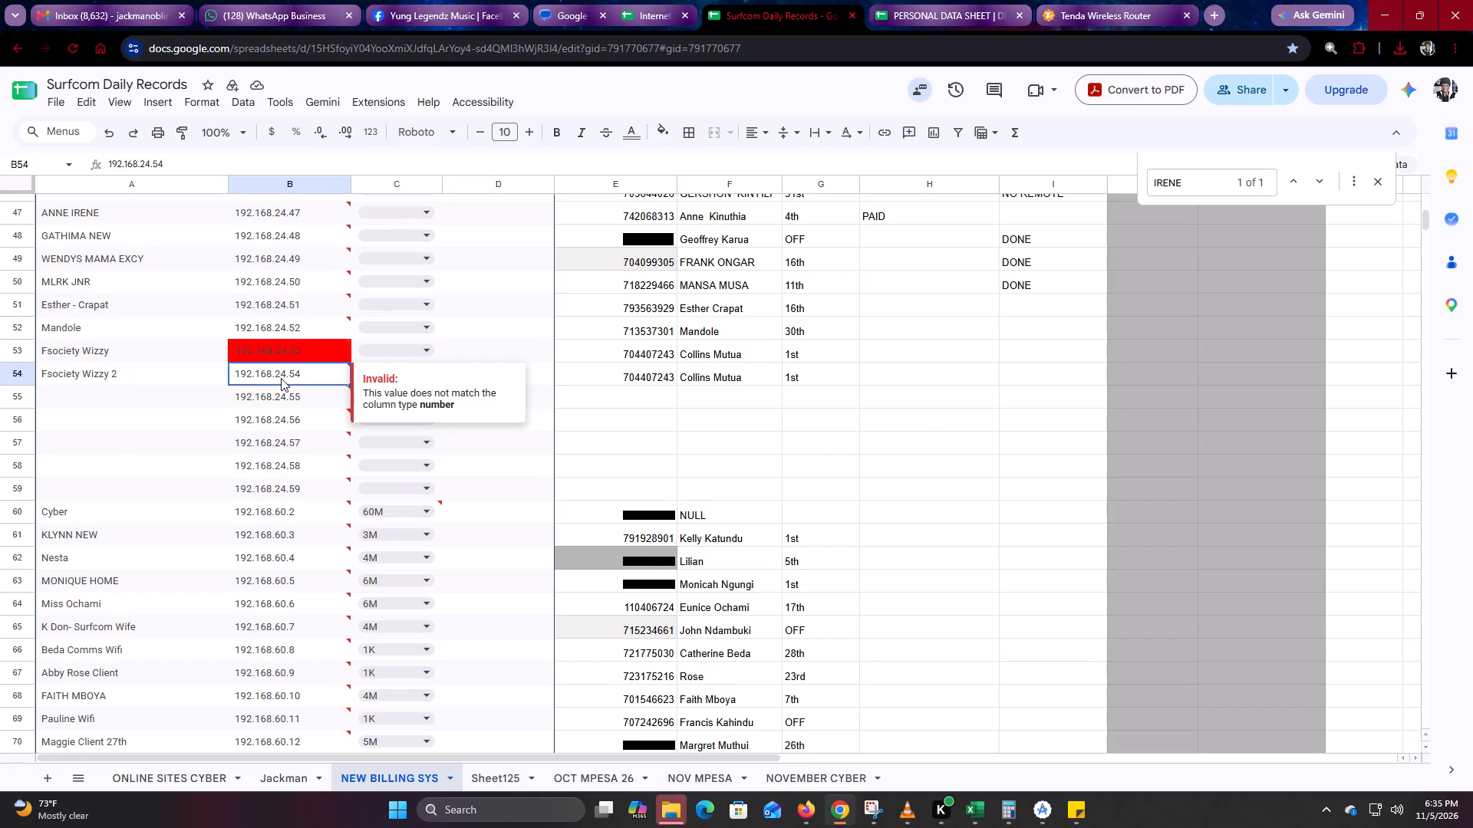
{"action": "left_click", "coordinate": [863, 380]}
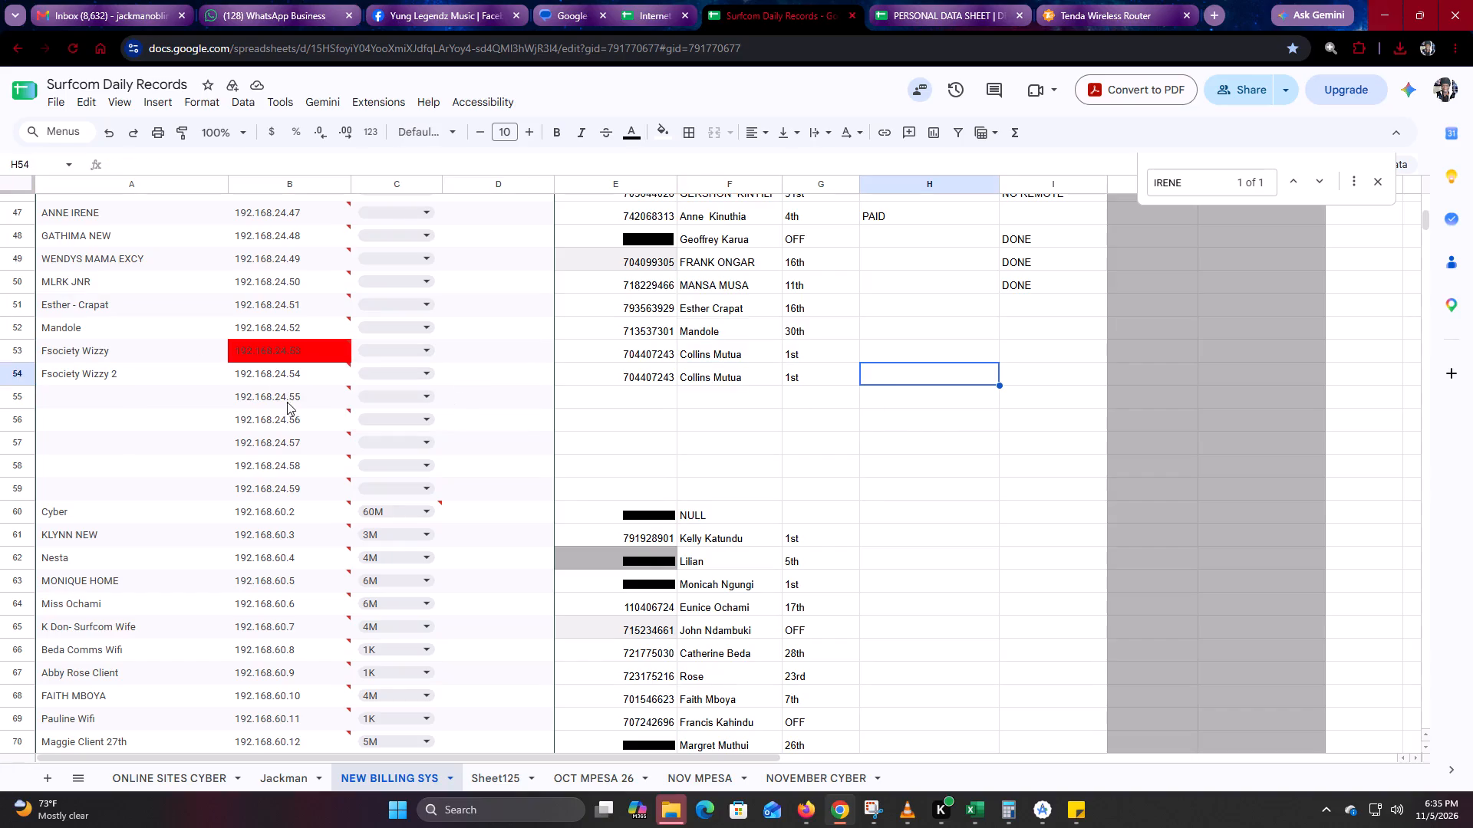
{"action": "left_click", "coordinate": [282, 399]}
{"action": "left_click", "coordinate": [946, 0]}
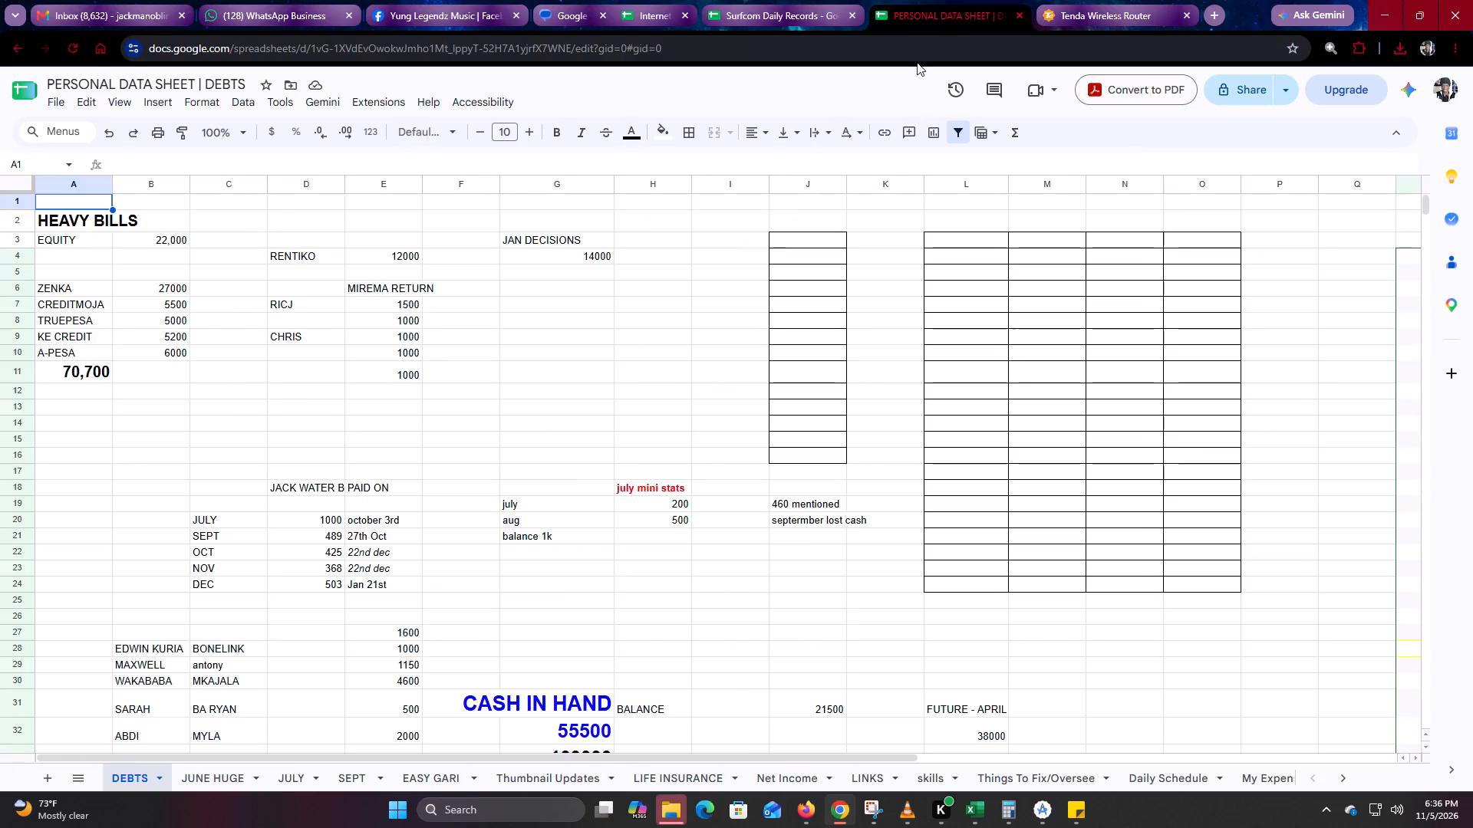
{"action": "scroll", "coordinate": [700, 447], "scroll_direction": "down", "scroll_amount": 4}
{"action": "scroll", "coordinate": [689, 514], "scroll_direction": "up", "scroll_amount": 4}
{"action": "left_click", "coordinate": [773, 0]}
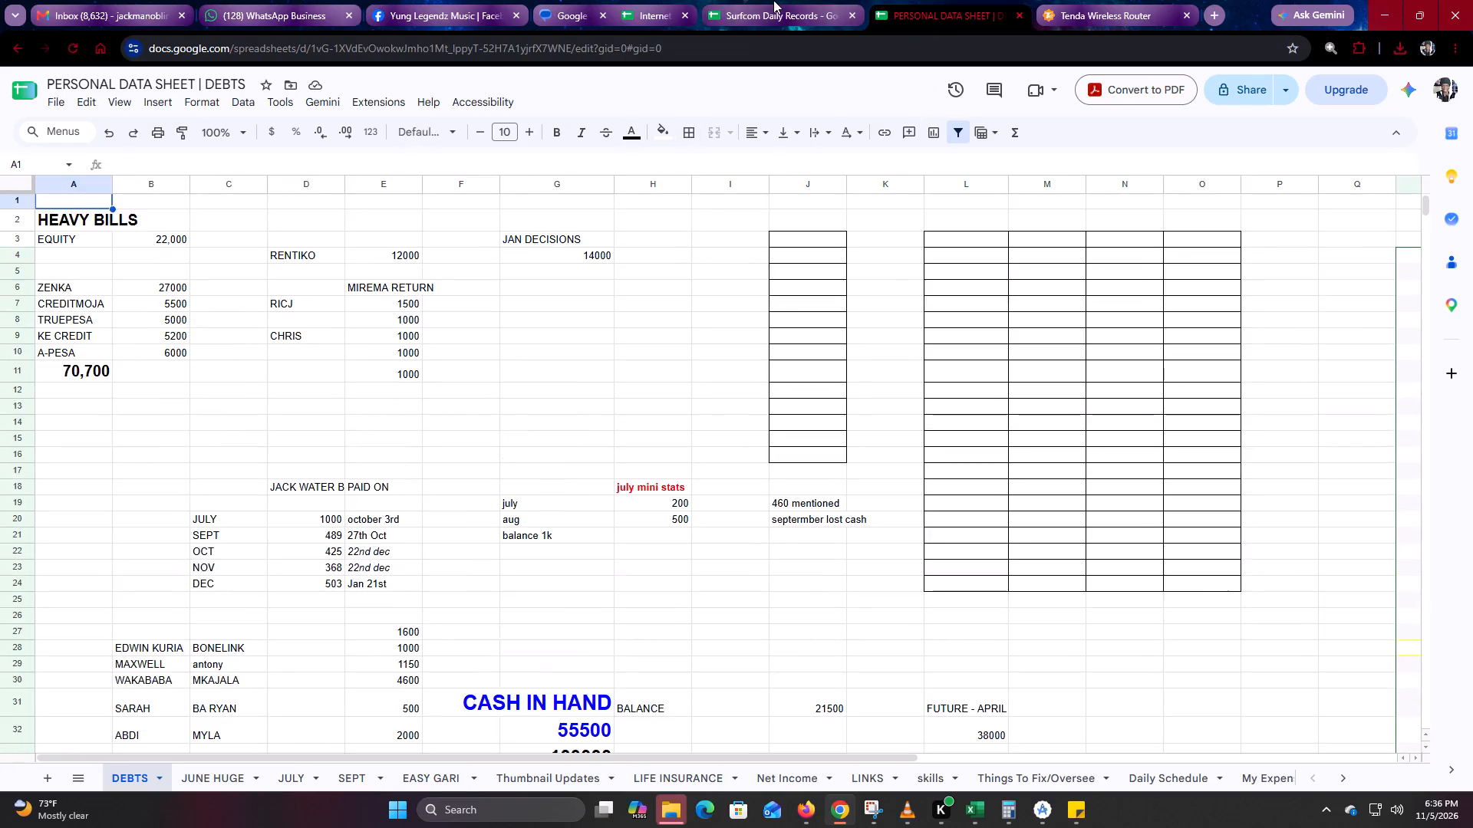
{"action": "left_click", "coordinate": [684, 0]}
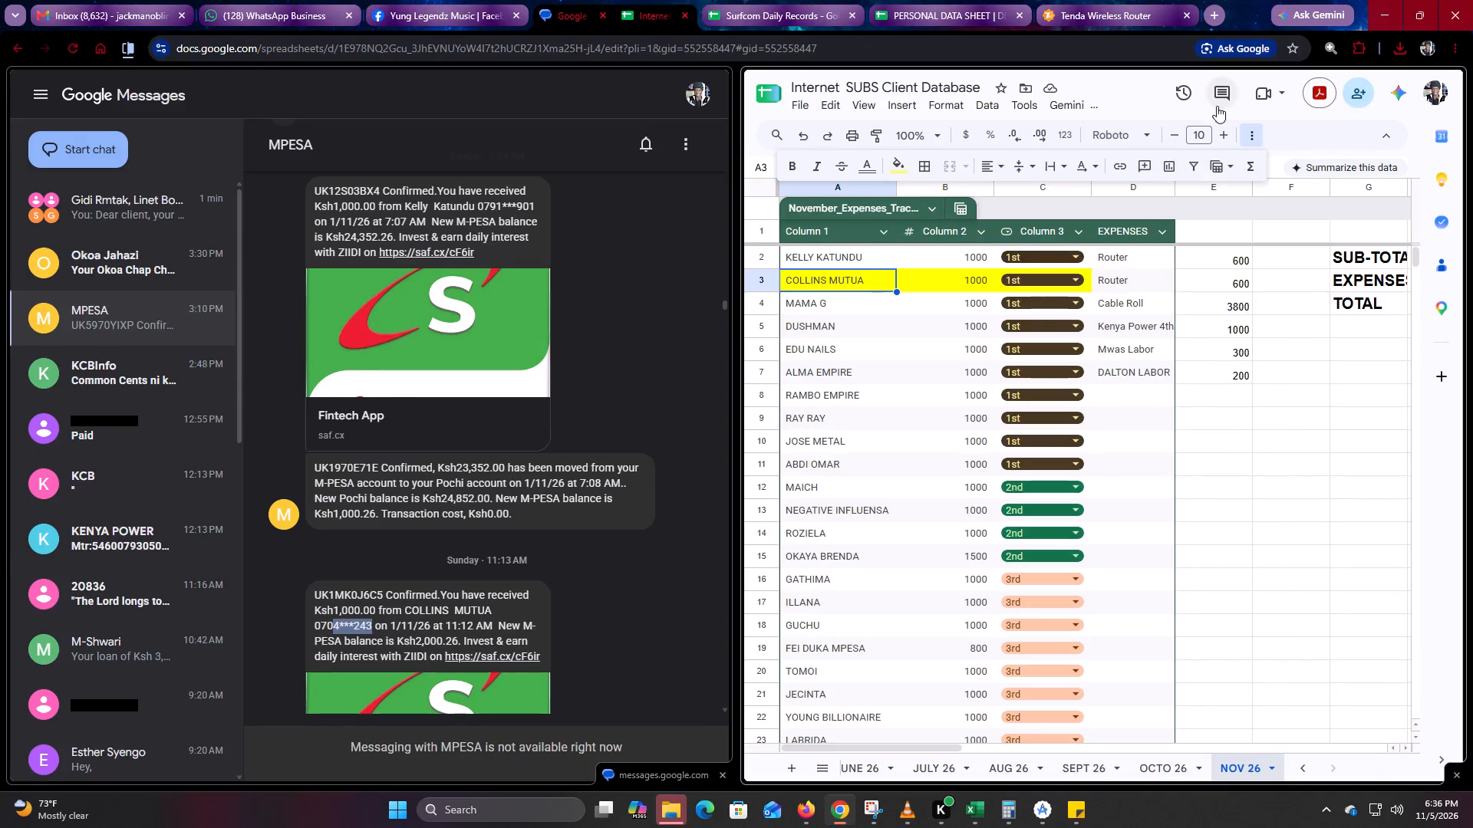
In the PERSONAL DATA SHEET, clear the RENTIKO, MIREMA RETURN and JAN DECISIONS entries beside the HEAVY BILLS list on DEBTS.
{"action": "left_click", "coordinate": [967, 0]}
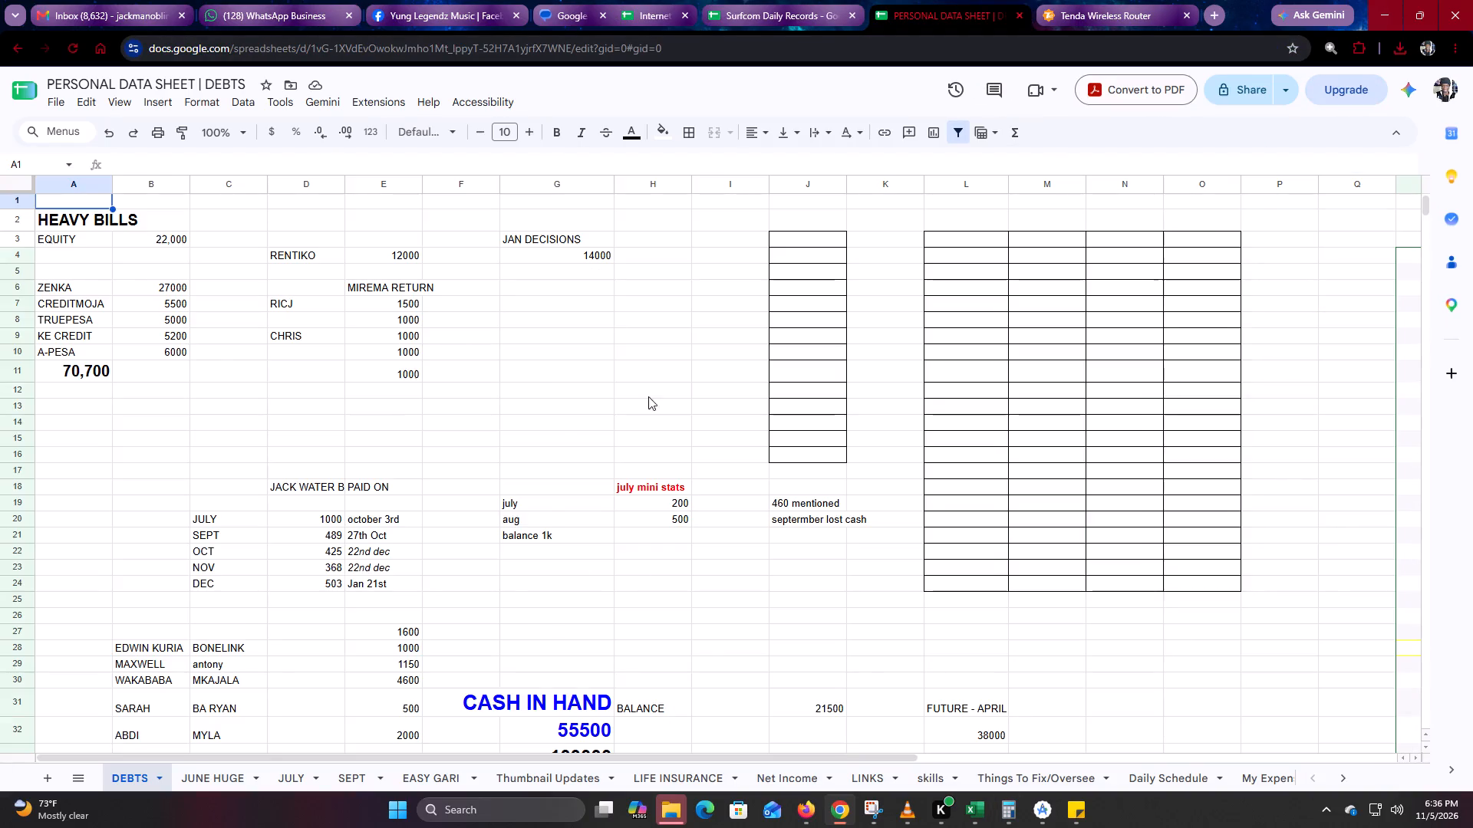
{"action": "scroll", "coordinate": [661, 278], "scroll_direction": "down", "scroll_amount": 4}
{"action": "scroll", "coordinate": [569, 616], "scroll_direction": "up", "scroll_amount": 4}
{"action": "scroll", "coordinate": [553, 608], "scroll_direction": "down", "scroll_amount": 4}
{"action": "scroll", "coordinate": [553, 616], "scroll_direction": "up", "scroll_amount": 4}
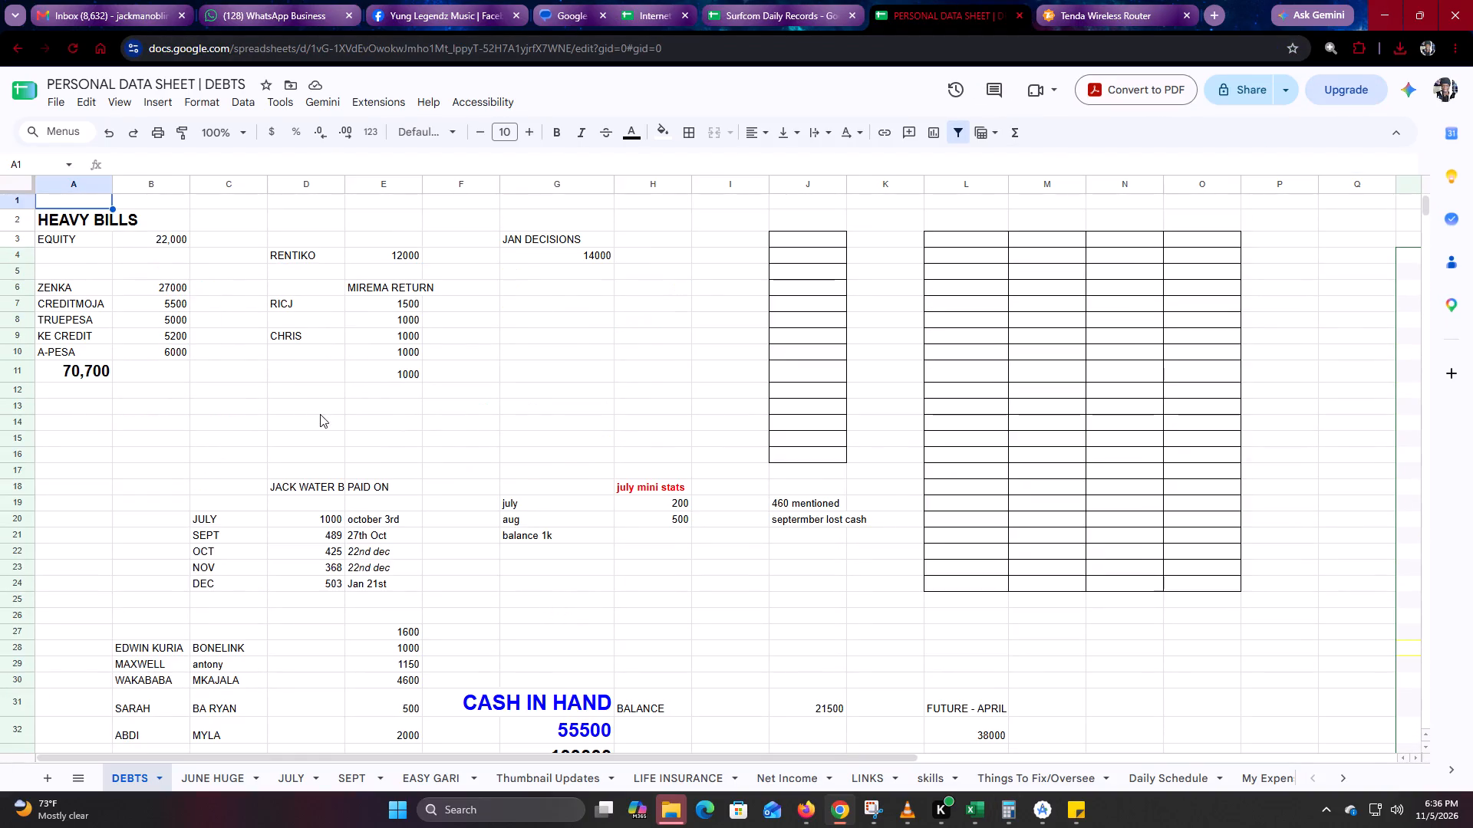
{"action": "scroll", "coordinate": [331, 334], "scroll_direction": "up", "scroll_amount": 4}
{"action": "left_click_drag", "start_coordinate": [288, 219], "coordinate": [615, 396]}
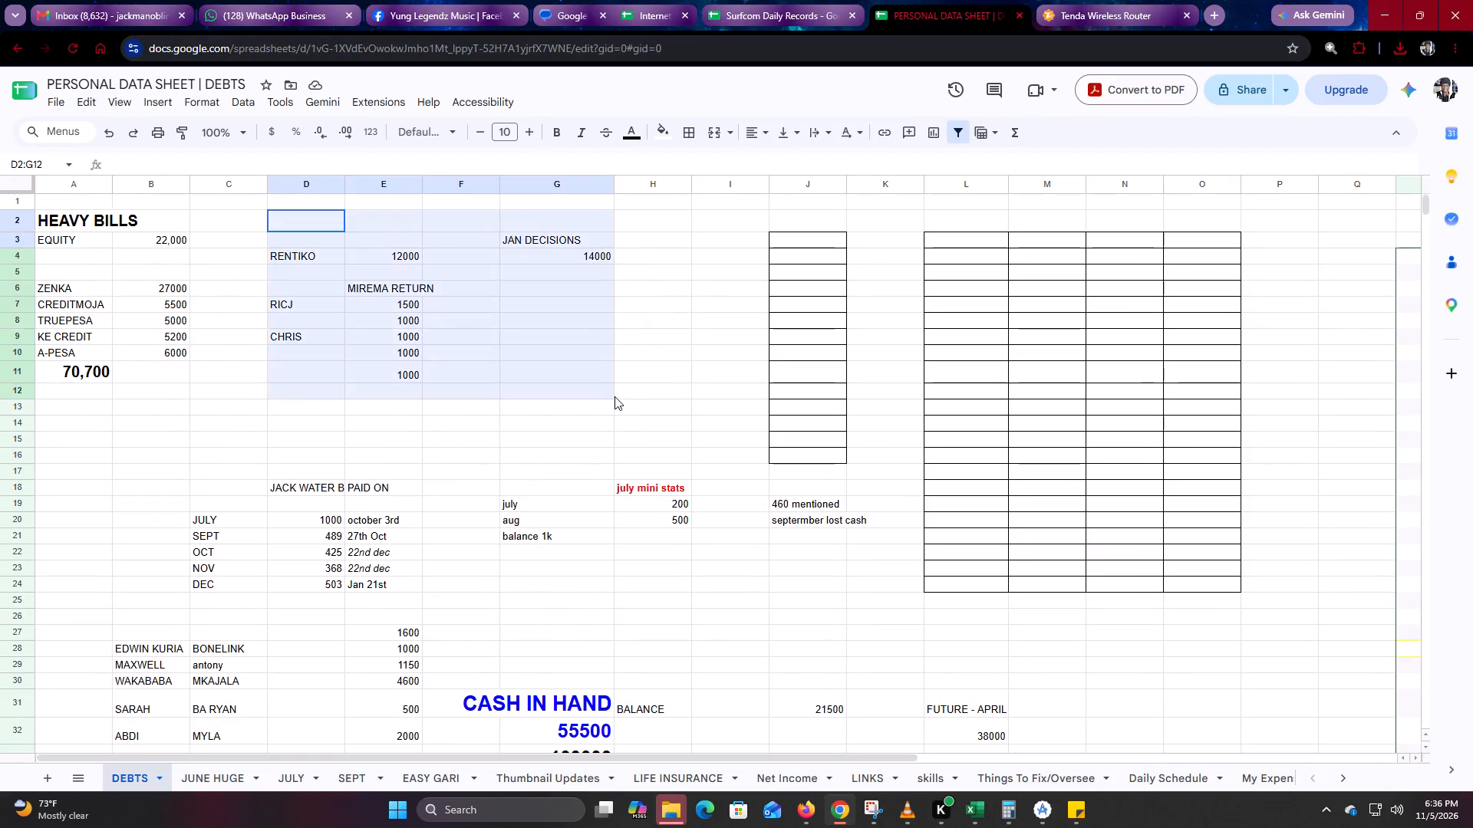
{"action": "left_click_drag", "start_coordinate": [615, 396], "coordinate": [634, 409]}
{"action": "key", "text": "Delete"}
Clear the list of people in rows 28 to 34 of DEBTS and the amounts beside it in column E.
{"action": "scroll", "coordinate": [563, 396], "scroll_direction": "down", "scroll_amount": 3}
{"action": "scroll", "coordinate": [541, 364], "scroll_direction": "up", "scroll_amount": 3}
{"action": "scroll", "coordinate": [308, 422], "scroll_direction": "down", "scroll_amount": 3}
{"action": "left_click", "coordinate": [357, 221]}
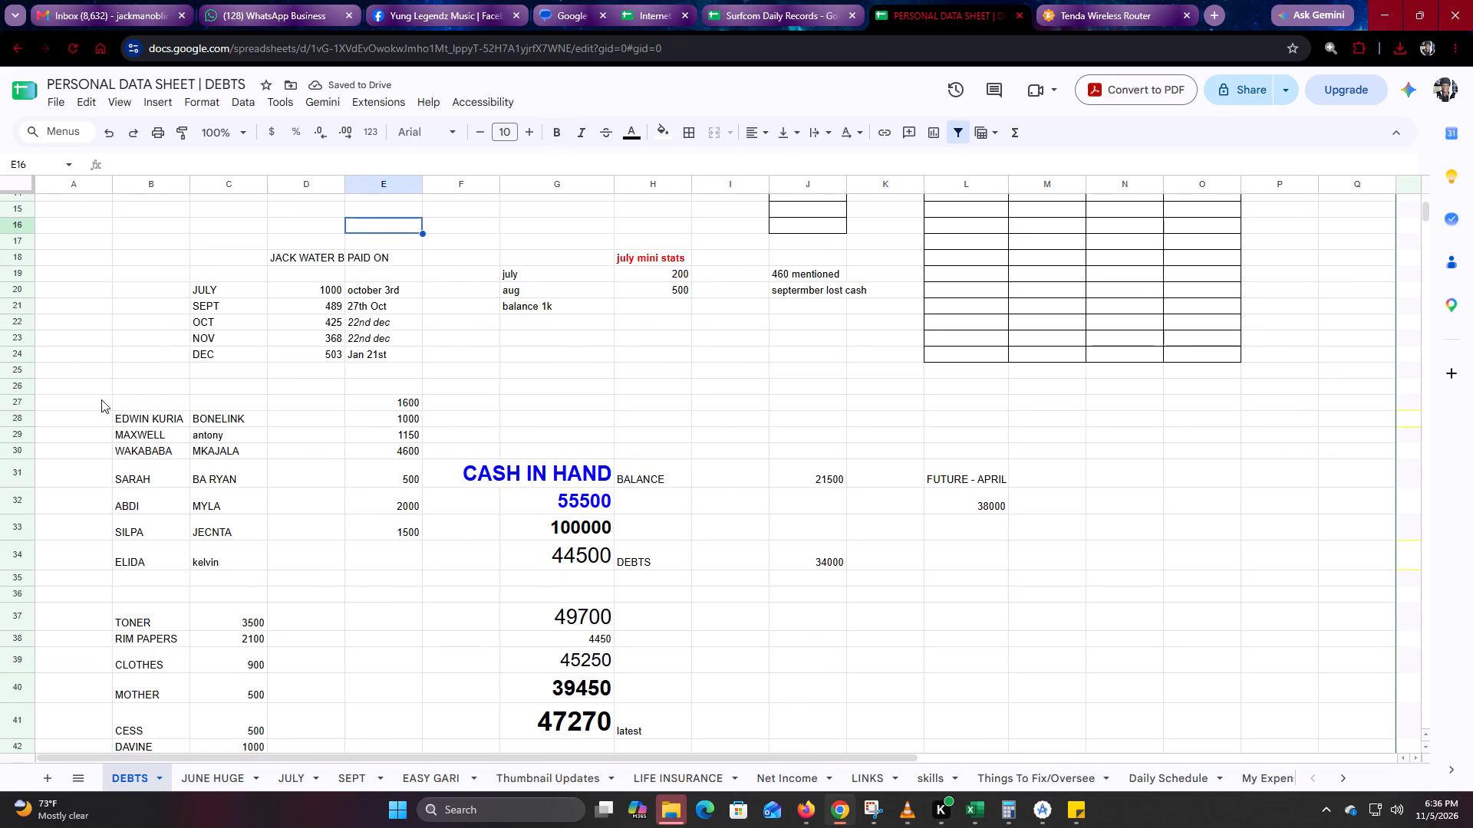
{"action": "left_click_drag", "start_coordinate": [114, 383], "coordinate": [328, 550]}
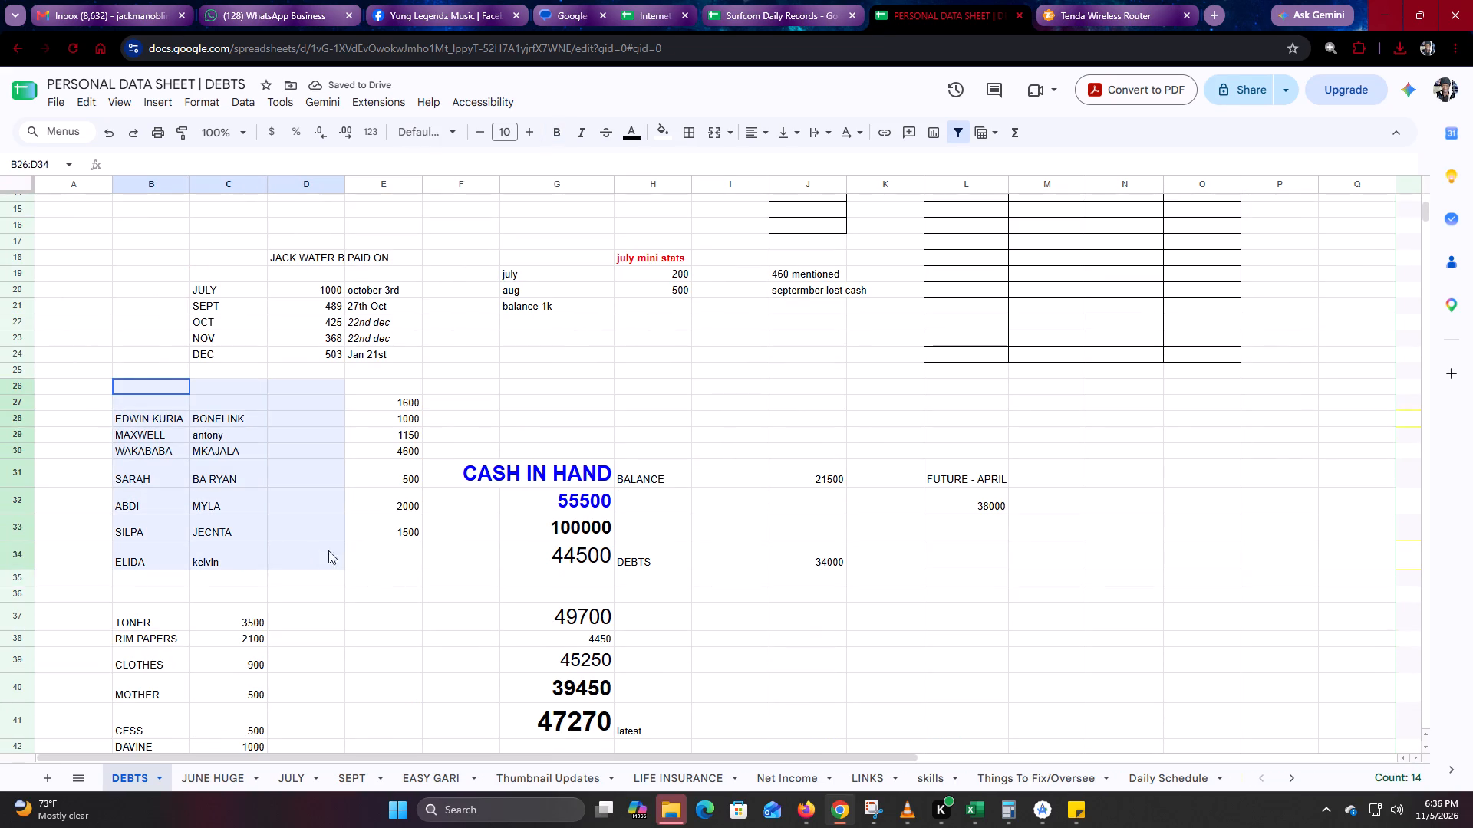
{"action": "left_click_drag", "start_coordinate": [328, 550], "coordinate": [430, 563]}
{"action": "left_click", "coordinate": [430, 563]}
{"action": "left_click", "coordinate": [399, 589]}
{"action": "left_click_drag", "start_coordinate": [104, 415], "coordinate": [333, 555]}
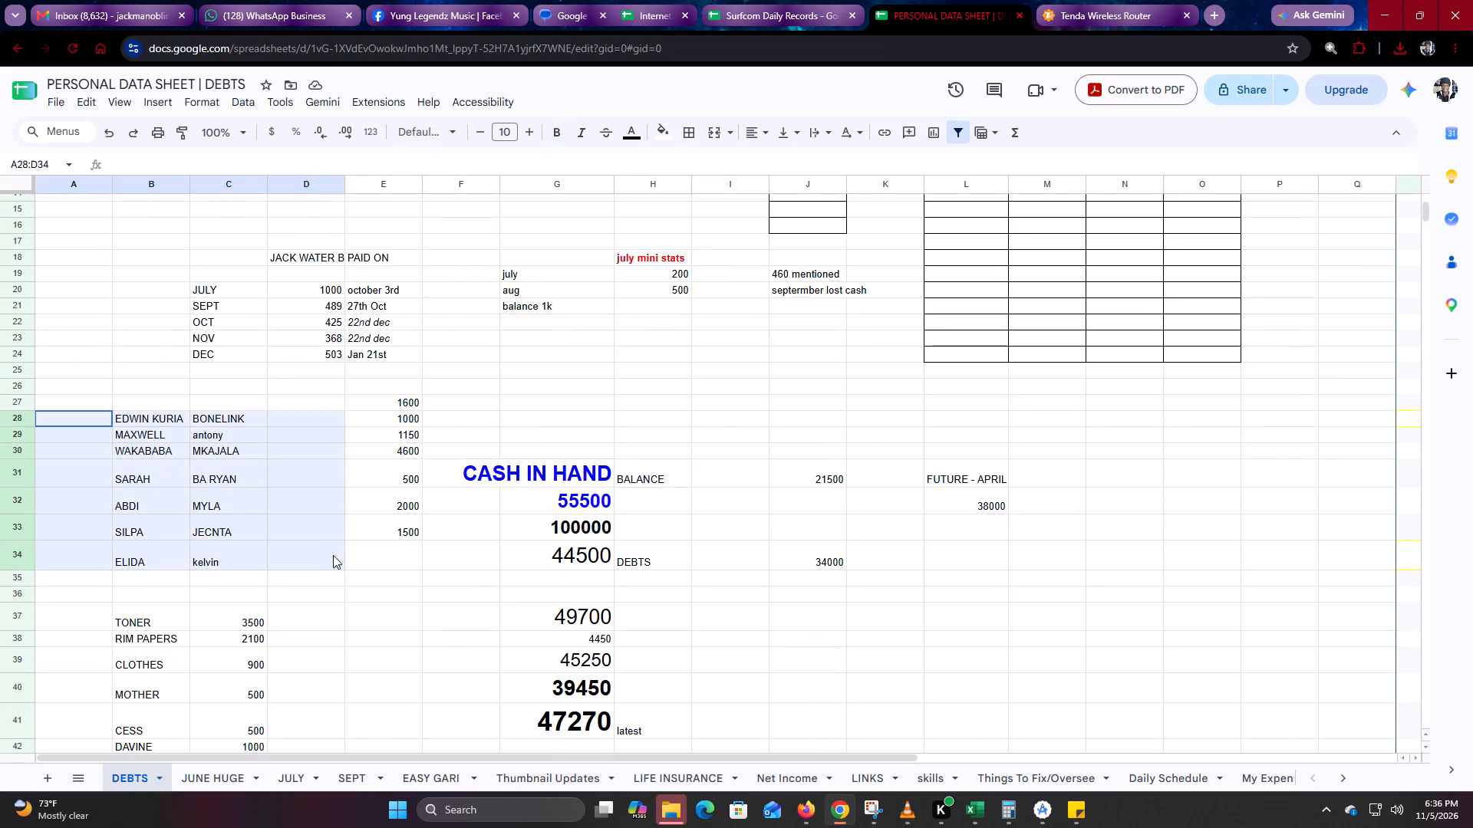
{"action": "left_click_drag", "start_coordinate": [333, 555], "coordinate": [337, 558]}
{"action": "key", "text": "Delete"}
{"action": "left_click_drag", "start_coordinate": [380, 406], "coordinate": [449, 581]}
{"action": "key", "text": "Delete"}
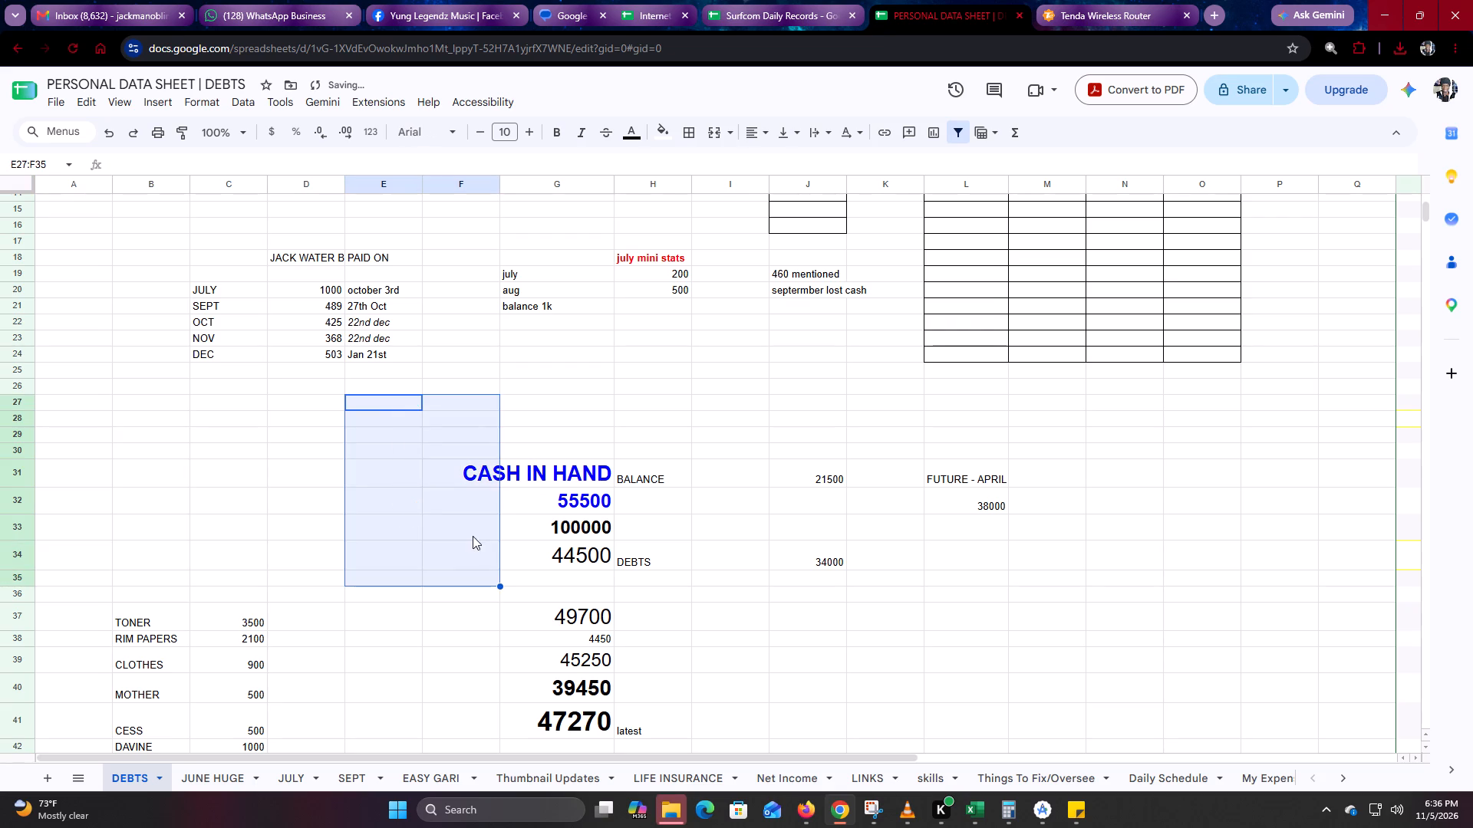
Clear the CASH IN HAND block together with its BALANCE, DEBTS and FUTURE - APRIL figures.
{"action": "left_click", "coordinate": [572, 412]}
{"action": "left_click_drag", "start_coordinate": [444, 417], "coordinate": [1013, 595]}
{"action": "scroll", "coordinate": [1017, 651], "scroll_direction": "down", "scroll_amount": 3}
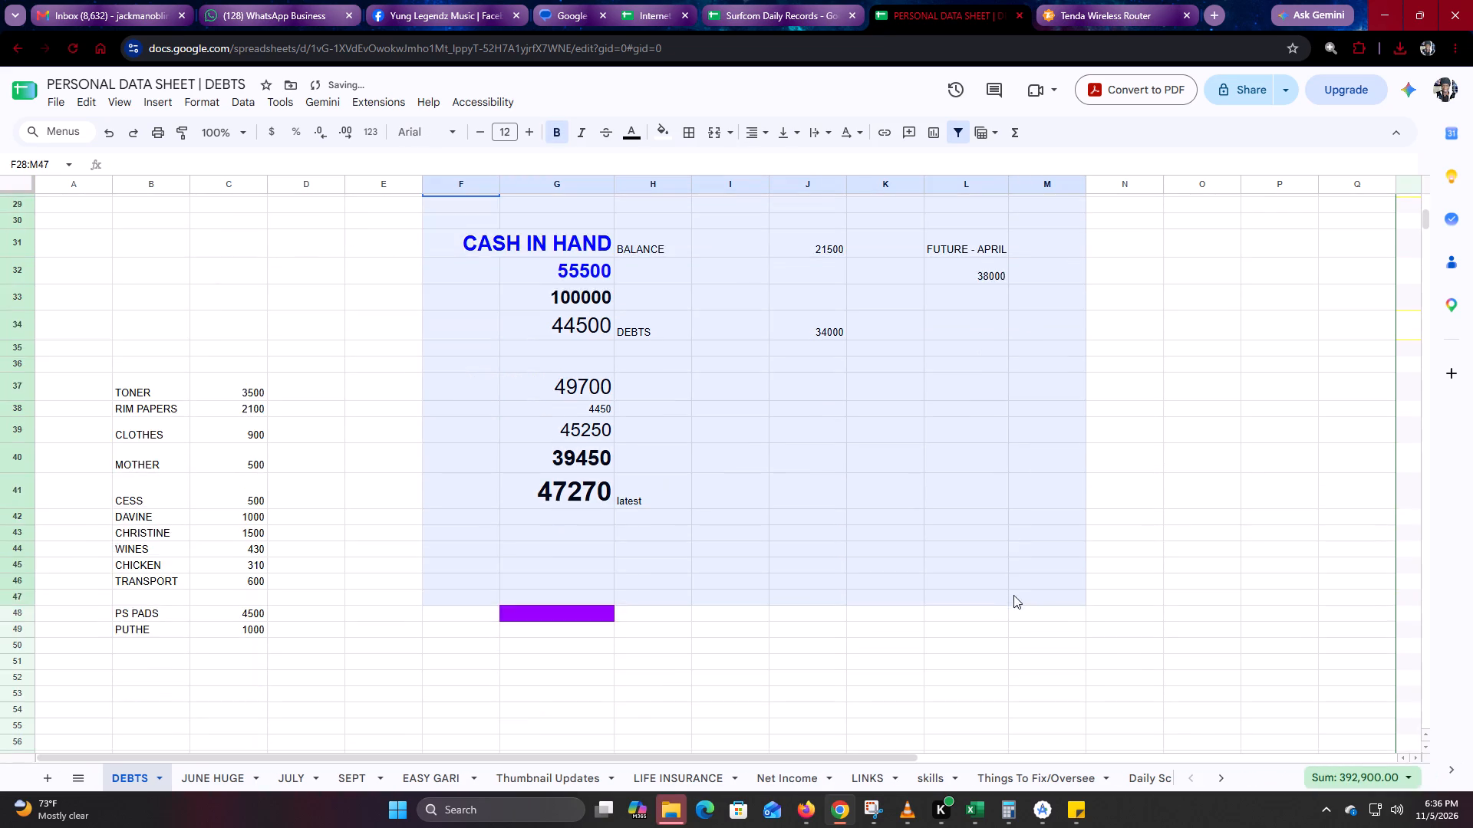
{"action": "left_click_drag", "start_coordinate": [1013, 595], "coordinate": [1025, 573]}
{"action": "key", "text": "Delete"}
{"action": "scroll", "coordinate": [998, 580], "scroll_direction": "up", "scroll_amount": 3}
{"action": "scroll", "coordinate": [670, 511], "scroll_direction": "down", "scroll_amount": 3}
Reset the fill colour of cells F44:H50 to remove the purple cell highlight.
{"action": "left_click", "coordinate": [402, 438]}
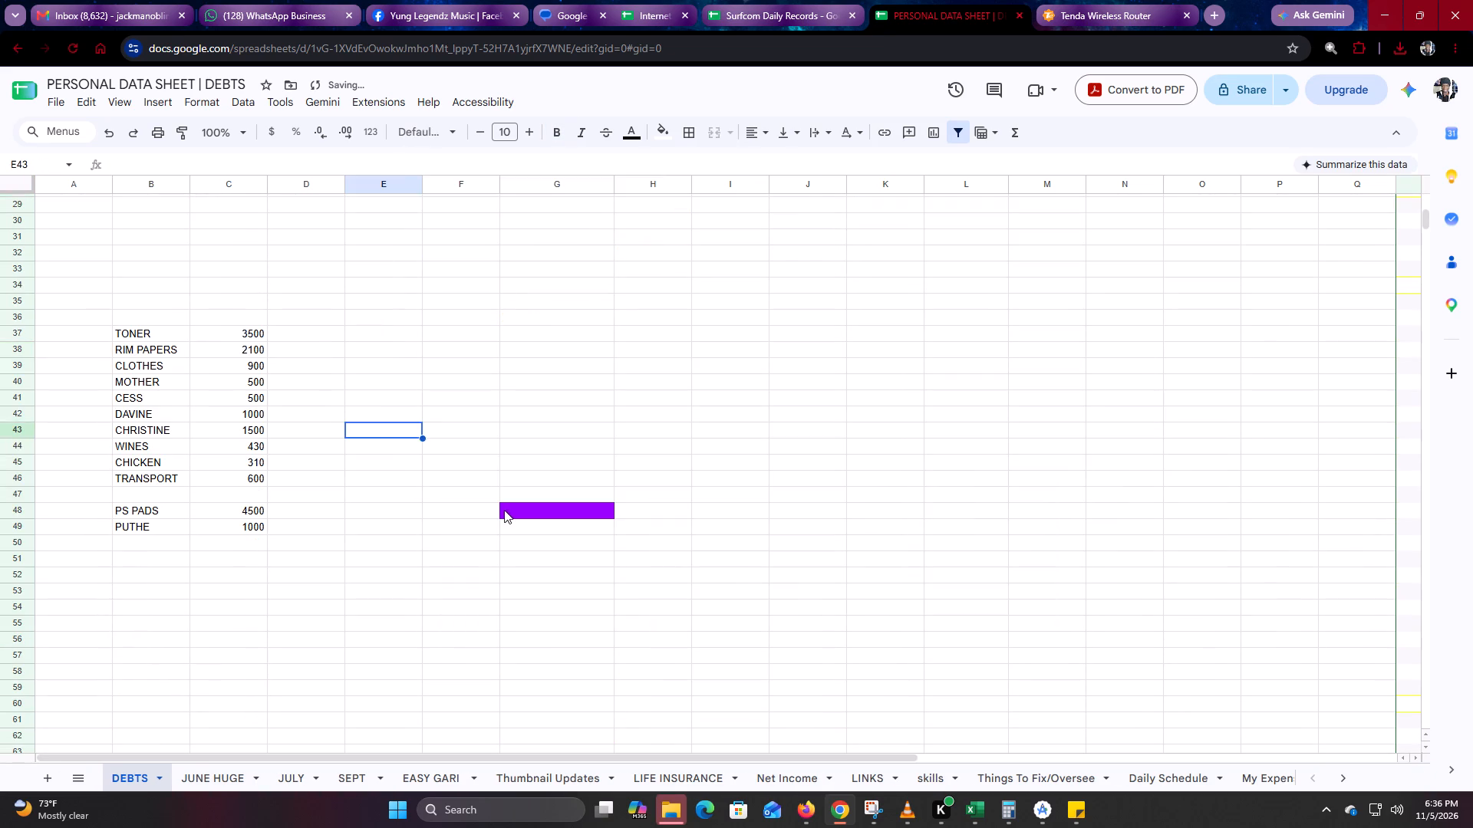
{"action": "left_click_drag", "start_coordinate": [466, 452], "coordinate": [674, 544]}
{"action": "left_click", "coordinate": [668, 127]}
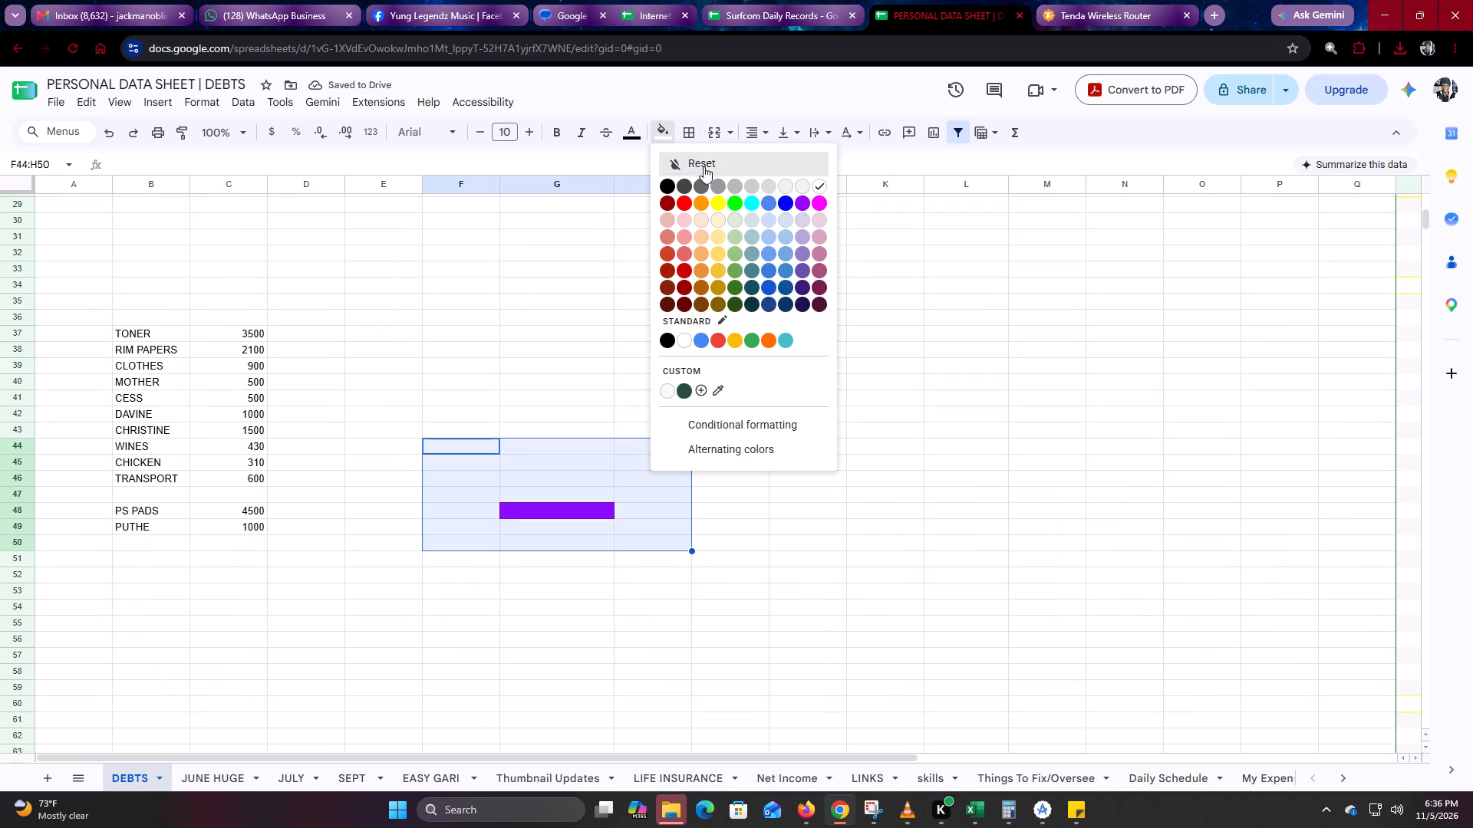
{"action": "left_click", "coordinate": [705, 160]}
Clear the expense list from TONER down to PUTHE, including its amounts, in columns B and C.
{"action": "left_click", "coordinate": [328, 309]}
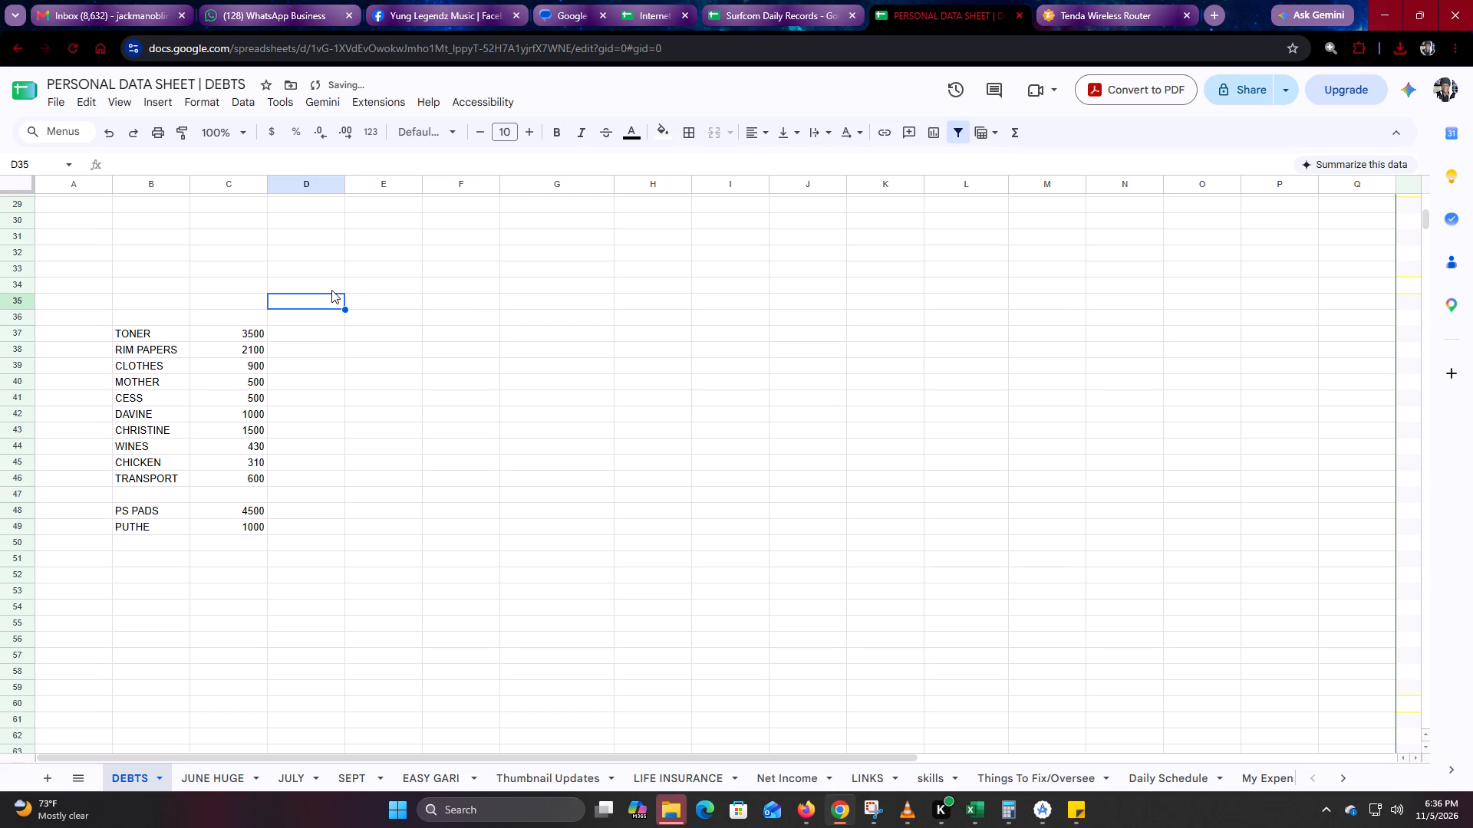
{"action": "left_click_drag", "start_coordinate": [166, 298], "coordinate": [261, 542]}
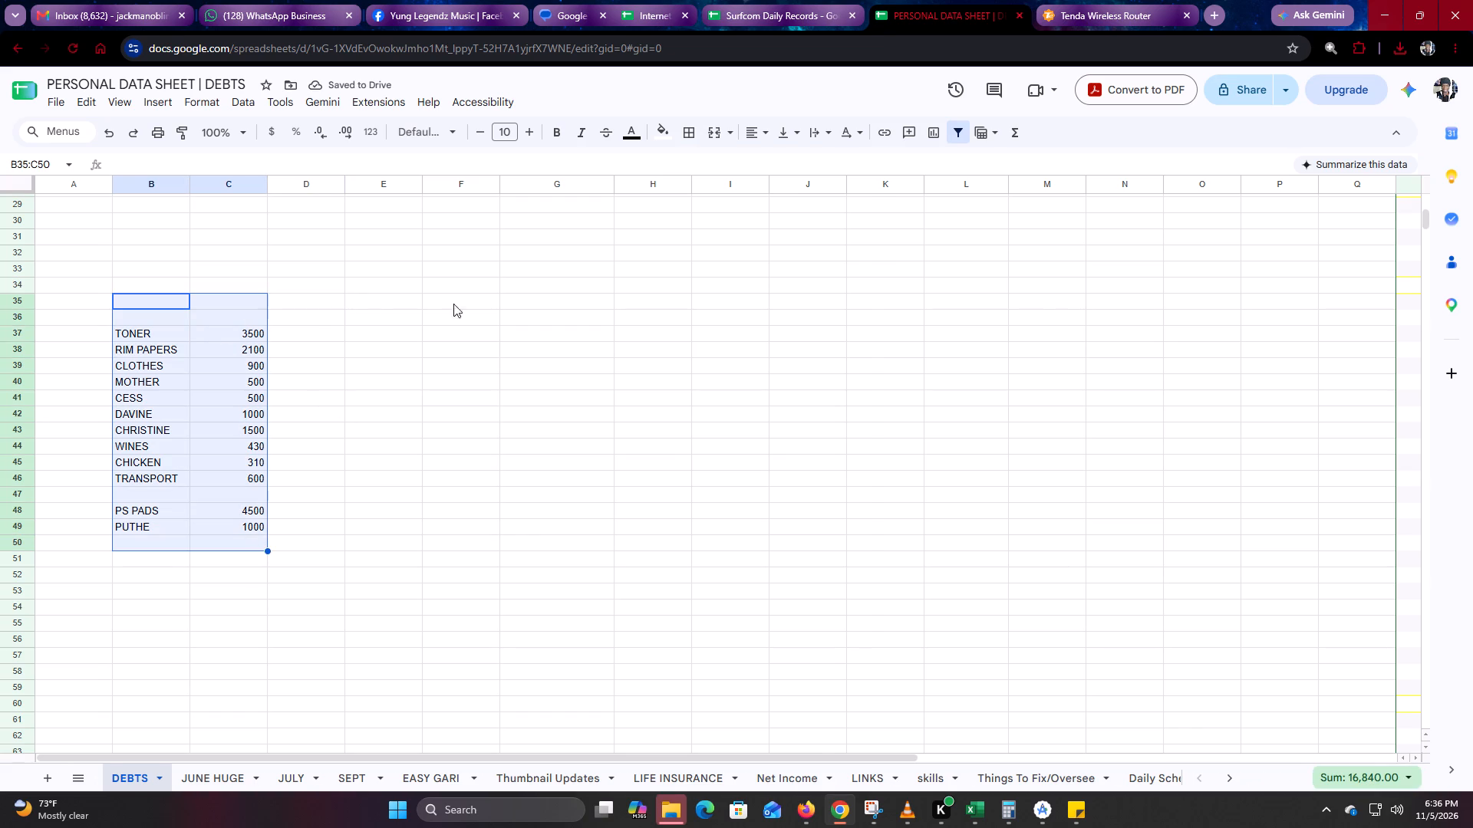
{"action": "key", "text": "Delete"}
{"action": "scroll", "coordinate": [550, 419], "scroll_direction": "up", "scroll_amount": 4}
{"action": "scroll", "coordinate": [703, 533], "scroll_direction": "down", "scroll_amount": 2}
{"action": "scroll", "coordinate": [710, 541], "scroll_direction": "up", "scroll_amount": 5}
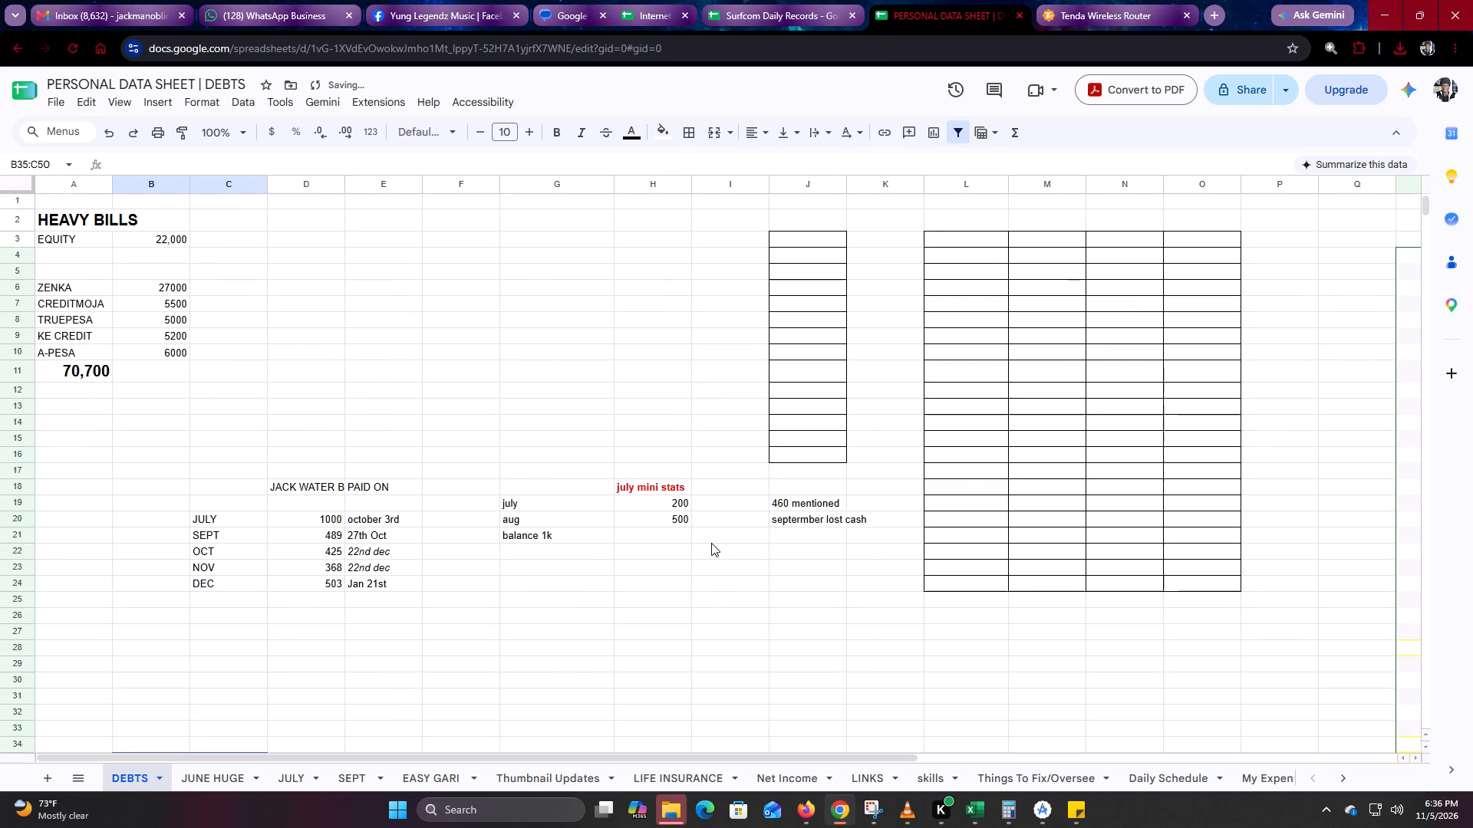
Clear the july mini stats figures and the notes around them in G16:K22.
{"action": "left_click", "coordinate": [519, 593]}
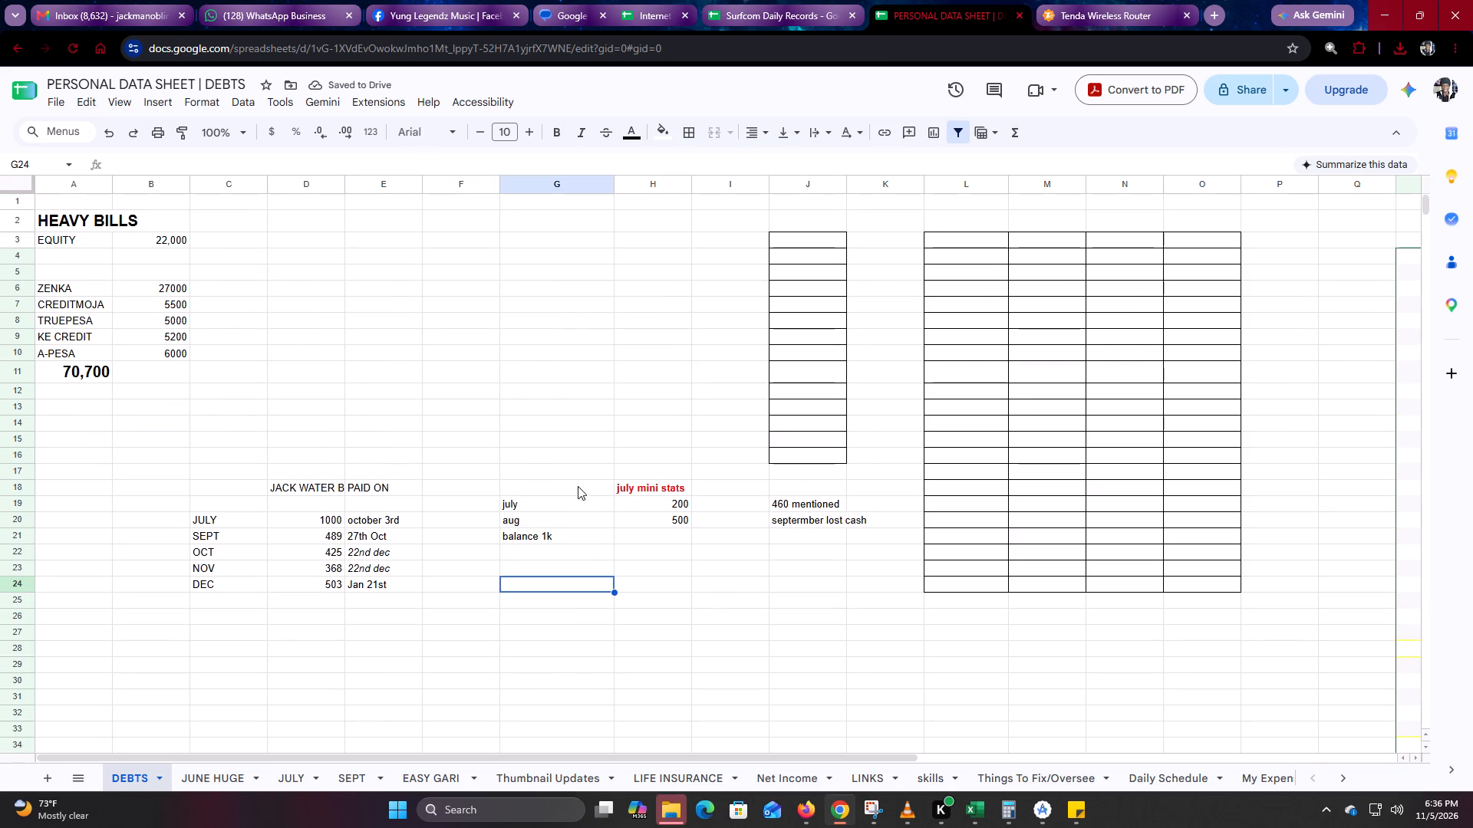
{"action": "left_click_drag", "start_coordinate": [516, 463], "coordinate": [906, 560]}
{"action": "key", "text": "Delete"}
Remove all borders from the empty bordered tables within I2:P26.
{"action": "scroll", "coordinate": [934, 495], "scroll_direction": "up", "scroll_amount": 3}
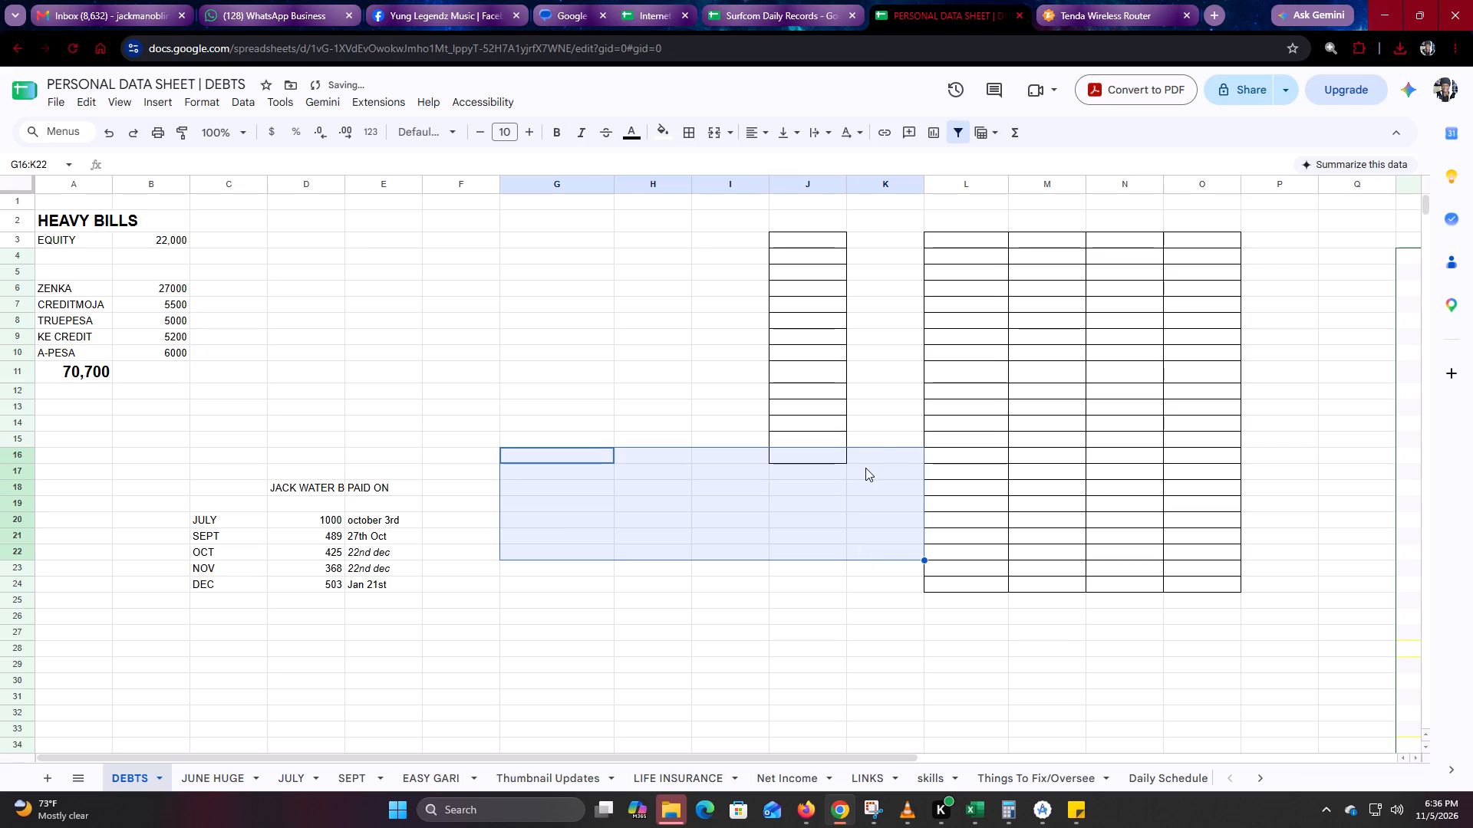
{"action": "left_click", "coordinate": [876, 414]}
{"action": "left_click_drag", "start_coordinate": [750, 218], "coordinate": [1287, 614]}
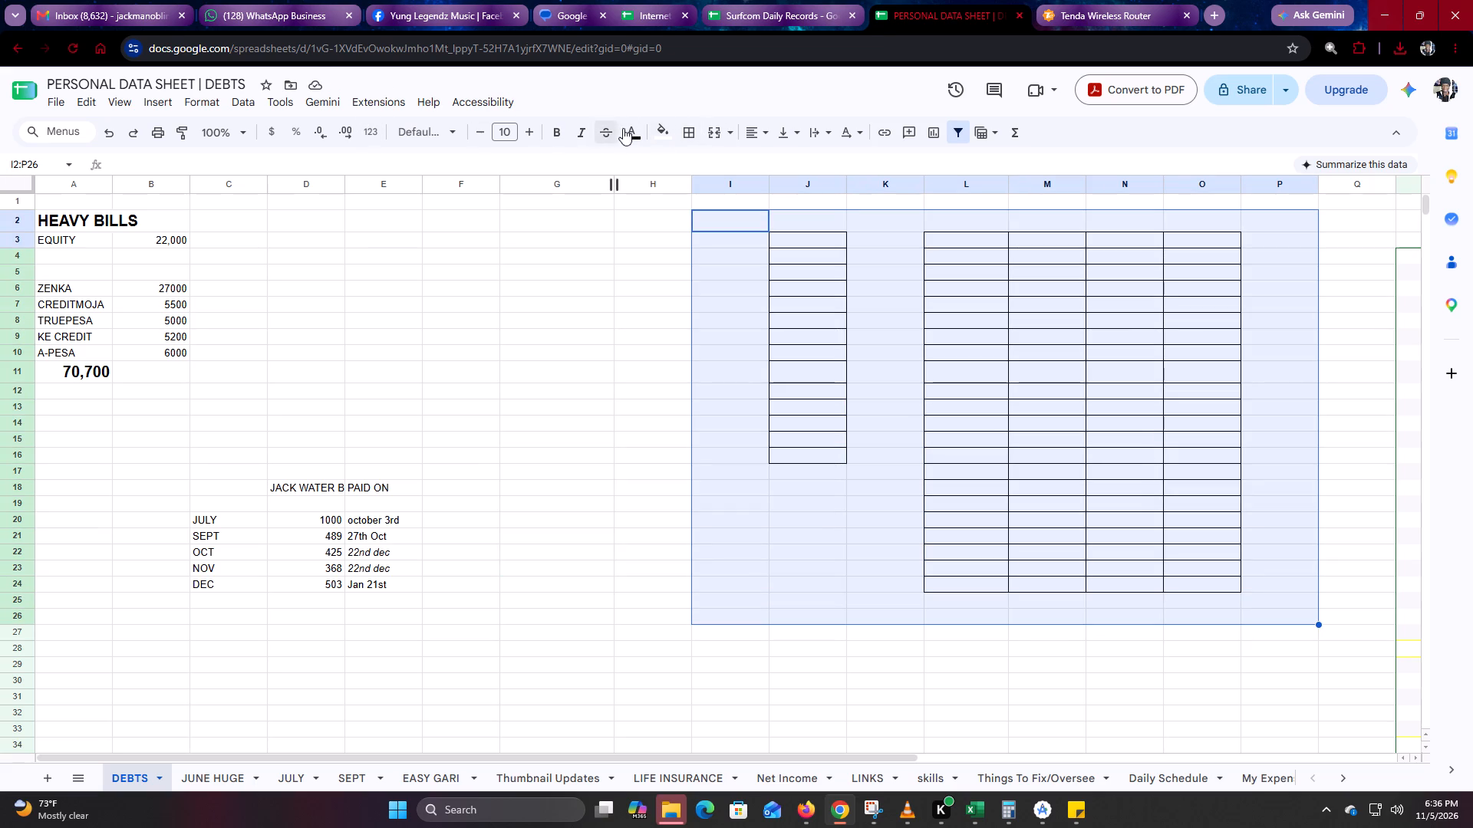
{"action": "left_click", "coordinate": [690, 130]}
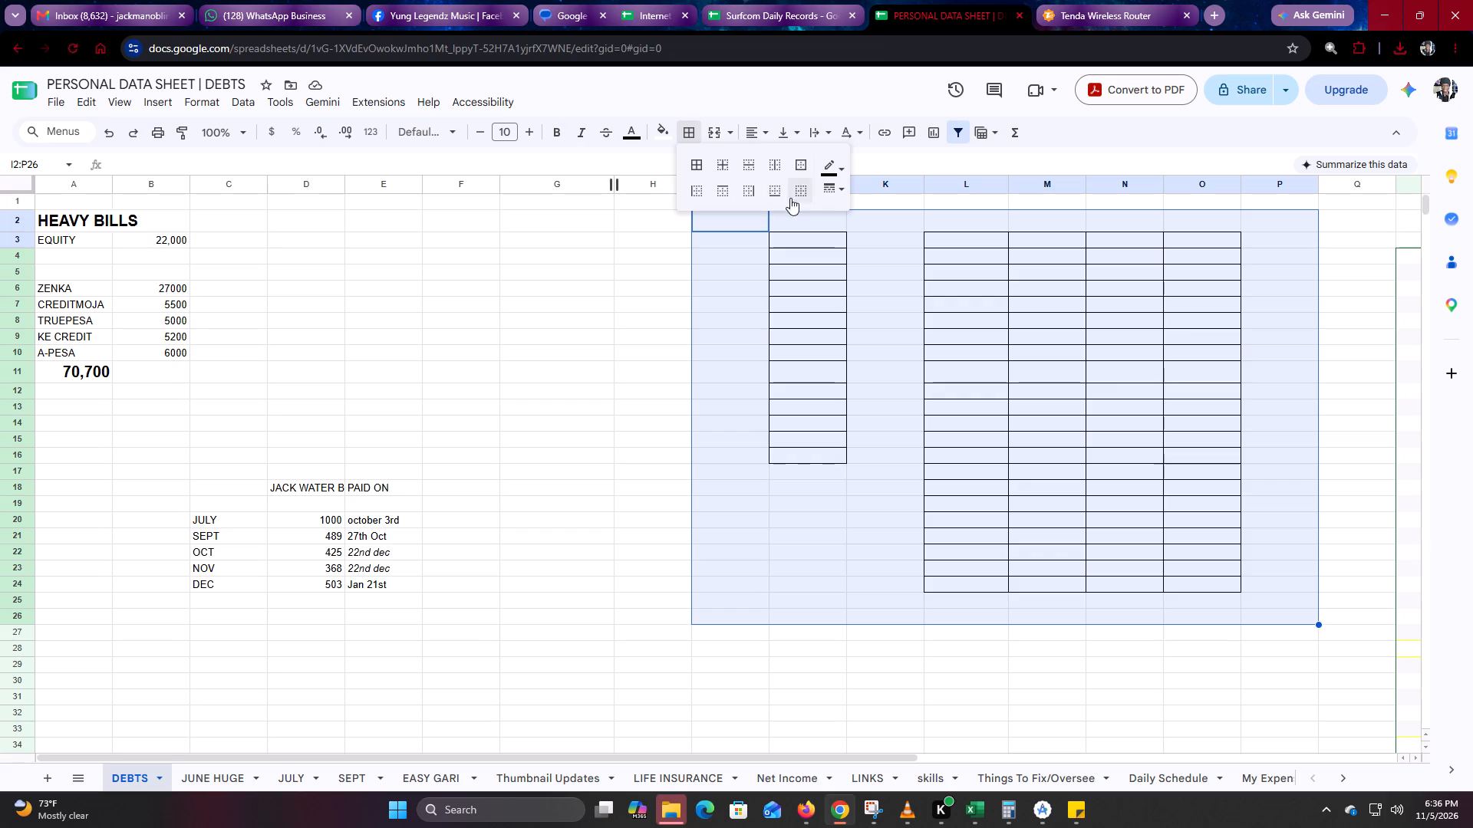
{"action": "left_click", "coordinate": [800, 190]}
{"action": "left_click", "coordinate": [991, 404]}
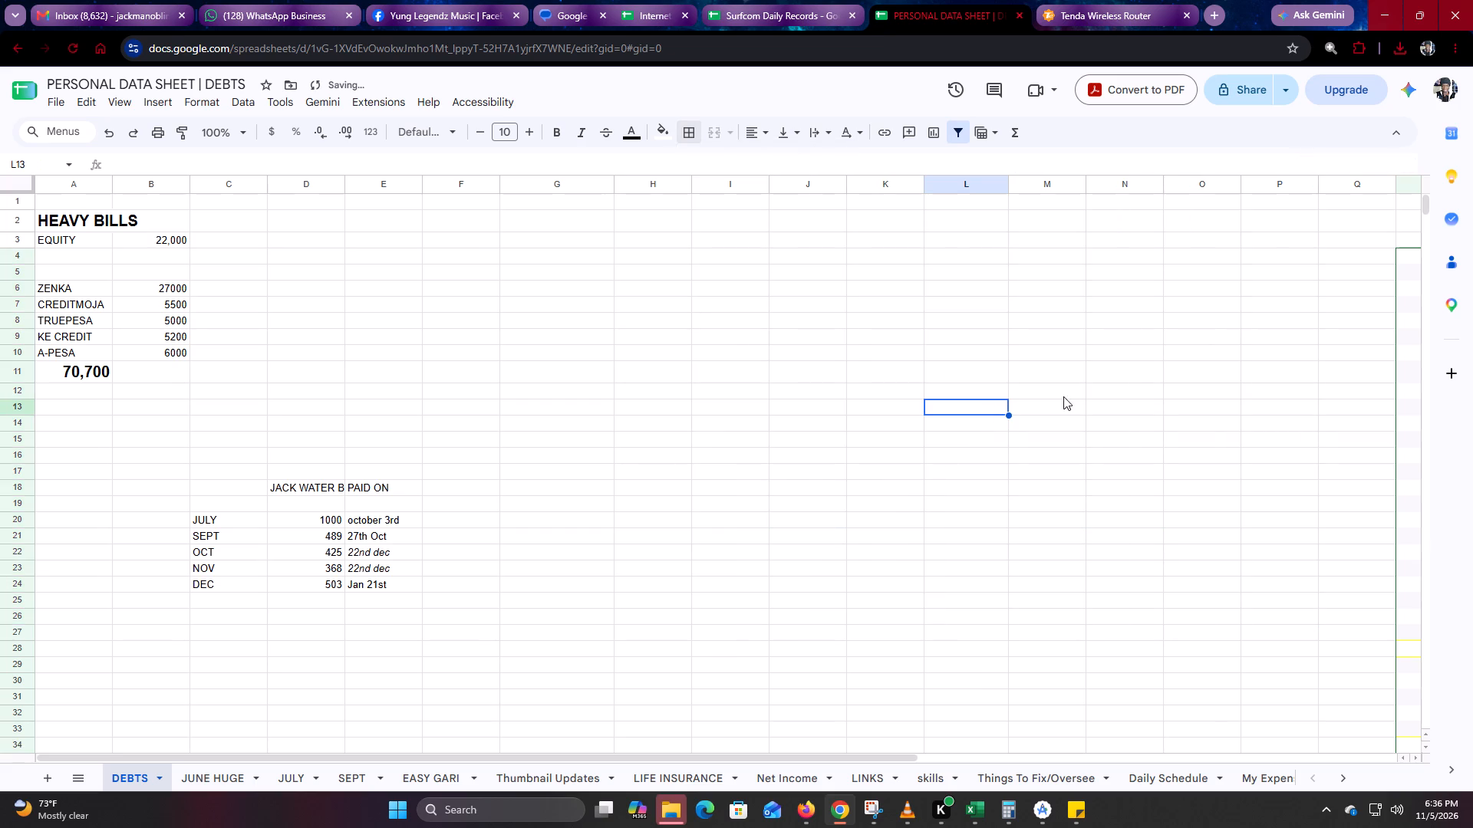
Remove the filter from the amounts list in column R and clear the whole column's contents.
{"action": "left_click_drag", "start_coordinate": [697, 755], "coordinate": [1040, 756]}
{"action": "scroll", "coordinate": [1075, 605], "scroll_direction": "down", "scroll_amount": 2}
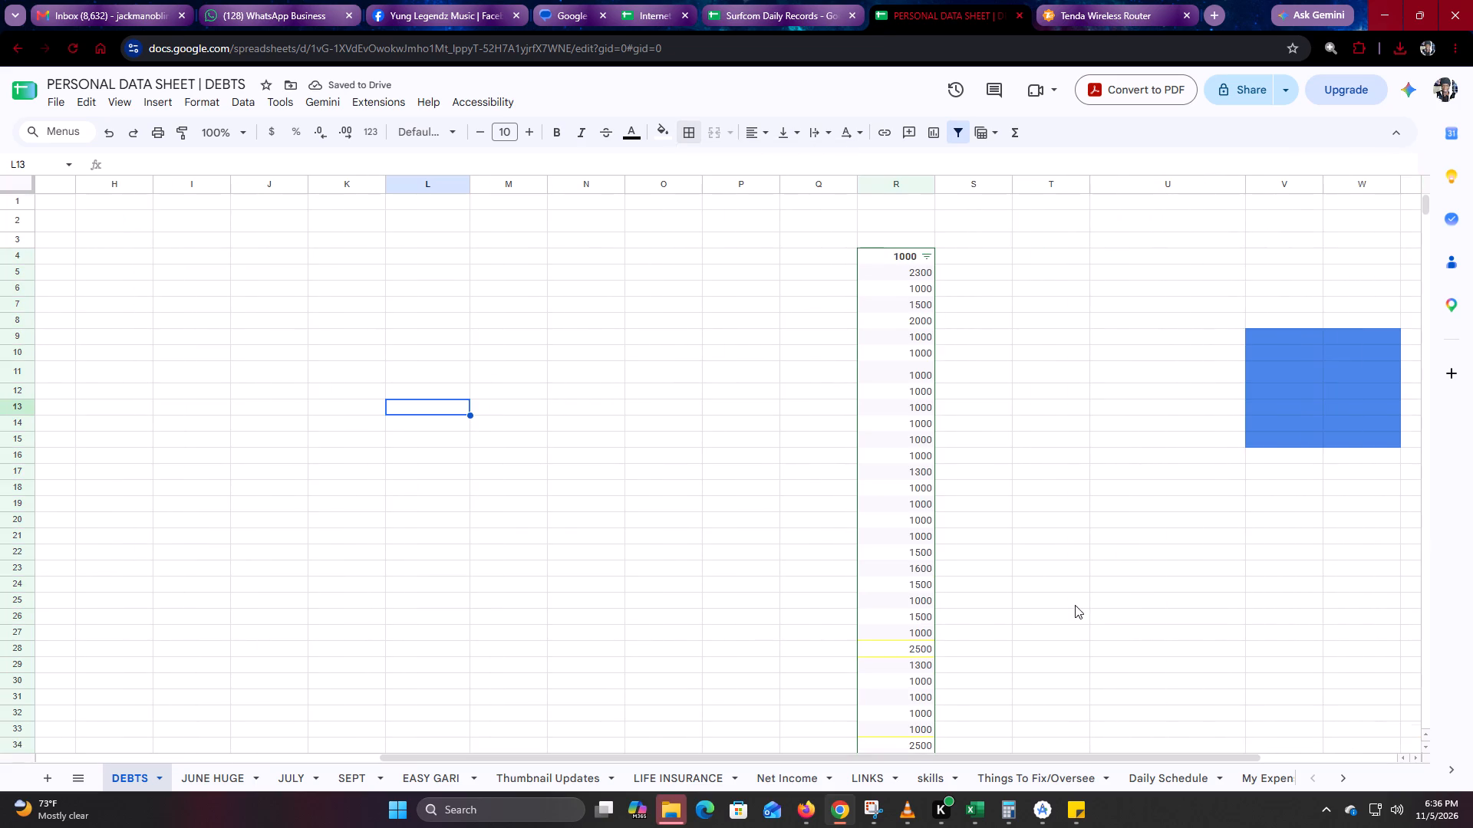
{"action": "scroll", "coordinate": [1075, 605], "scroll_direction": "down", "scroll_amount": 7}
{"action": "scroll", "coordinate": [1083, 630], "scroll_direction": "up", "scroll_amount": 17}
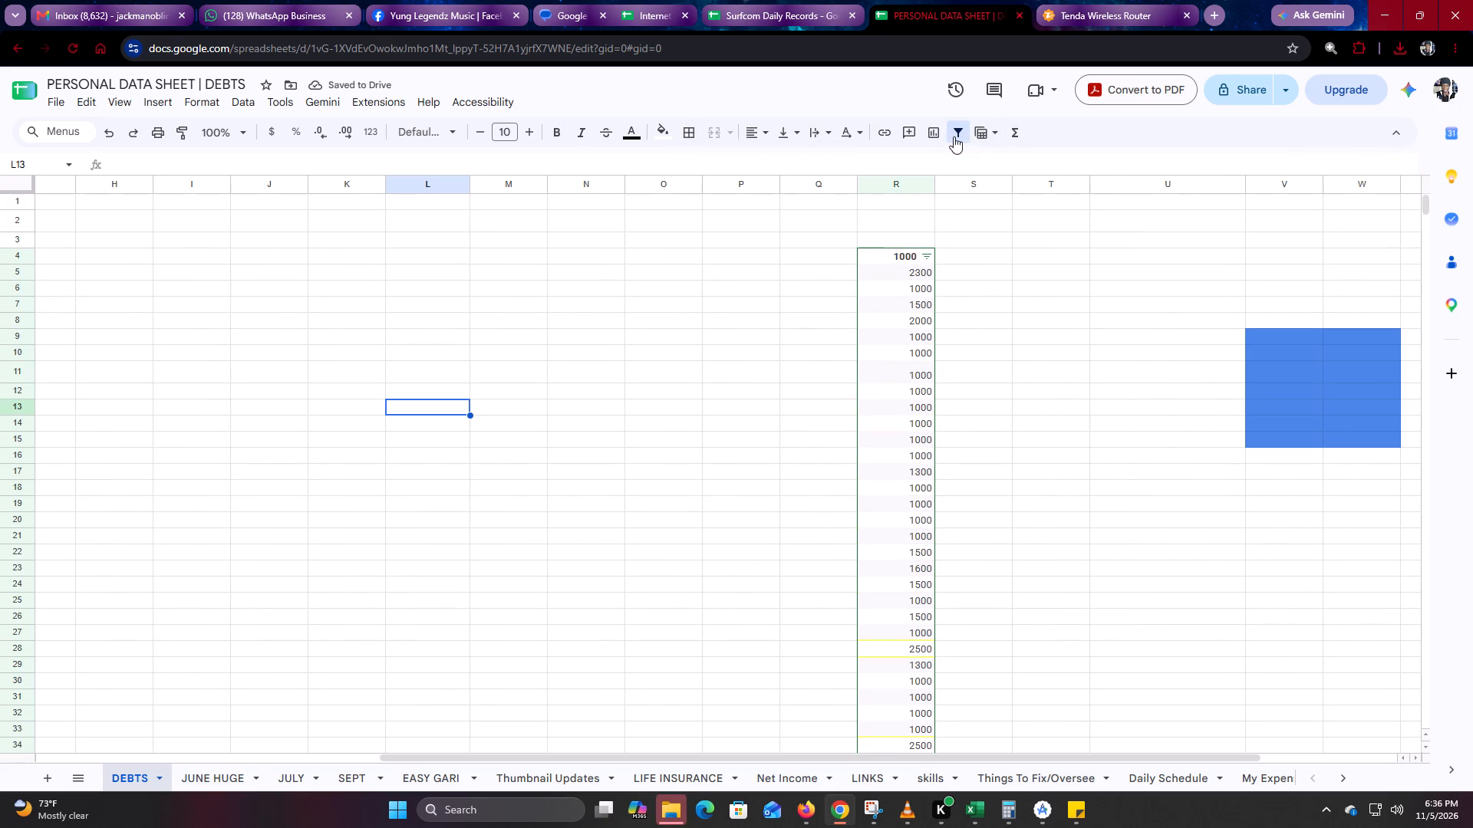
{"action": "left_click", "coordinate": [954, 136]}
{"action": "left_click", "coordinate": [901, 186]}
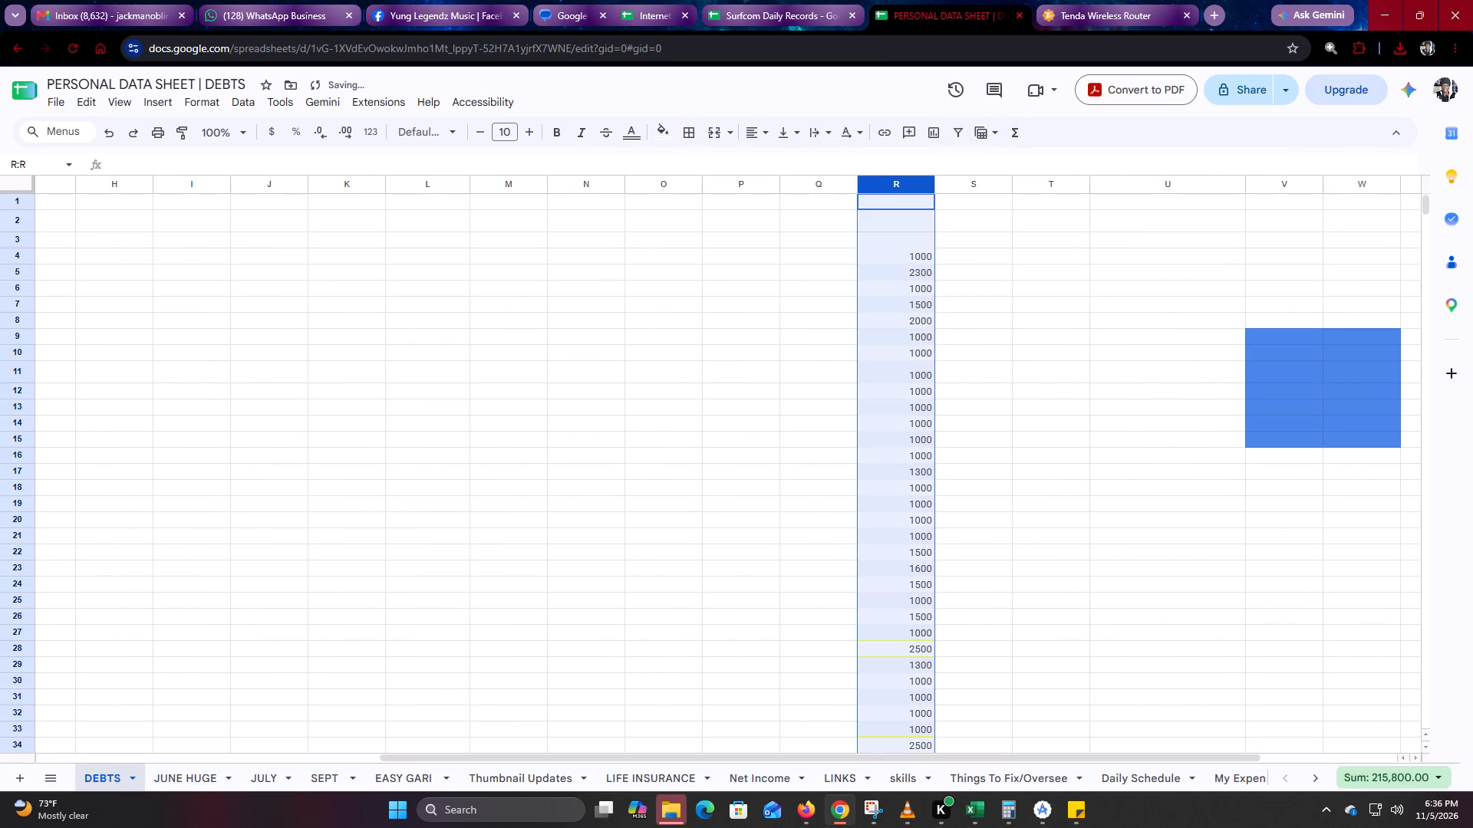
{"action": "key", "text": "Delete"}
Move the JACK WATER B payments table from C18:F24 to start at A13, below the HEAVY BILLS list.
{"action": "left_click_drag", "start_coordinate": [849, 757], "coordinate": [1189, 761]}
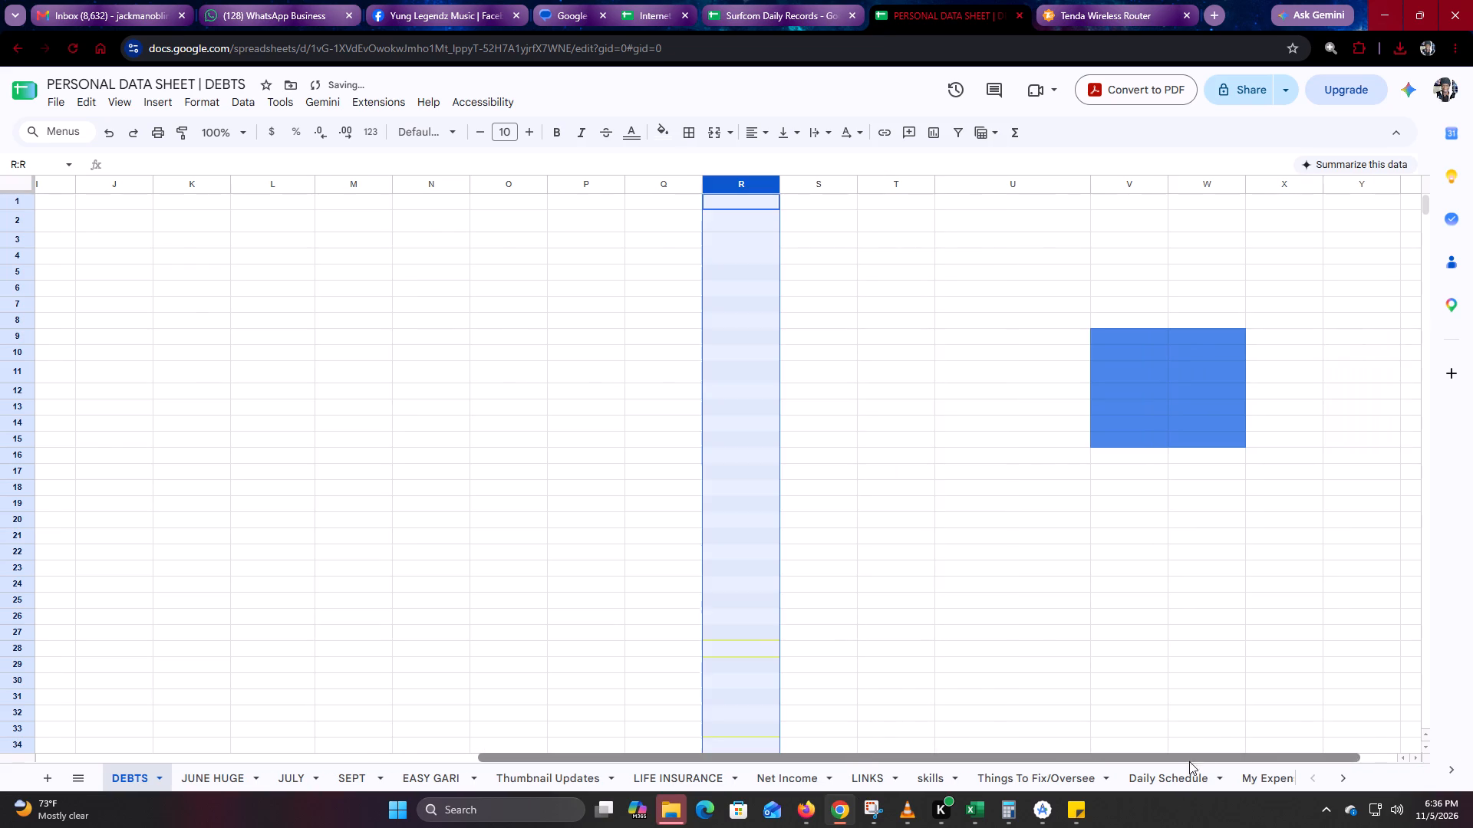
{"action": "left_click_drag", "start_coordinate": [1189, 761], "coordinate": [262, 679]}
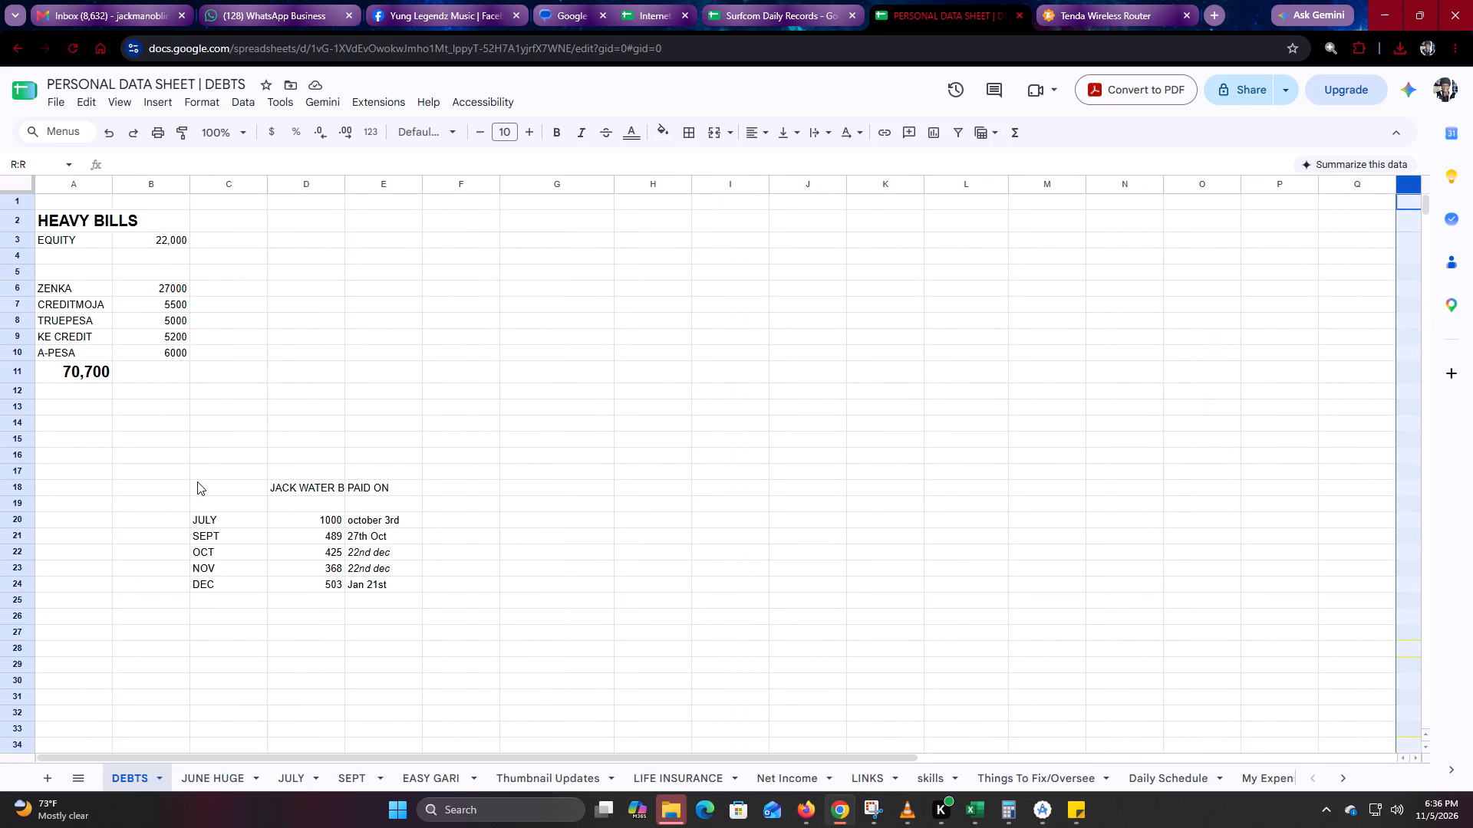
{"action": "left_click_drag", "start_coordinate": [197, 484], "coordinate": [426, 567]}
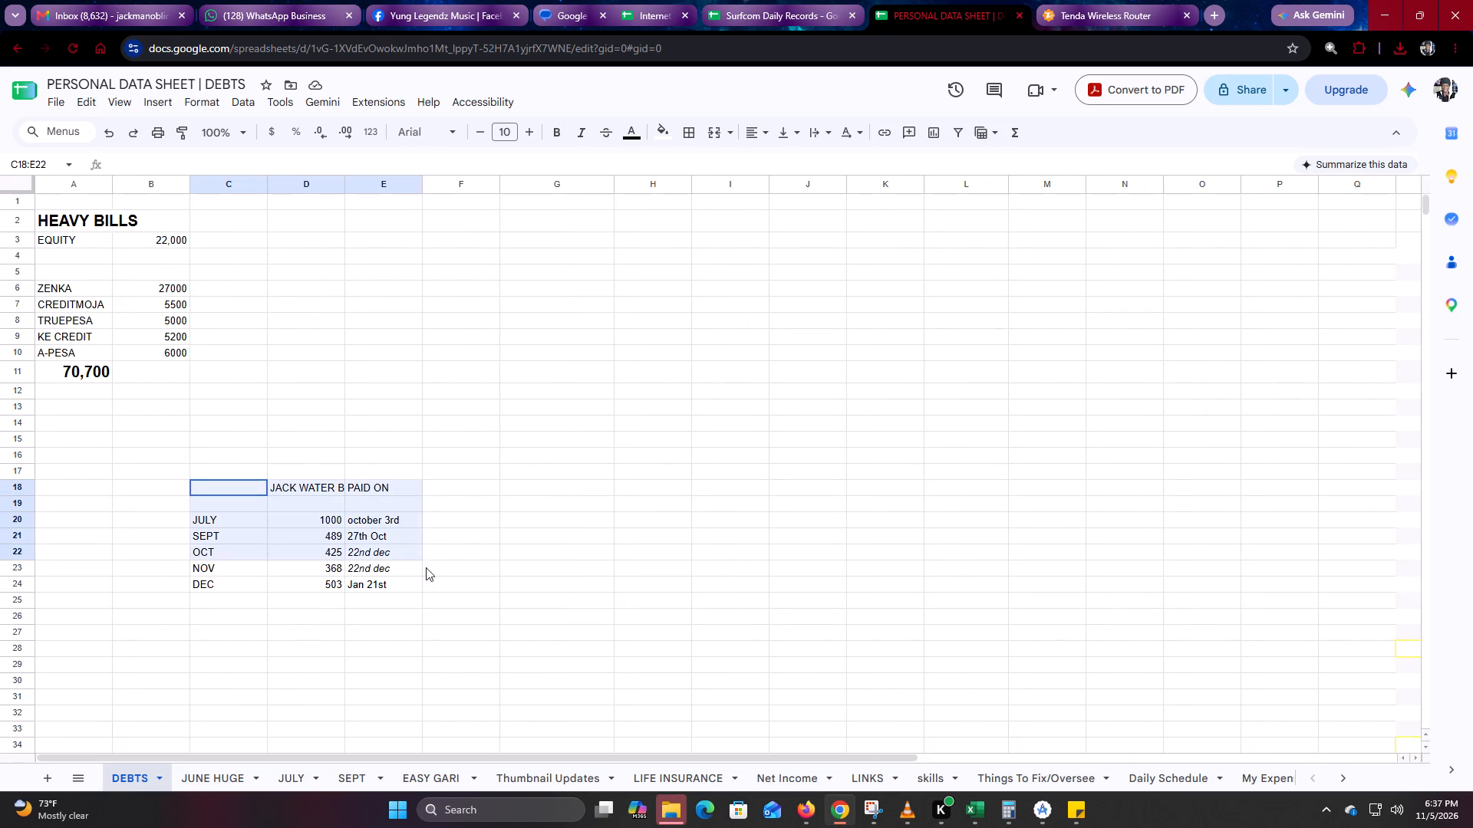
{"action": "left_click_drag", "start_coordinate": [426, 567], "coordinate": [435, 591]}
{"action": "key", "text": "ctrl+x"}
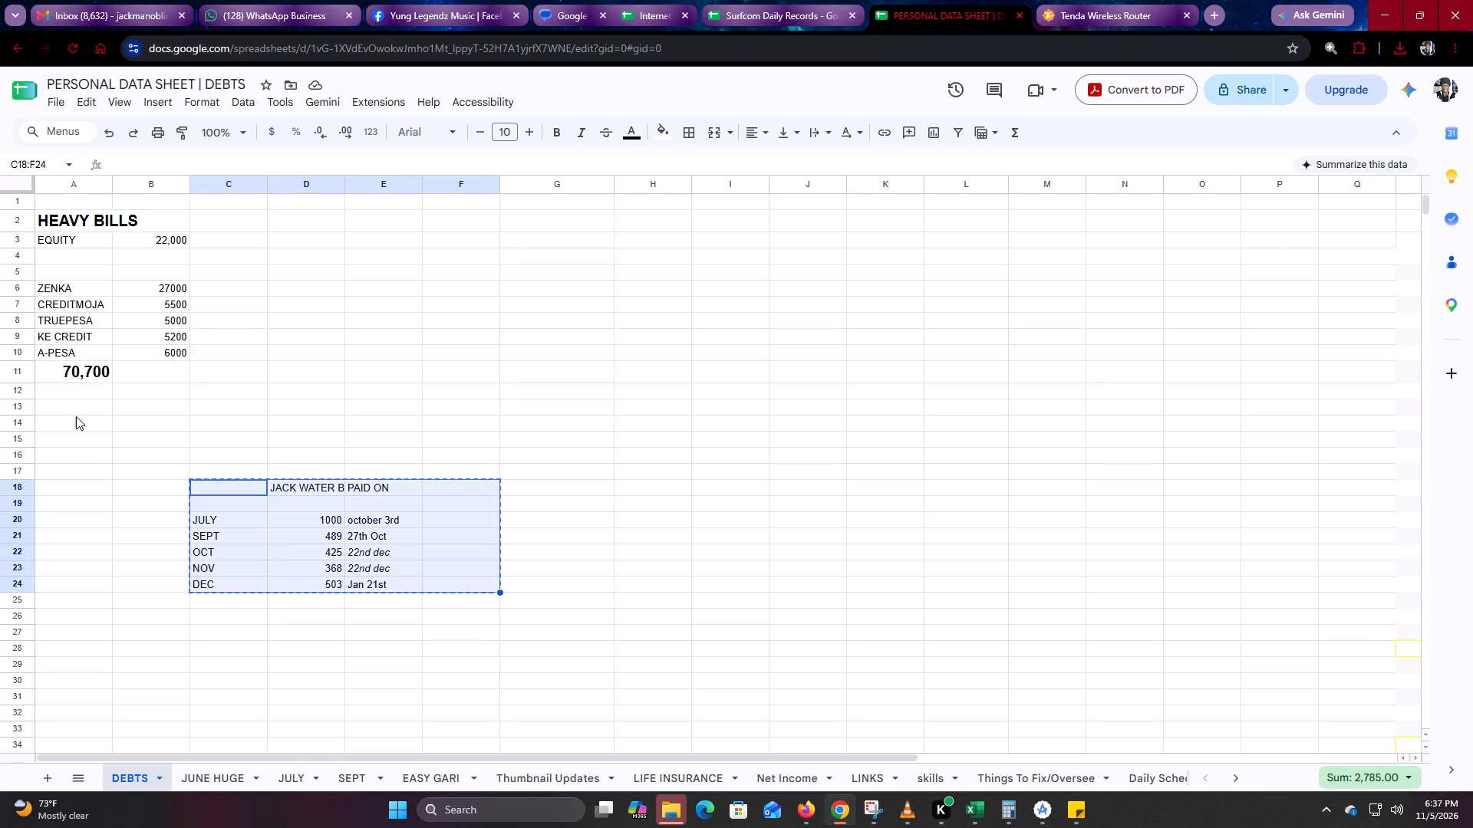
{"action": "left_click", "coordinate": [63, 400]}
{"action": "key", "text": "ctrl+v"}
{"action": "left_click", "coordinate": [478, 392]}
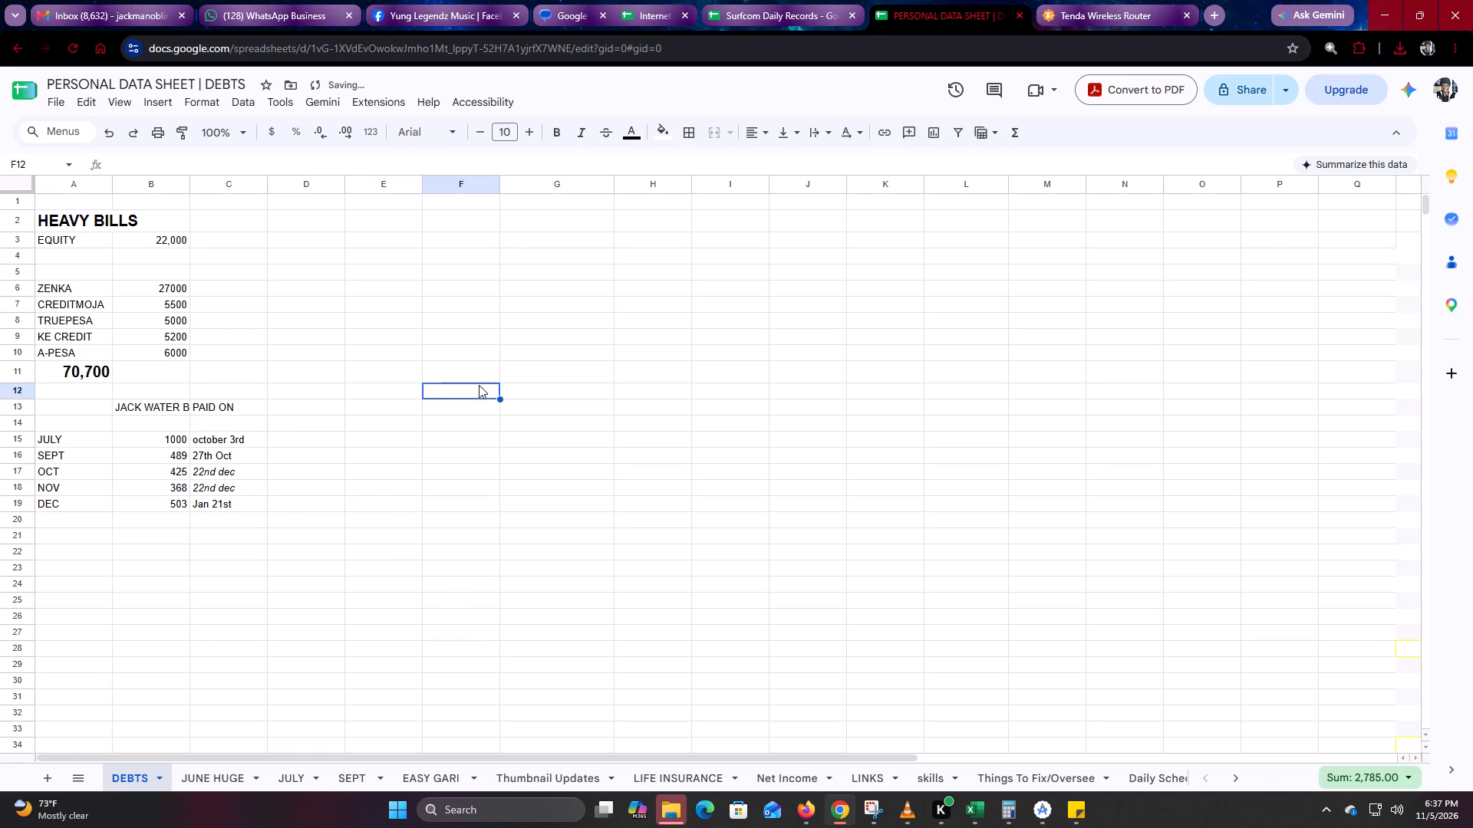
Clear all contents of the JUNE HUGE sheet in the range A1:H26.
{"action": "left_click", "coordinate": [220, 785]}
{"action": "scroll", "coordinate": [335, 333], "scroll_direction": "up", "scroll_amount": 3}
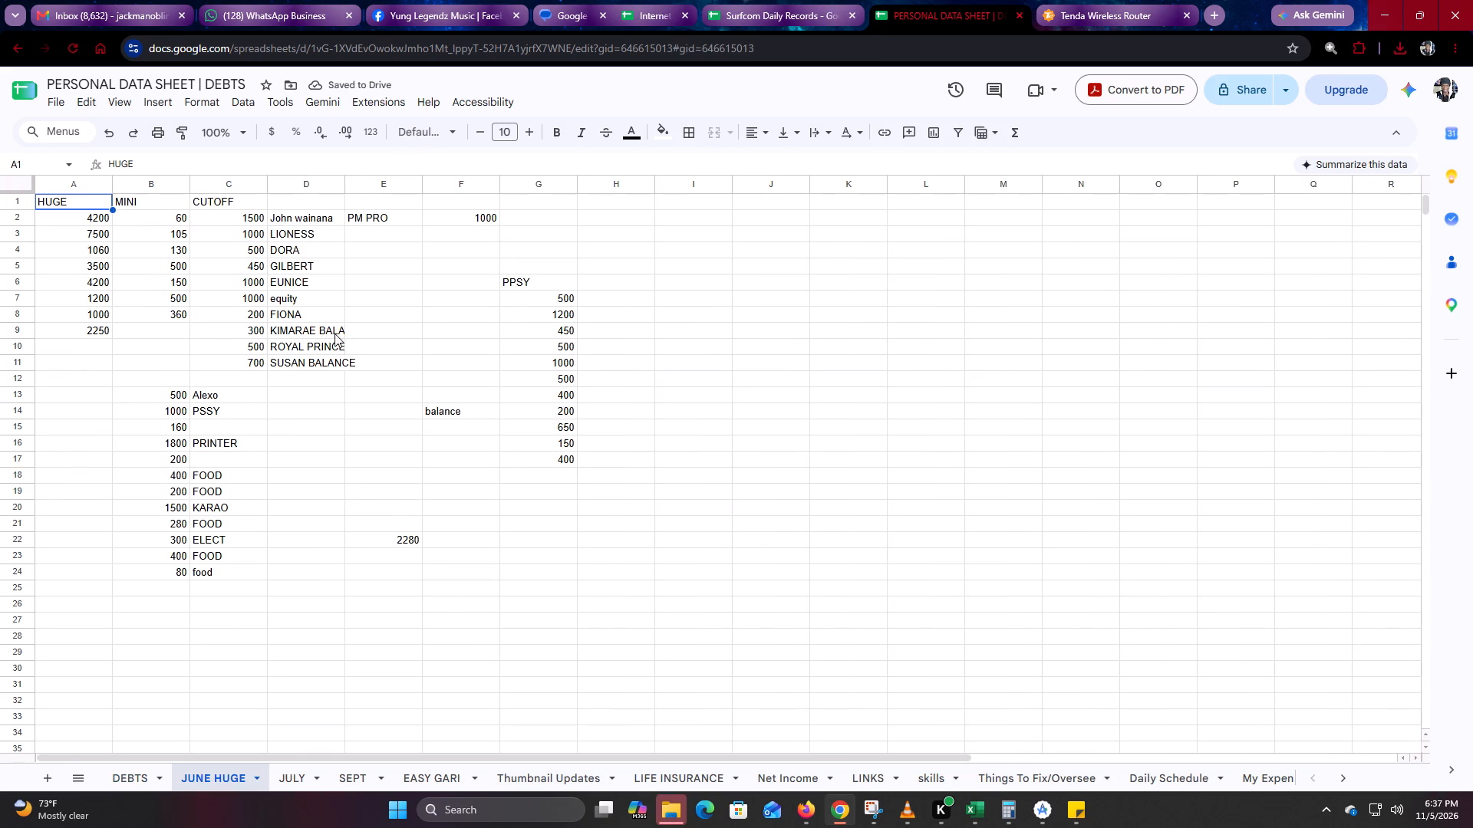
{"action": "left_click", "coordinate": [878, 350]}
{"action": "left_click_drag", "start_coordinate": [663, 212], "coordinate": [0, 560]}
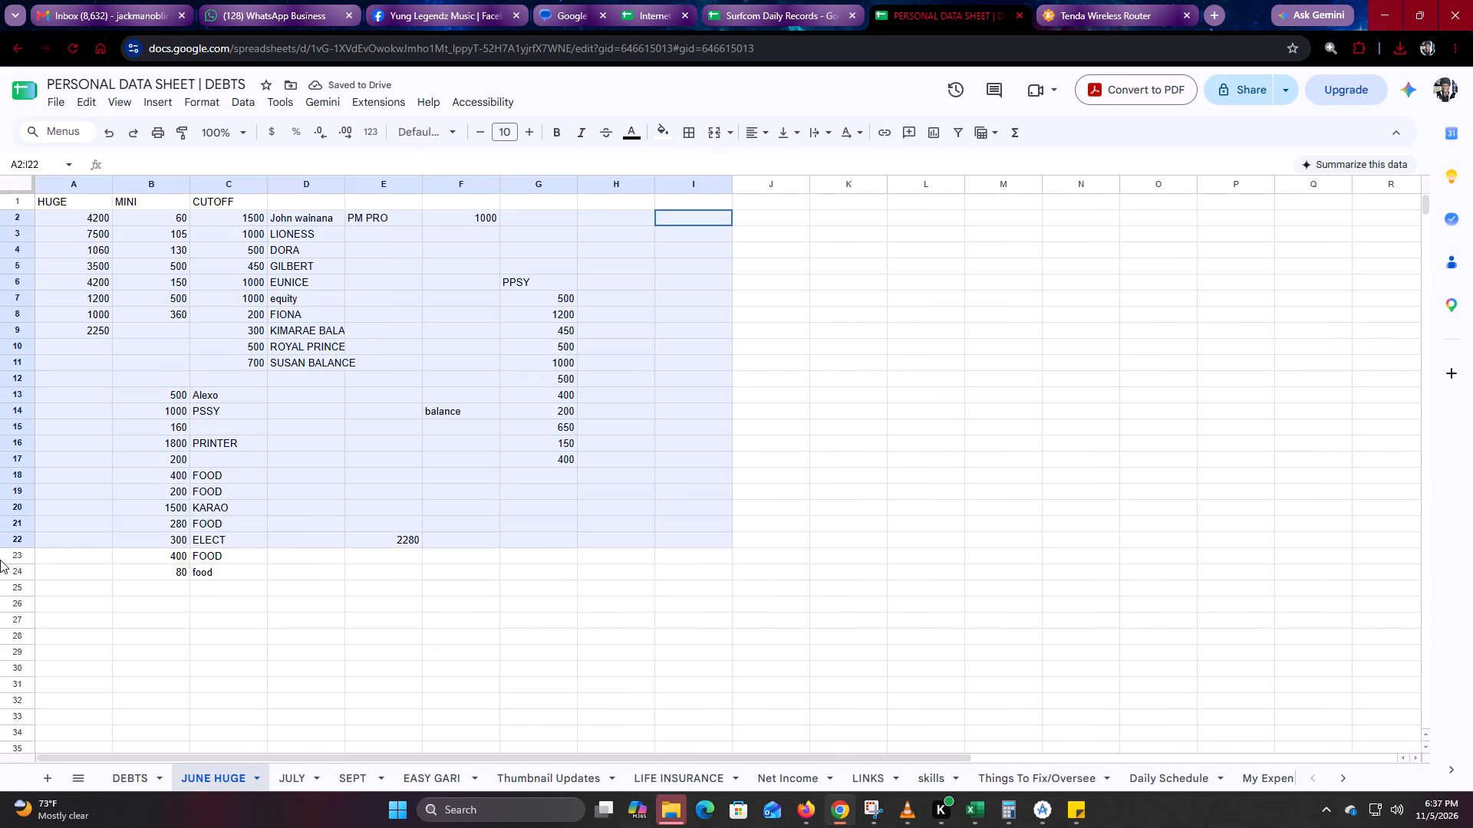
{"action": "left_click_drag", "start_coordinate": [0, 560], "coordinate": [77, 600]}
{"action": "left_click", "coordinate": [786, 409]}
{"action": "left_click_drag", "start_coordinate": [615, 200], "coordinate": [7, 620]}
{"action": "key", "text": "Delete"}
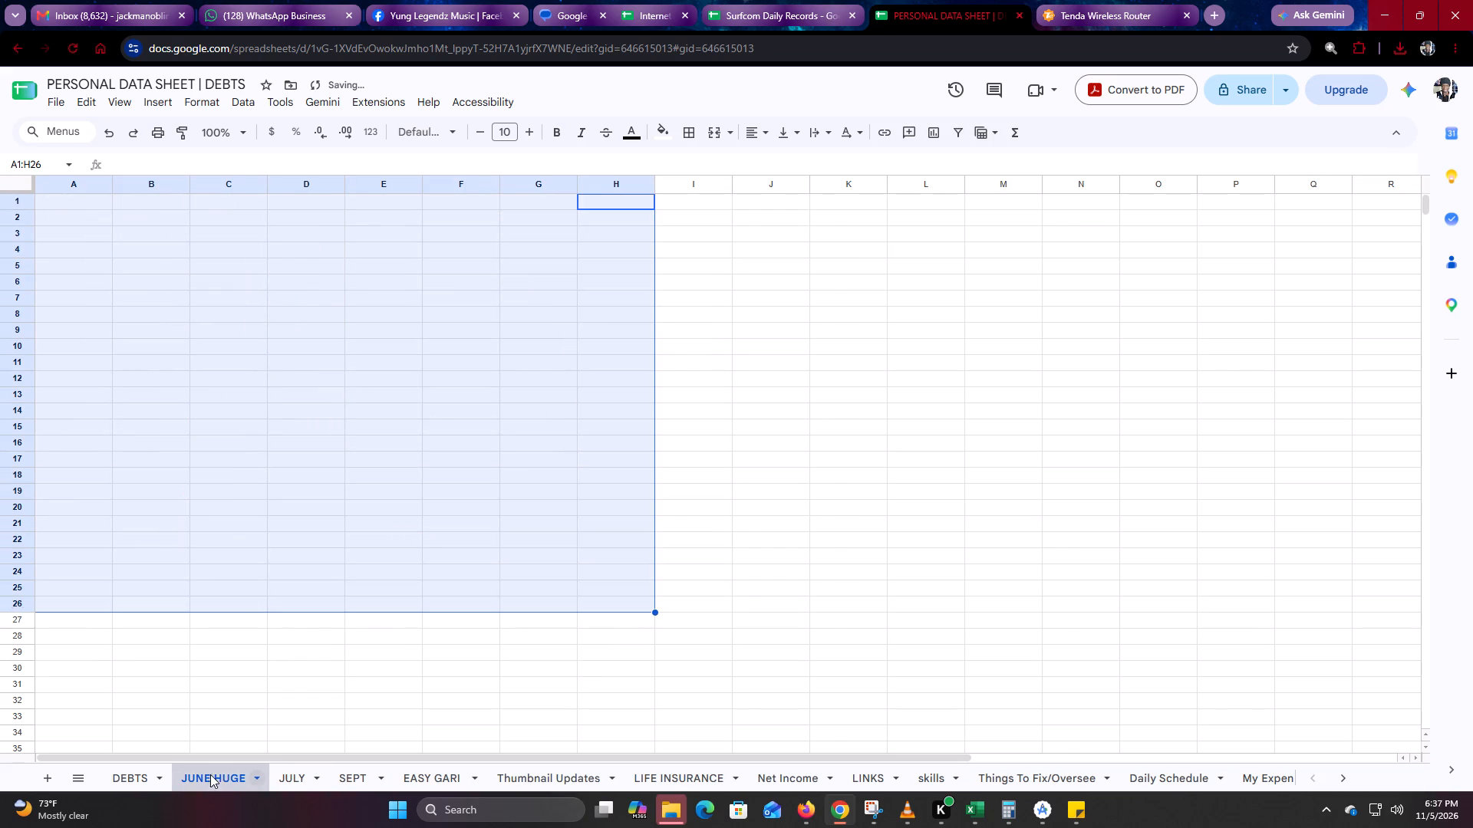
{"action": "left_click", "coordinate": [210, 774]}
Delete the JULY sheet from the spreadsheet.
{"action": "left_click", "coordinate": [292, 774]}
{"action": "right_click", "coordinate": [292, 776]}
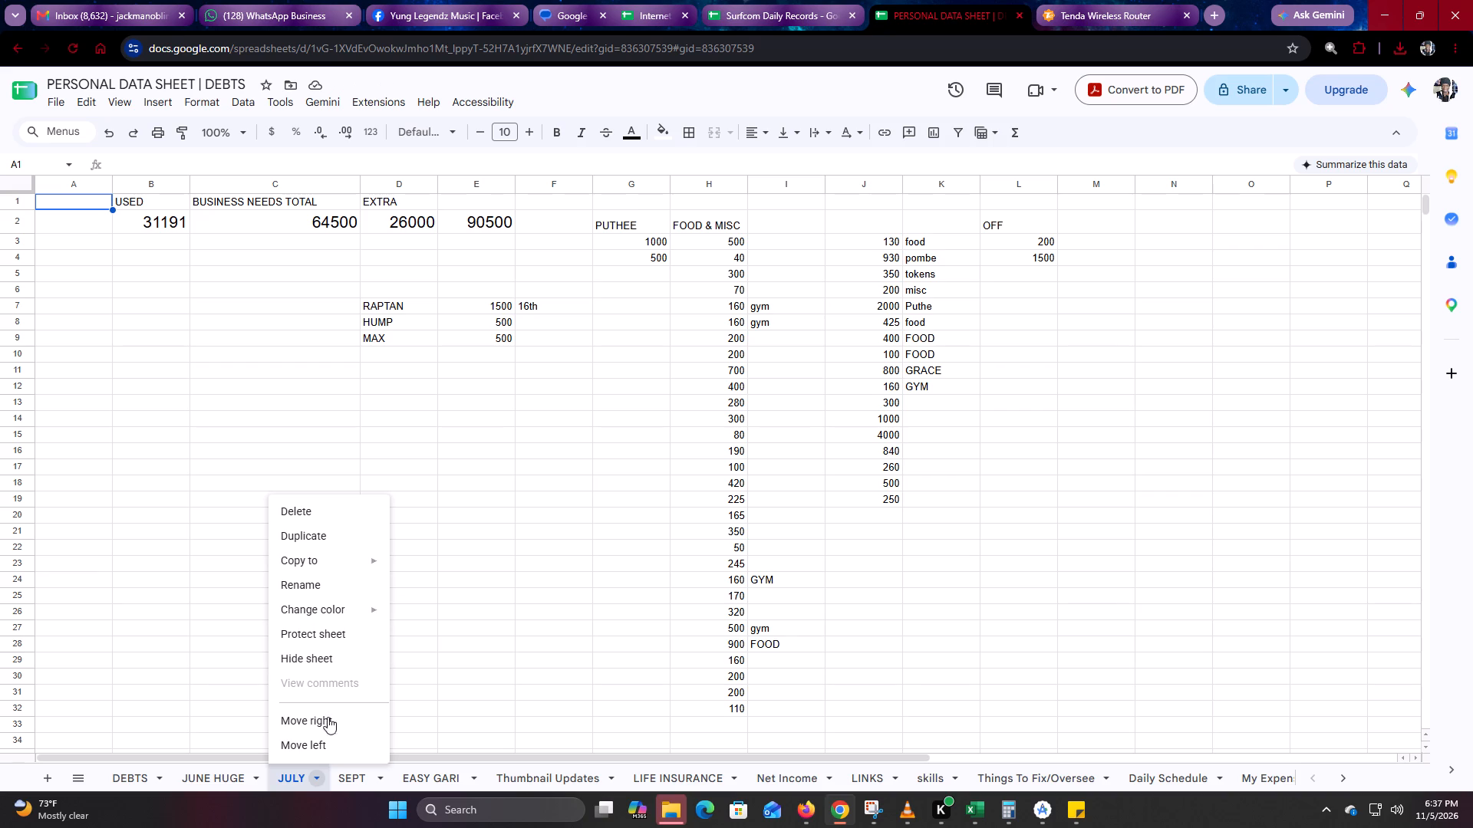
{"action": "left_click", "coordinate": [311, 514]}
{"action": "left_click", "coordinate": [891, 460]}
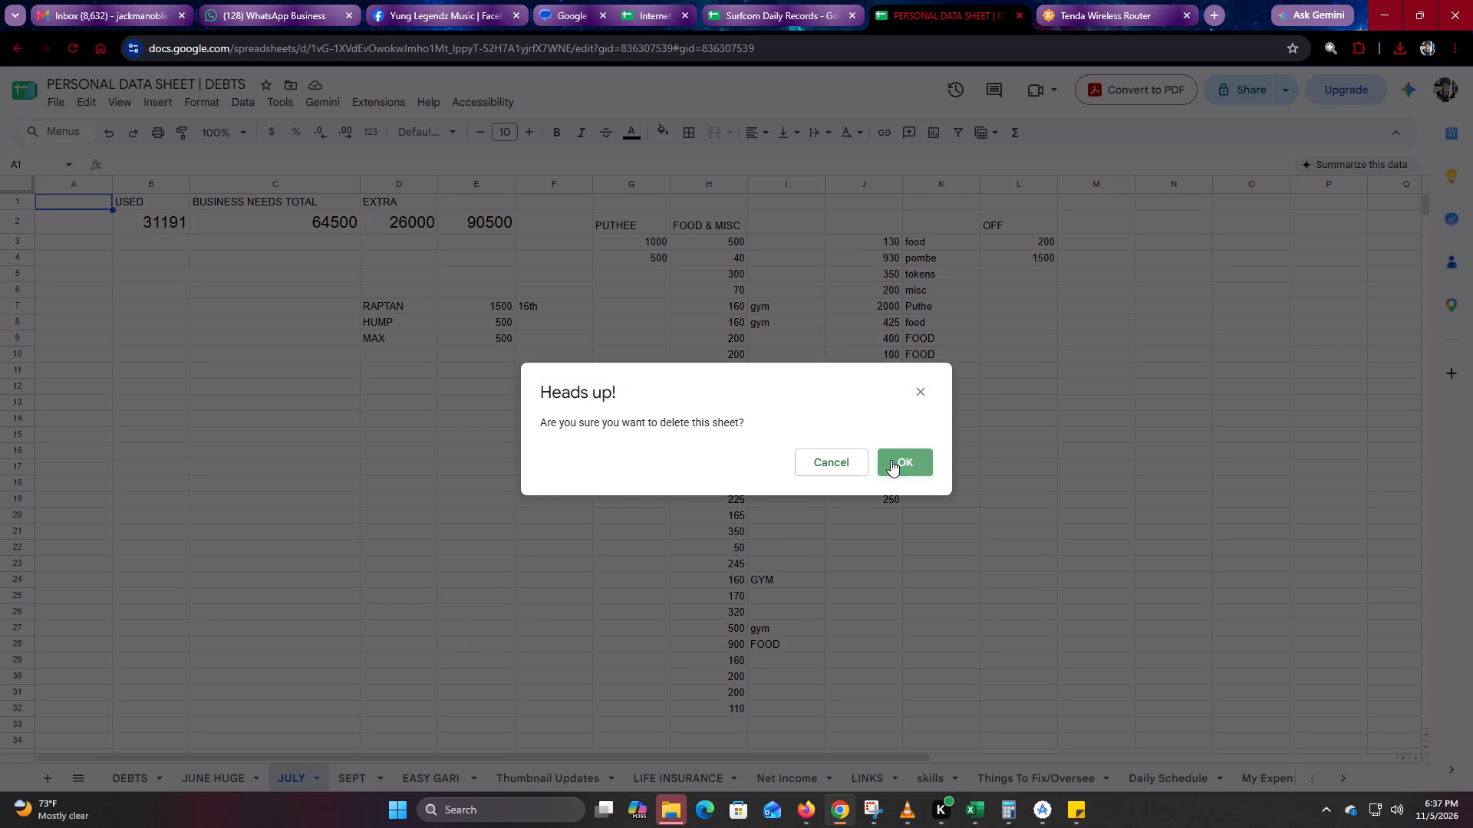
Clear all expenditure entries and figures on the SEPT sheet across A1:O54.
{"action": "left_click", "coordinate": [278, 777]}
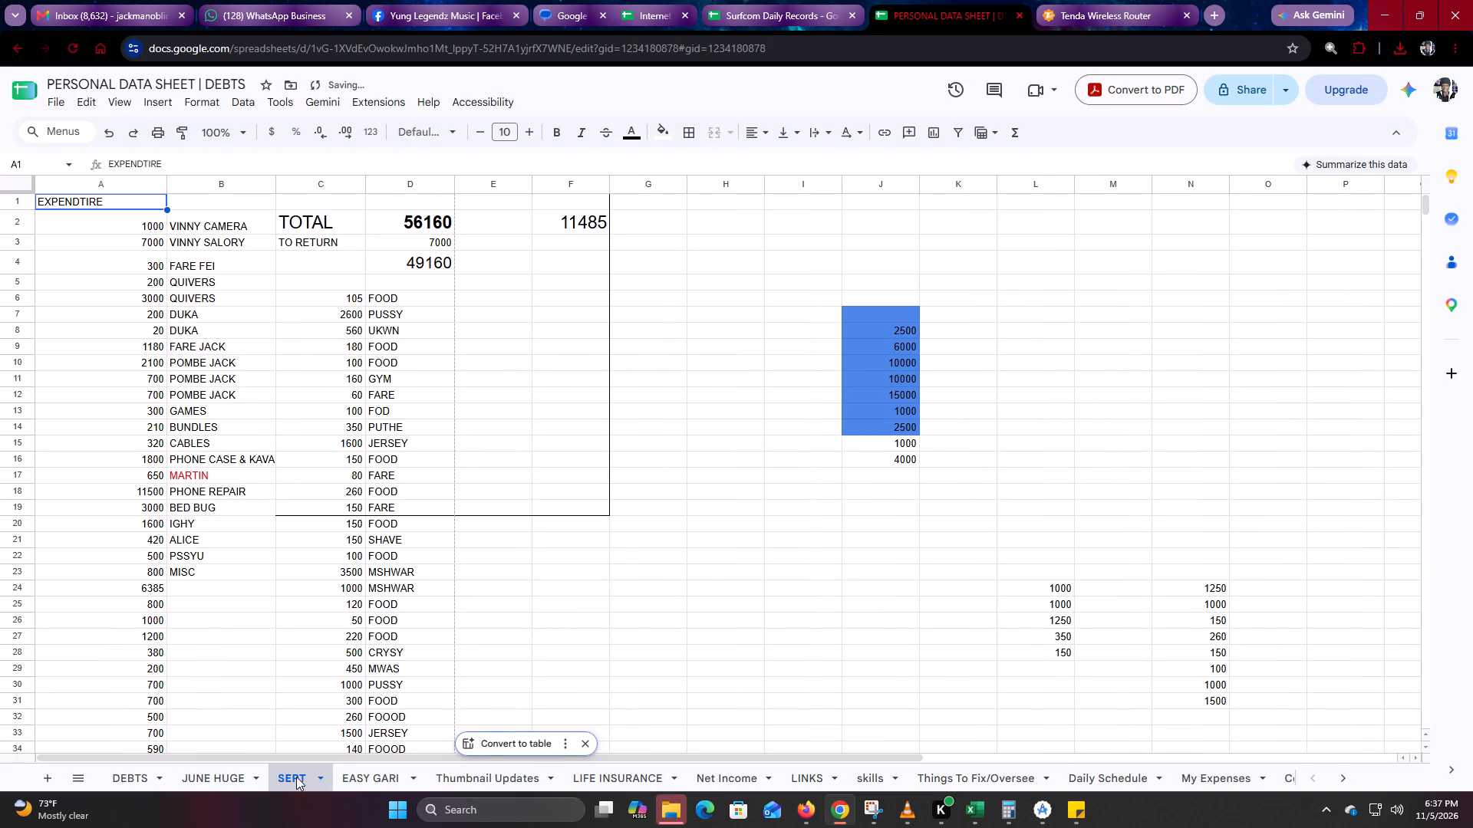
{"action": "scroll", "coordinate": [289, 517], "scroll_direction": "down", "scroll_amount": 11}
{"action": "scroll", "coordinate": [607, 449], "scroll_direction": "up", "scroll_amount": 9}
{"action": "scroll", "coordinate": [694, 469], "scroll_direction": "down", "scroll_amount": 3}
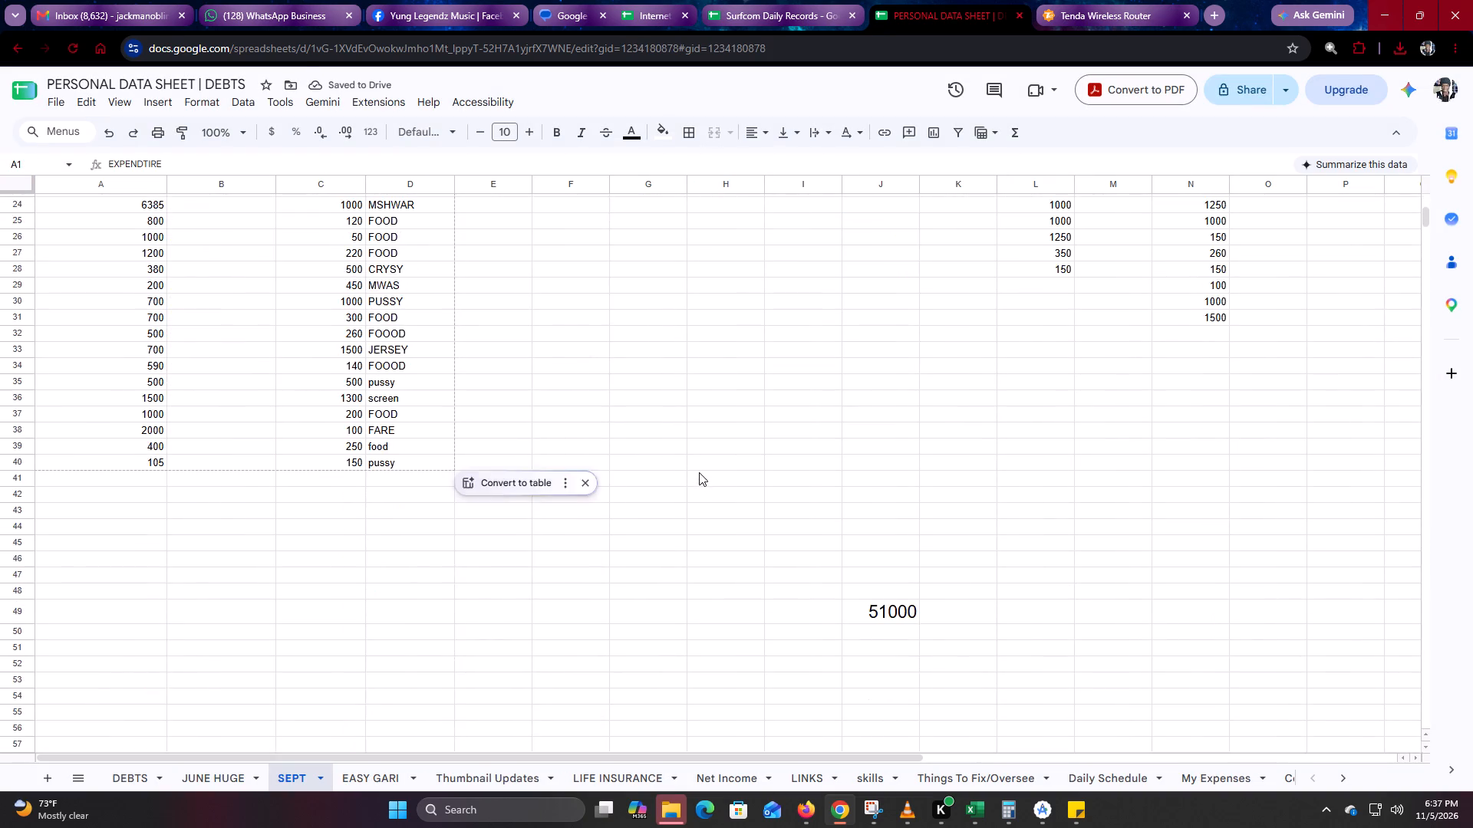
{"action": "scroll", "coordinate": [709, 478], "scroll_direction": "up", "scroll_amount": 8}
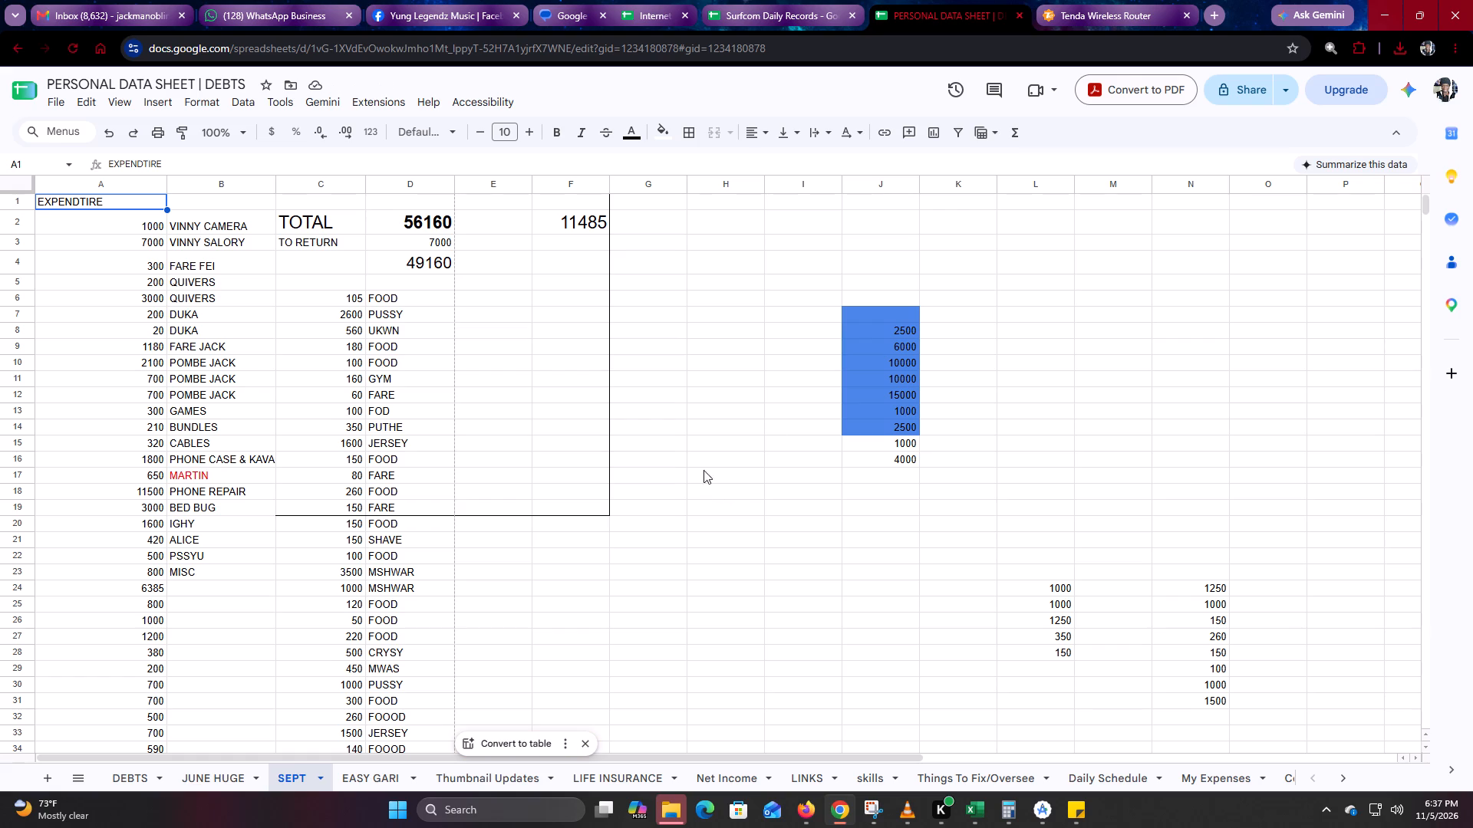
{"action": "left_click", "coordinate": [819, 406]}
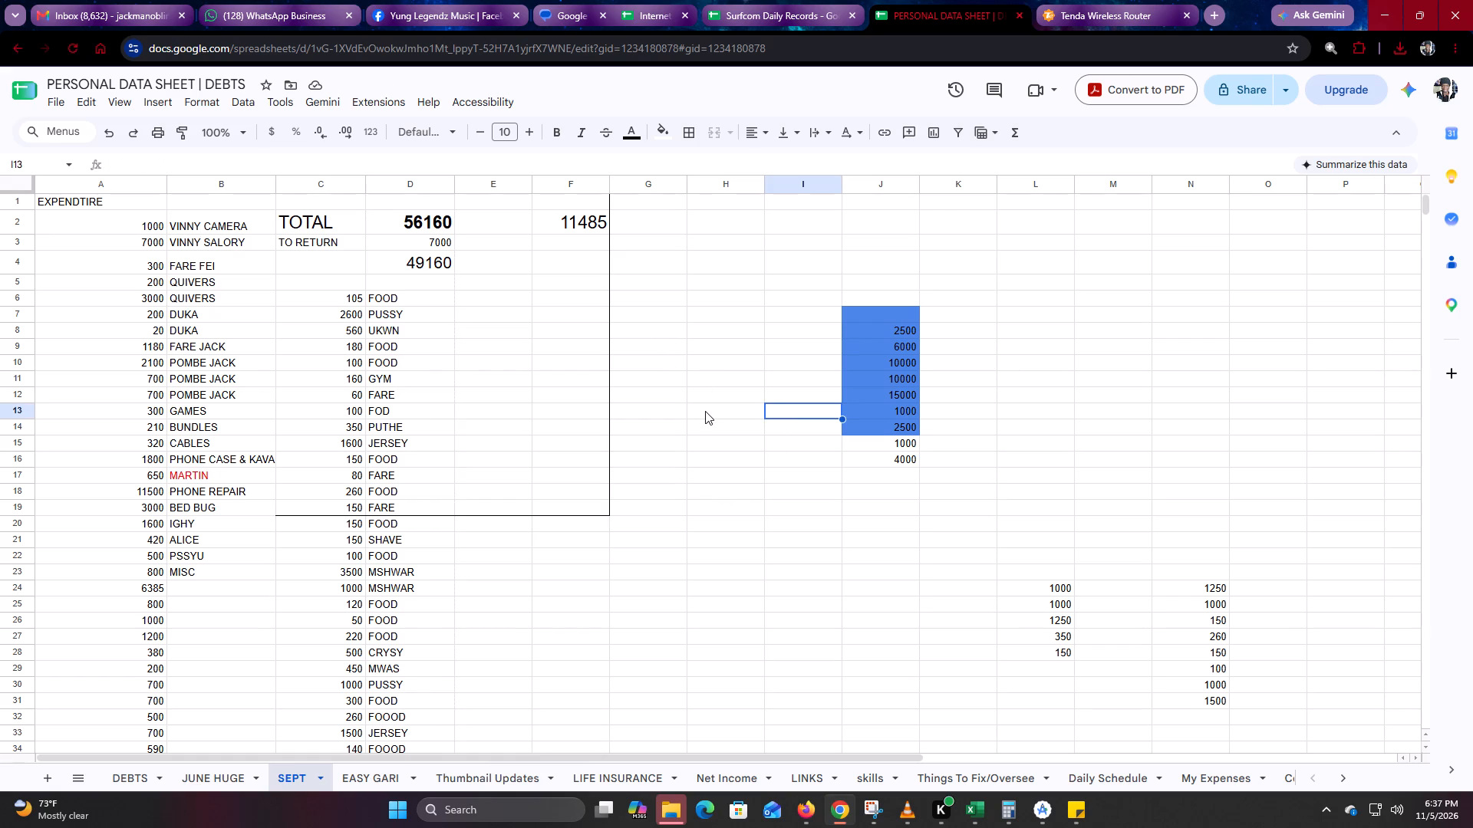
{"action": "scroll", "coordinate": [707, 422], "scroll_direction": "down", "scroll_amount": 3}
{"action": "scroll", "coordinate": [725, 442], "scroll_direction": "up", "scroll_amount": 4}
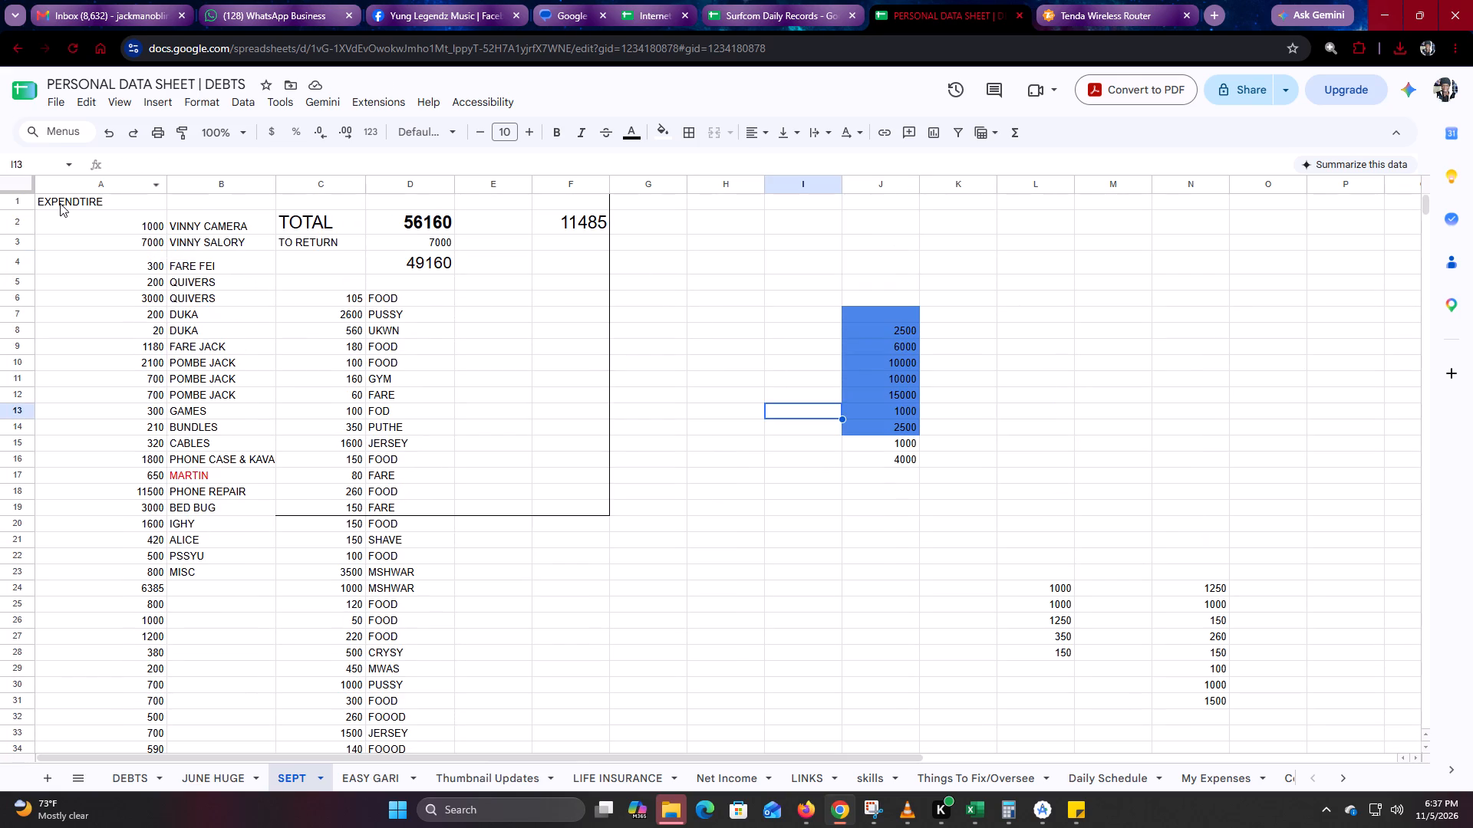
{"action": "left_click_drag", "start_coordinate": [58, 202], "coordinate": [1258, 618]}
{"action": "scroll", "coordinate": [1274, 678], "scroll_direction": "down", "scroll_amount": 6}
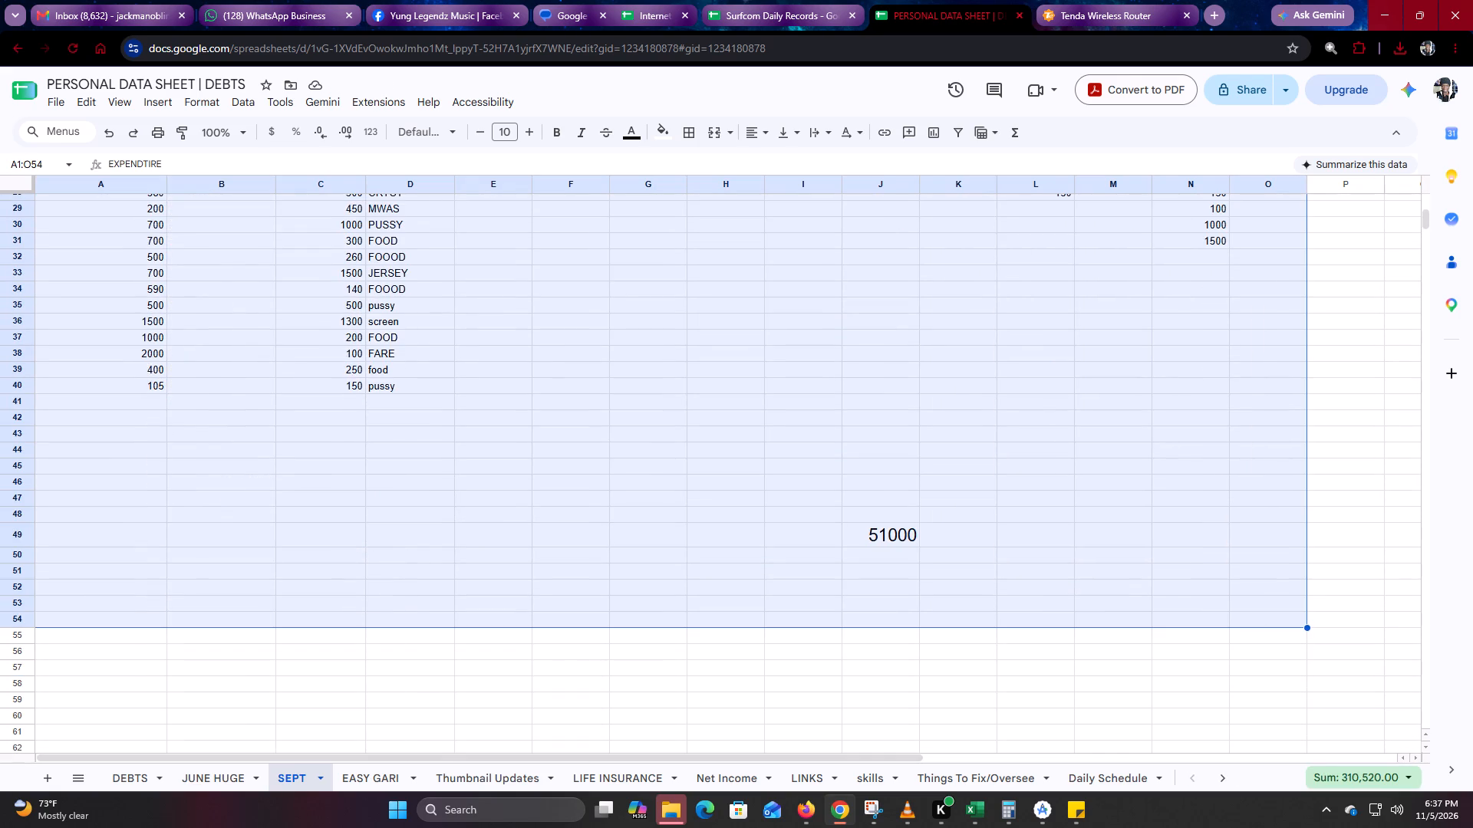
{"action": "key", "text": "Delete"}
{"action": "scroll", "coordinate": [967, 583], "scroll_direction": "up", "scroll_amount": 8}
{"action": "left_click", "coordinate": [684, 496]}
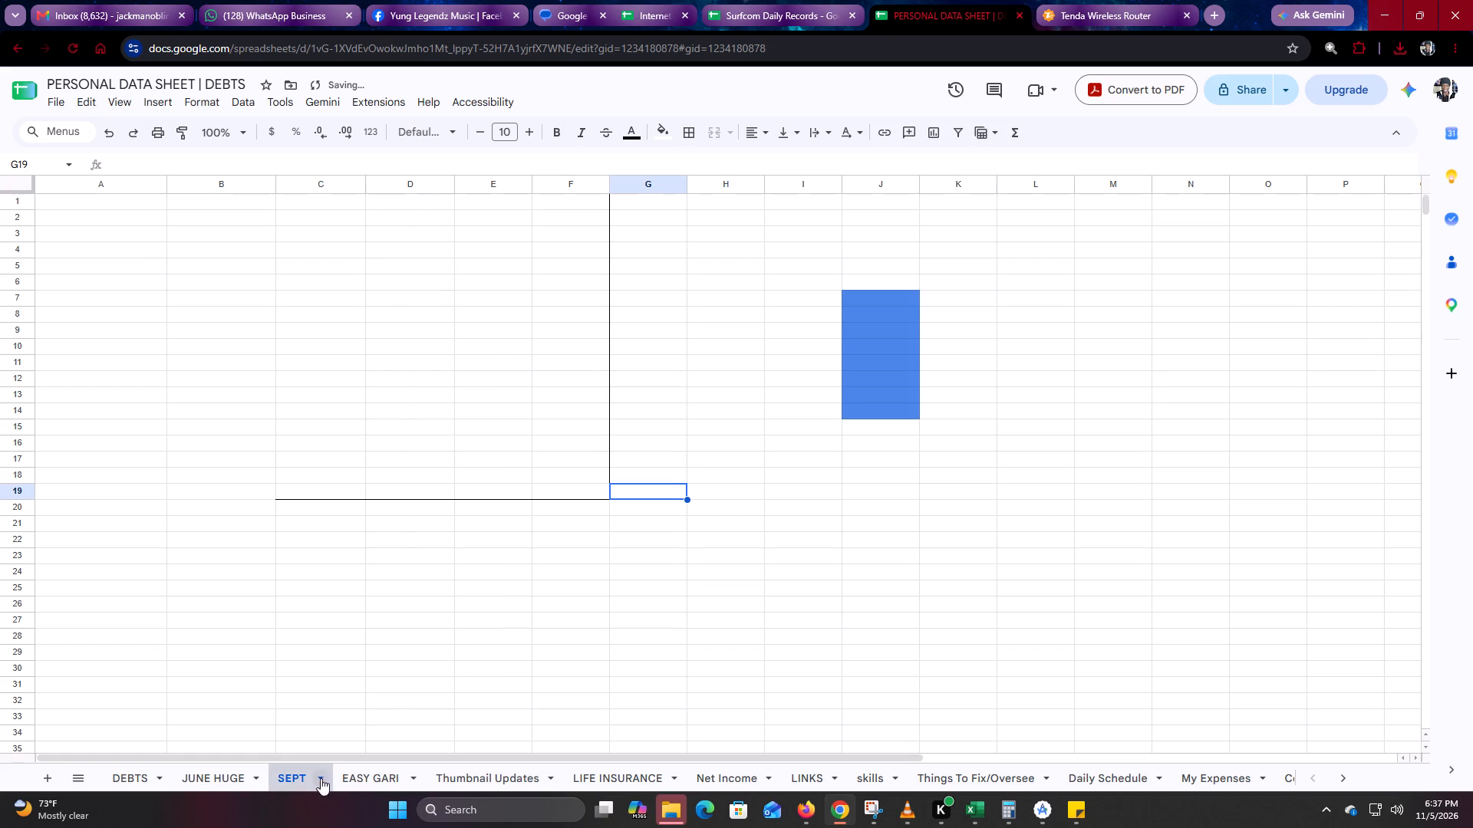
Delete the SEPT sheet from the spreadsheet.
{"action": "right_click", "coordinate": [273, 772]}
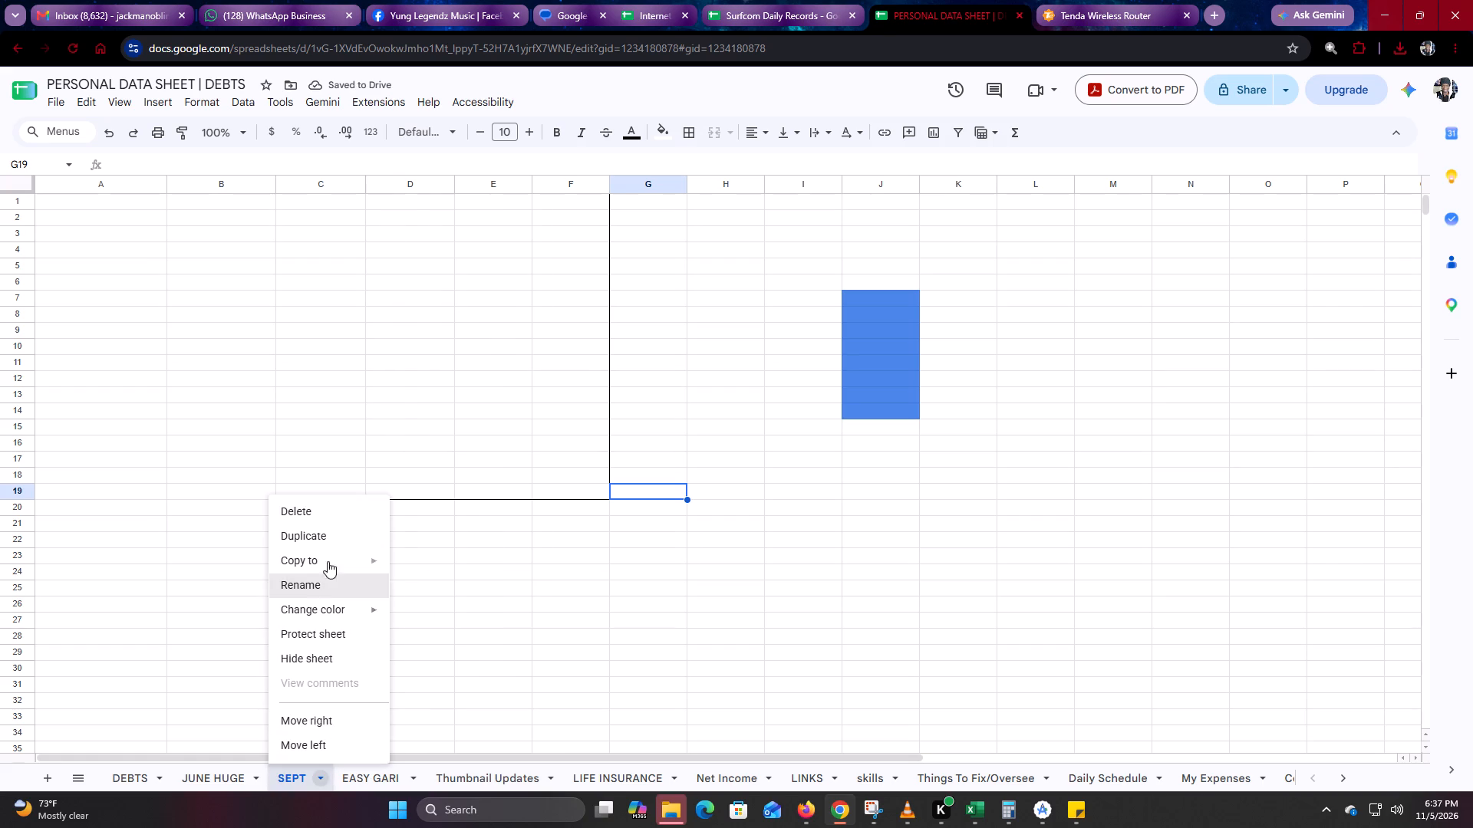
{"action": "left_click", "coordinate": [333, 508]}
{"action": "left_click", "coordinate": [913, 464]}
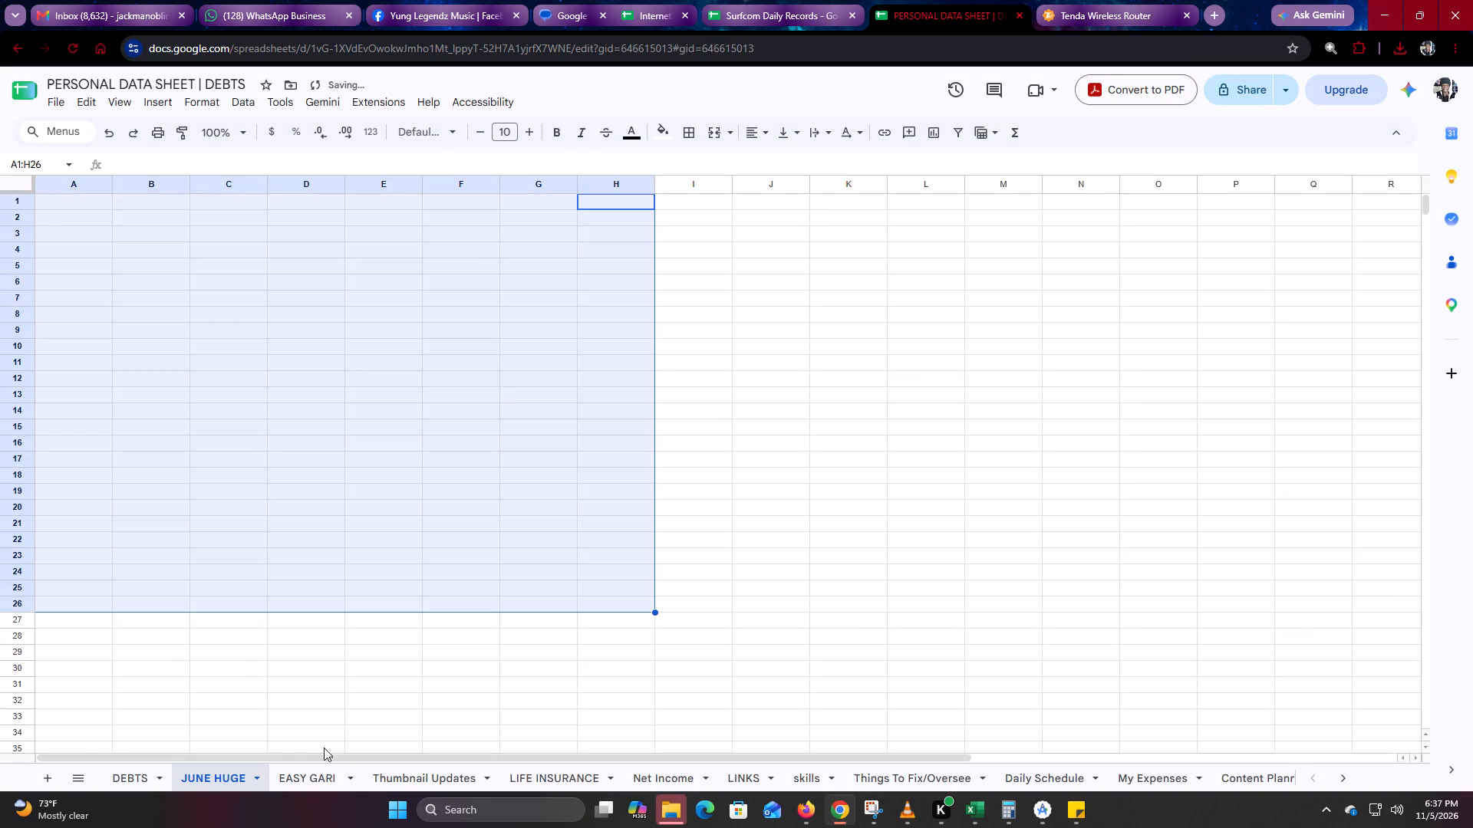
Review the contents of the EASY GARI and Thumbnail Updates sheets.
{"action": "left_click", "coordinate": [316, 771]}
{"action": "right_click", "coordinate": [307, 774]}
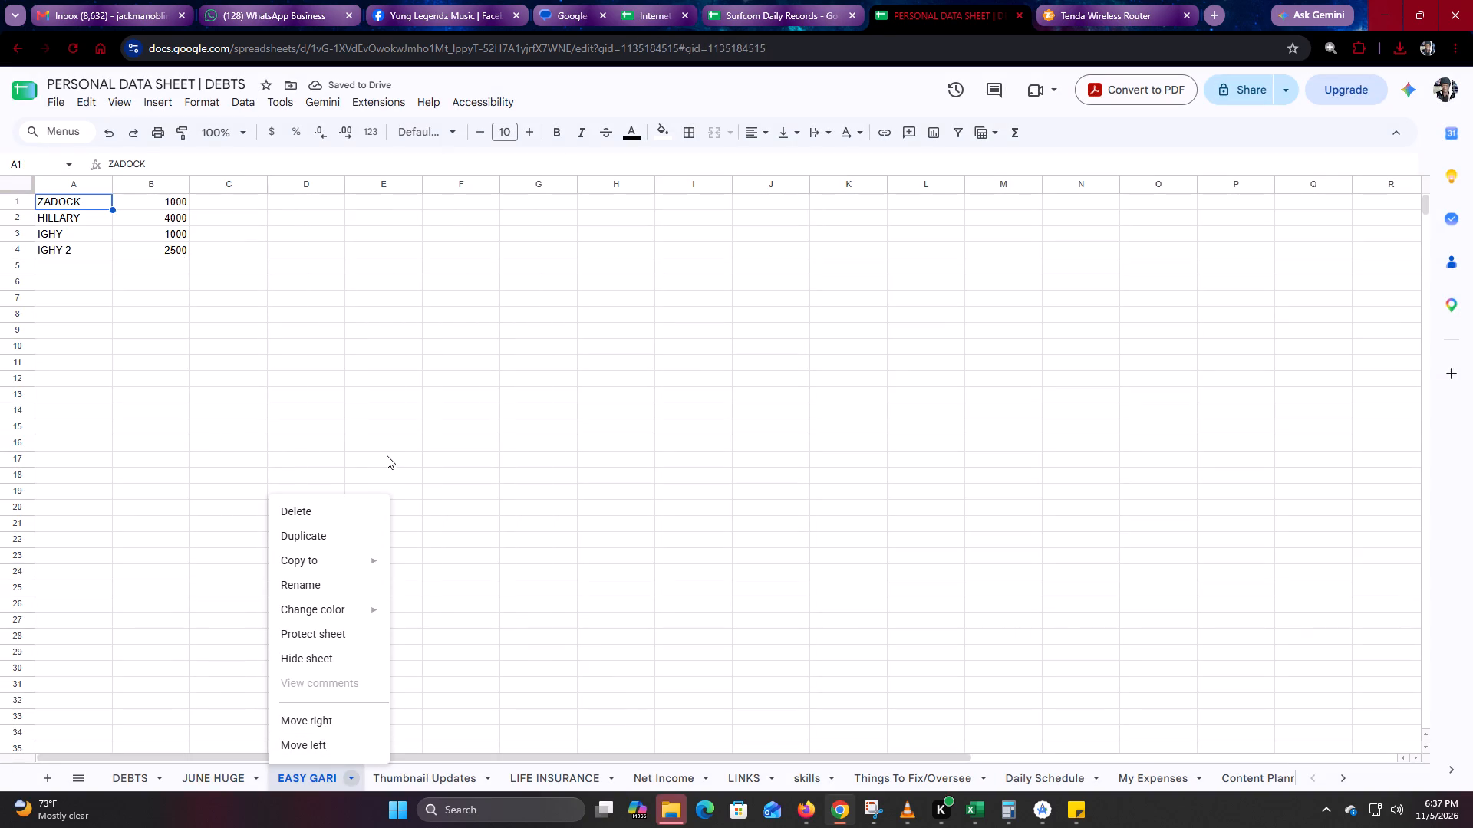
{"action": "left_click", "coordinate": [455, 396]}
{"action": "left_click", "coordinate": [406, 773]}
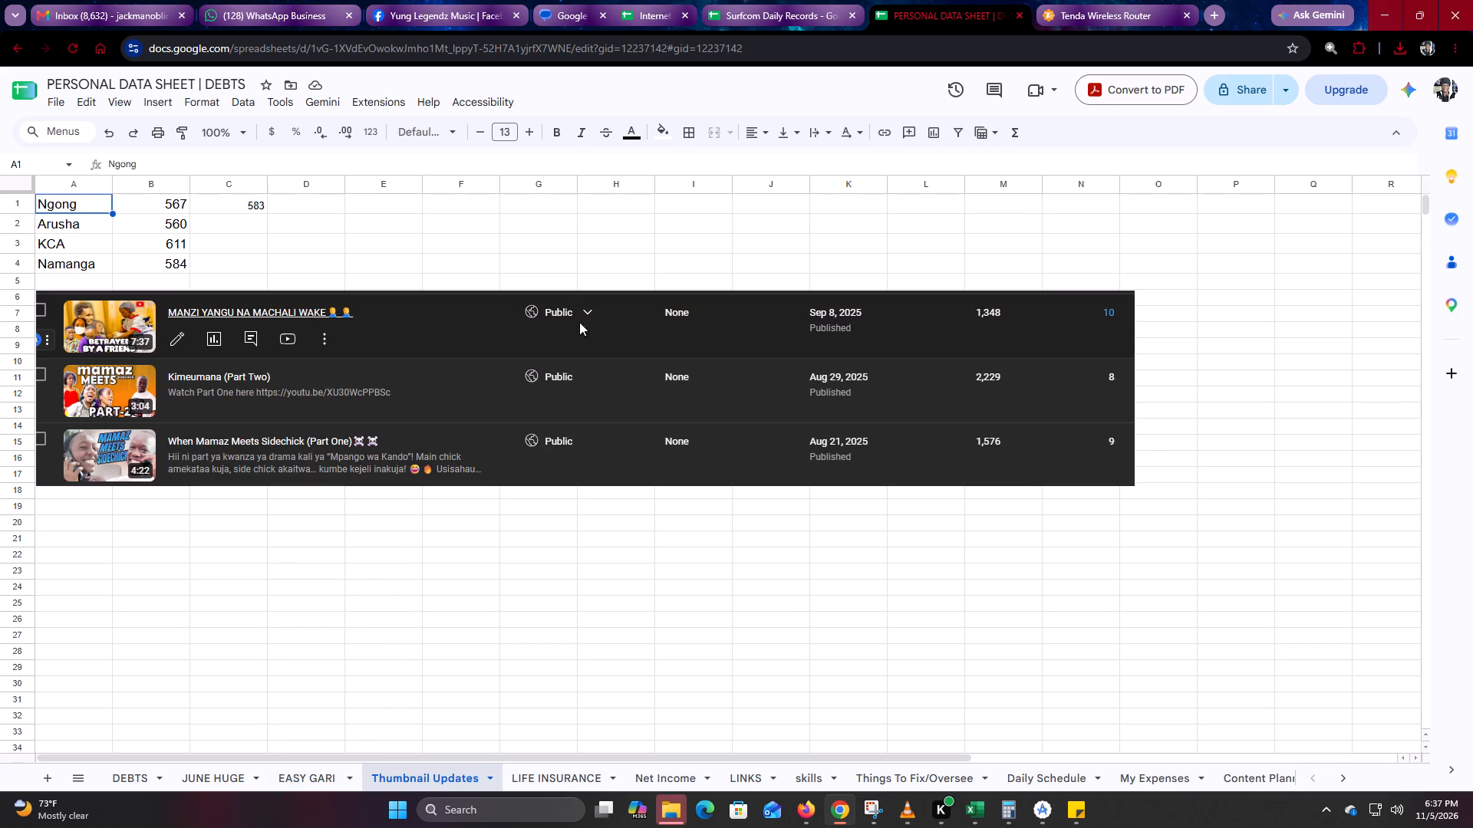
{"action": "left_click", "coordinate": [675, 417]}
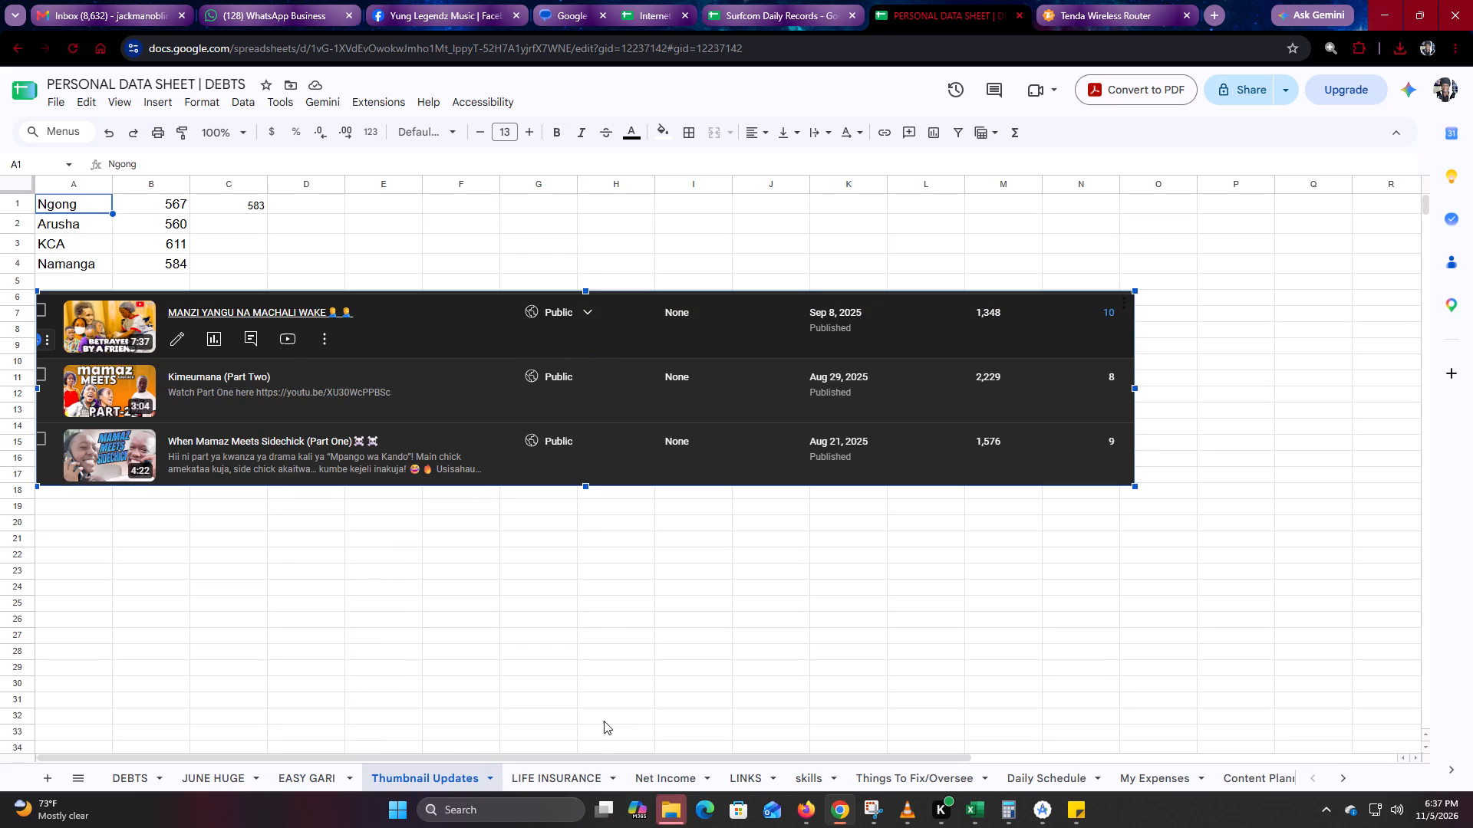
Add DEC in cell A11 of the LIFE INSURANCE sheet, below the NOV entry.
{"action": "left_click", "coordinate": [578, 778]}
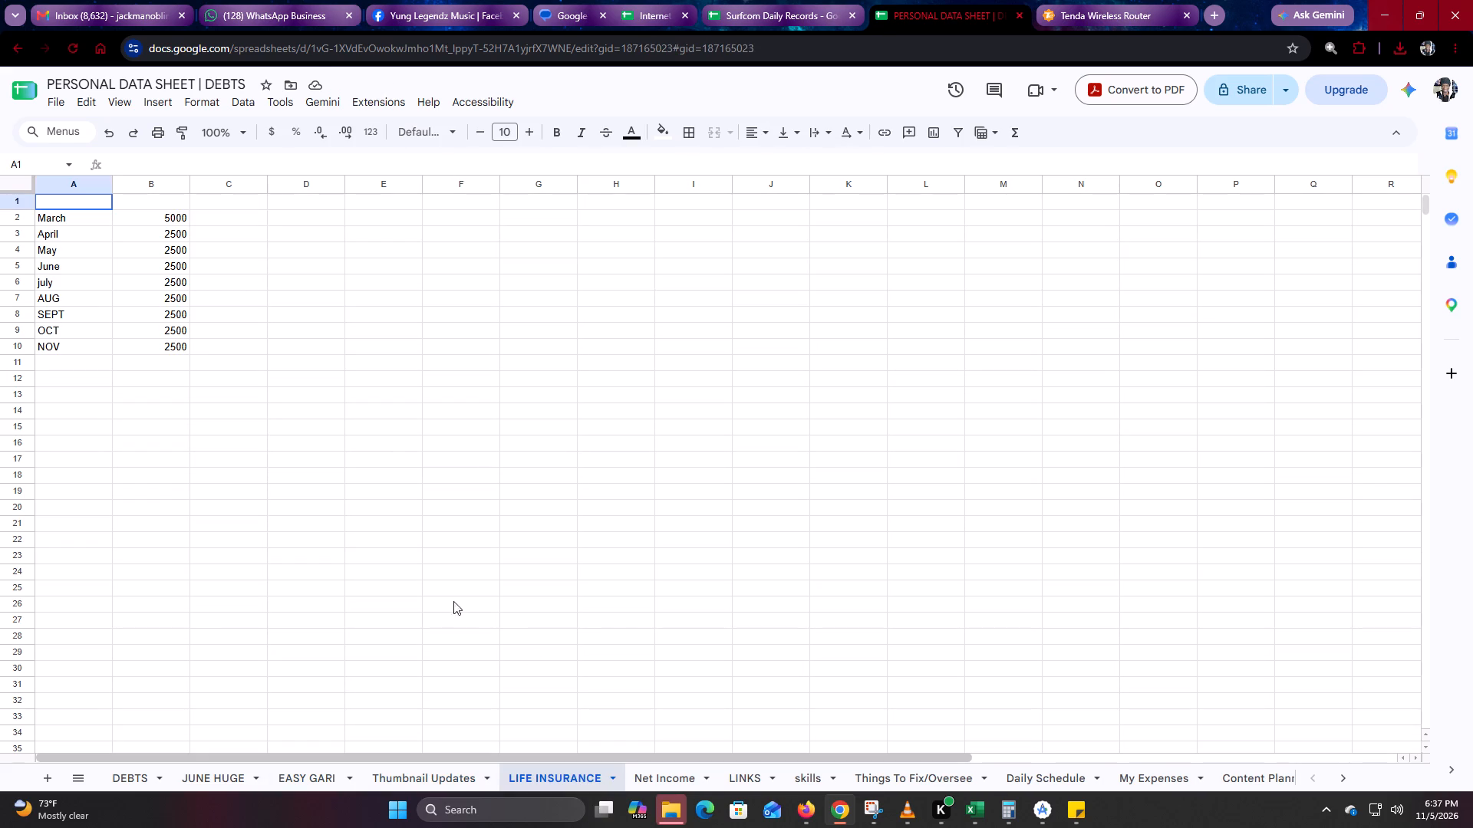
{"action": "left_click", "coordinate": [61, 368]}
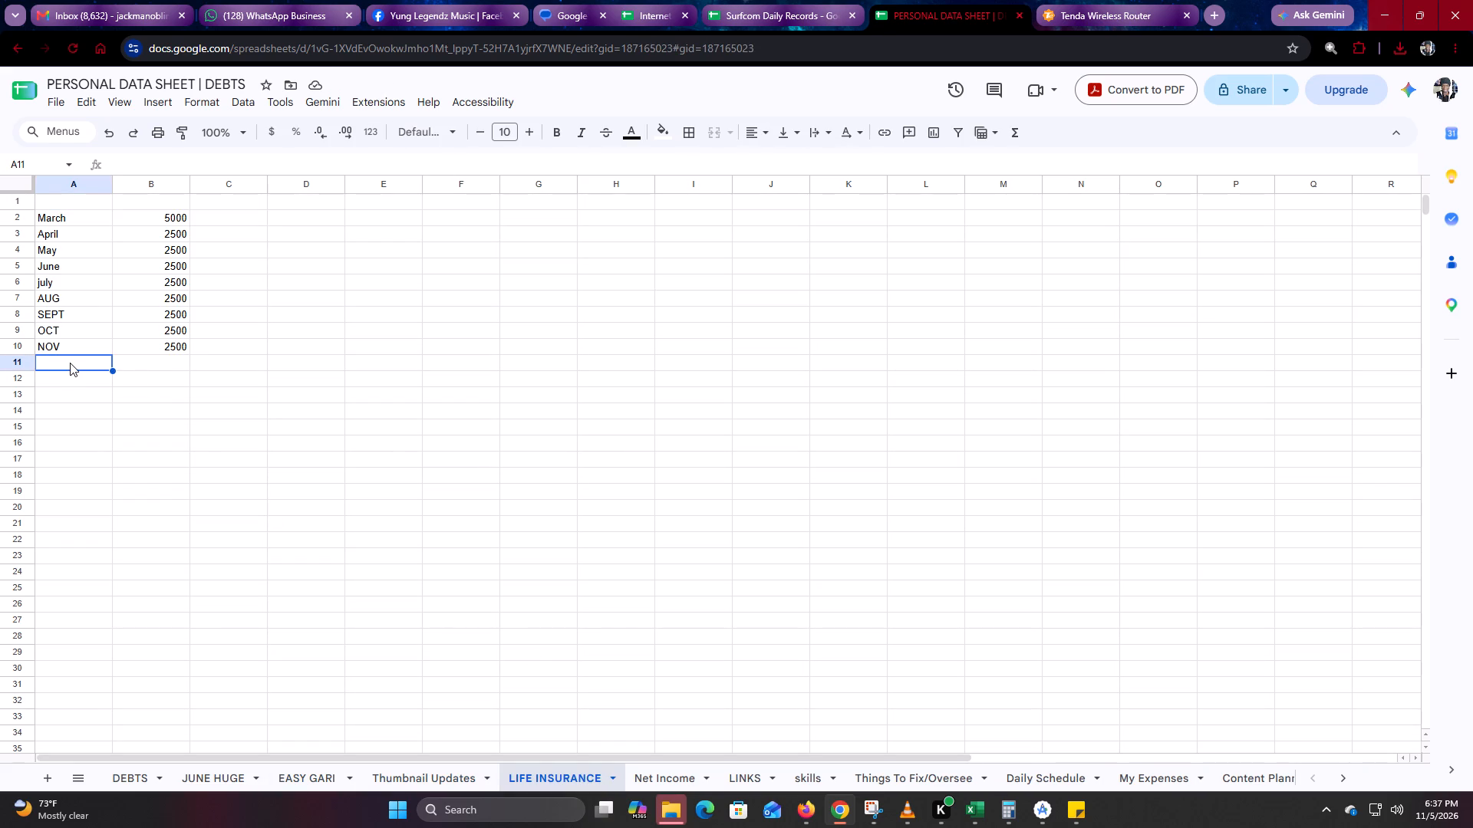
{"action": "key", "text": "d"}
{"action": "key", "text": "e"}
{"action": "key", "text": "v"}
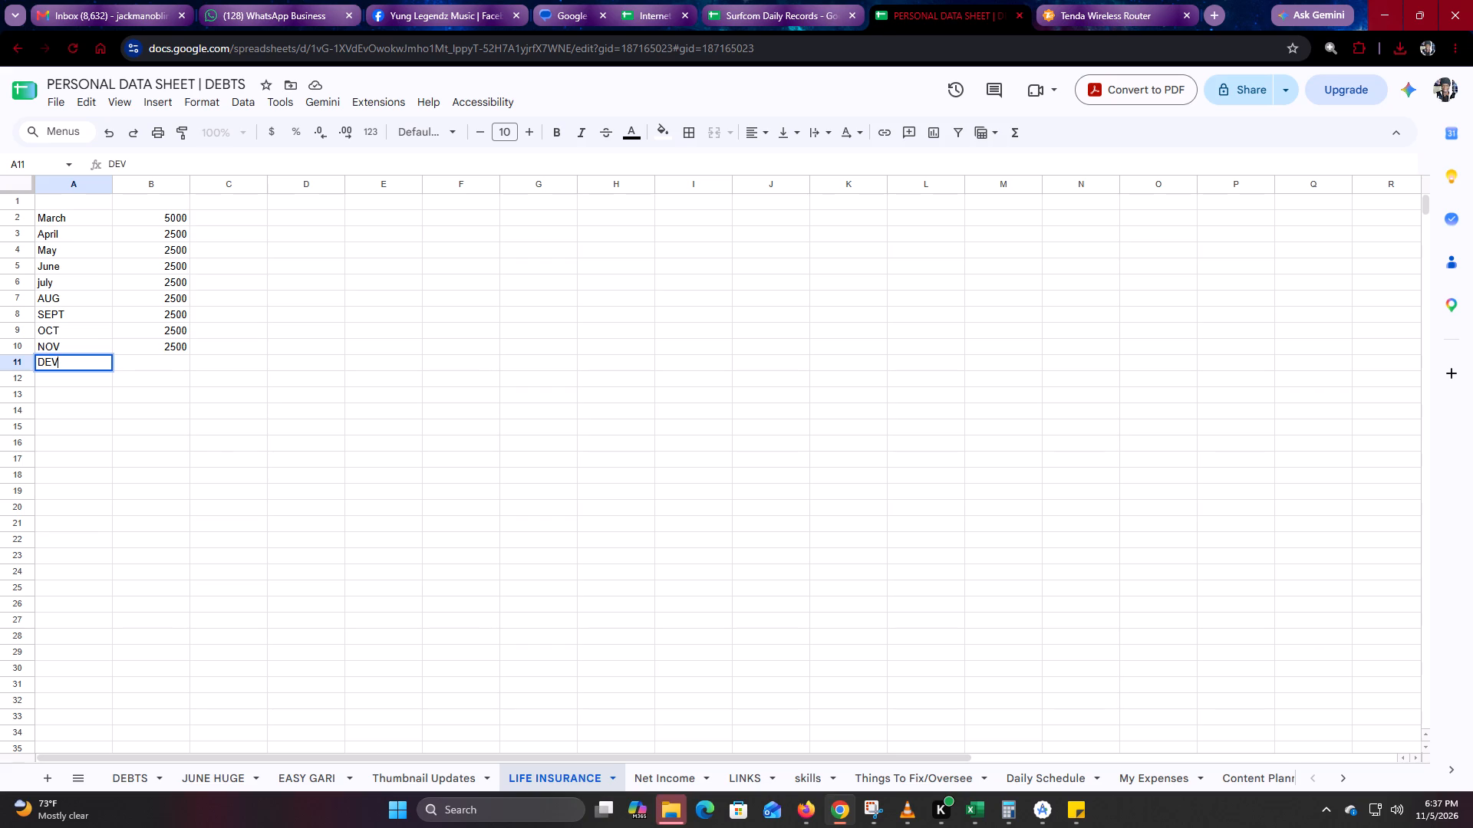
{"action": "key", "text": "BackSpace"}
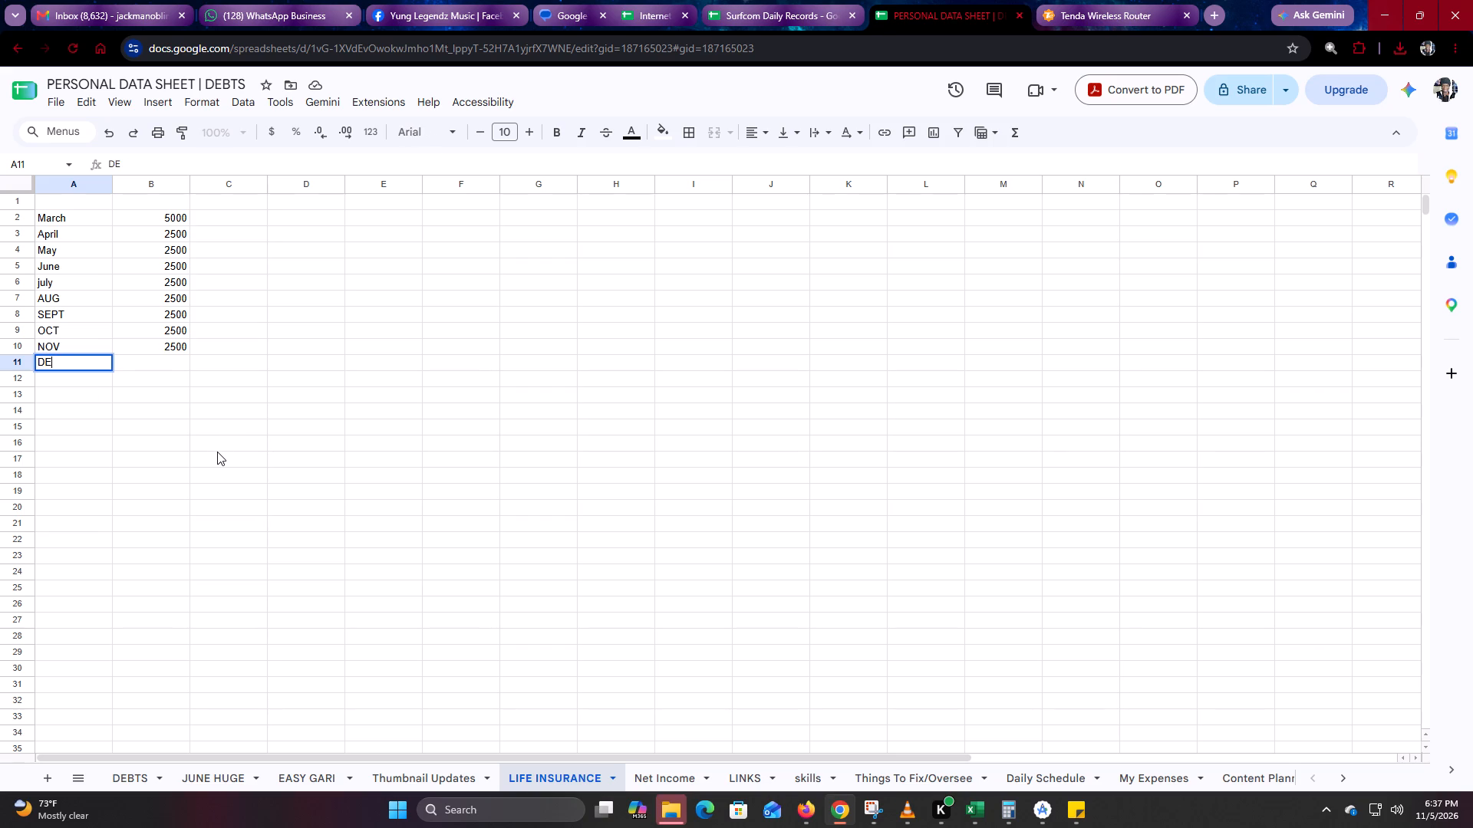
{"action": "key", "text": "c"}
{"action": "left_click", "coordinate": [218, 453]}
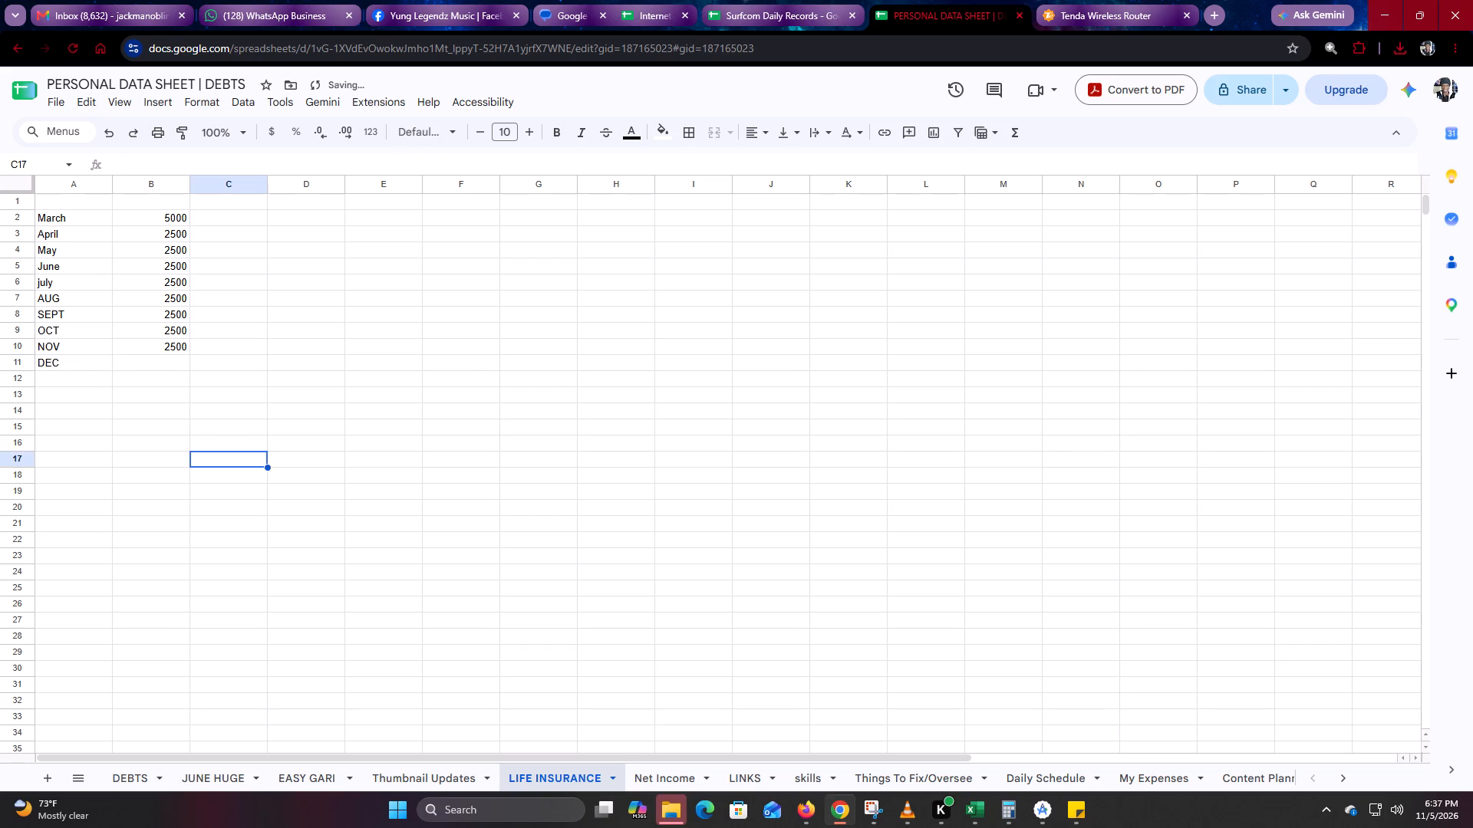
Review the contents of the Net Income, LINKS, skills, Things To Fix/Oversee, Daily Schedule and DEBTS sheets.
{"action": "left_click", "coordinate": [646, 782]}
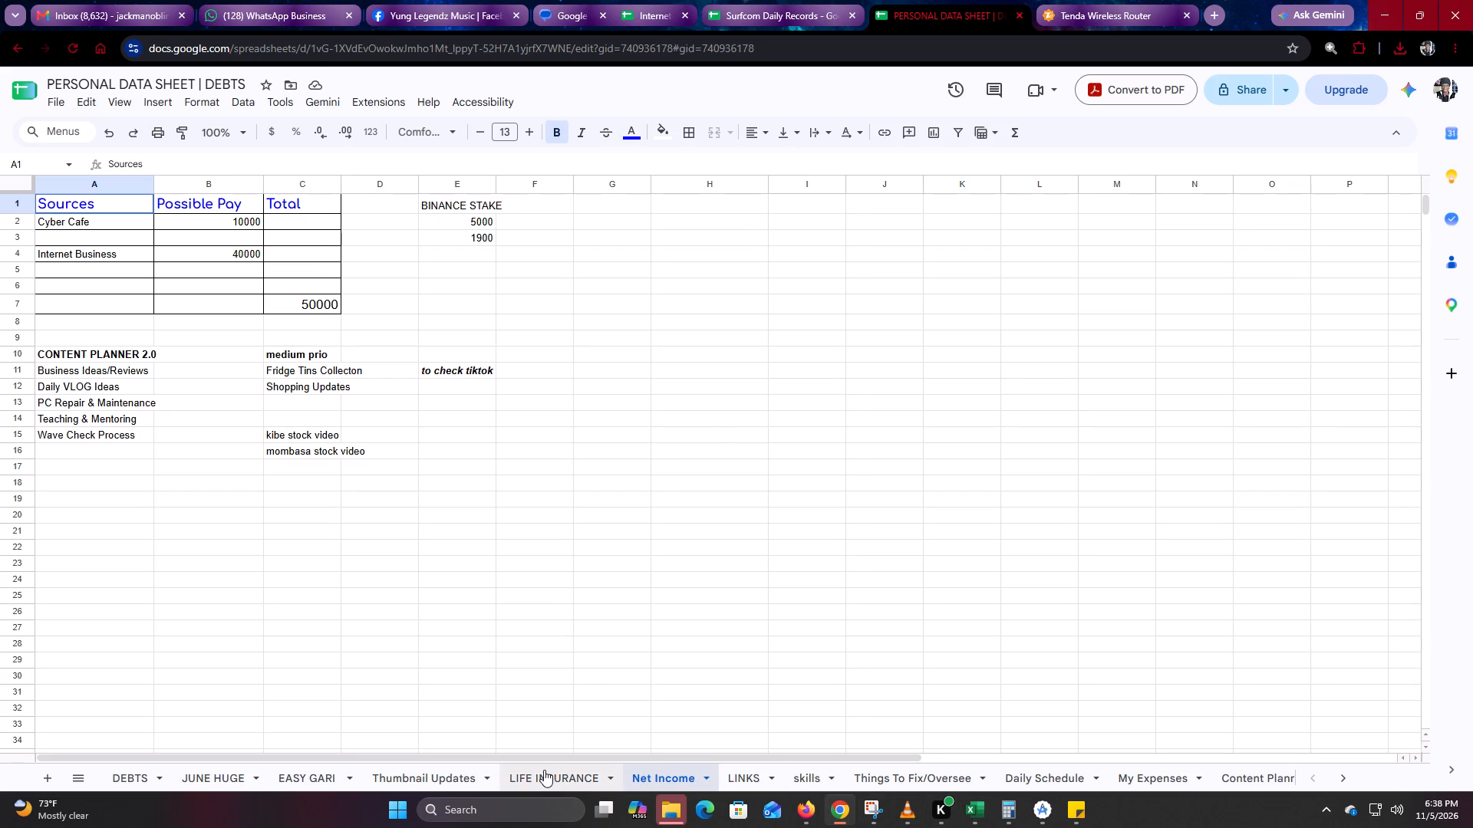
{"action": "left_click", "coordinate": [728, 763]}
{"action": "left_click", "coordinate": [734, 768]}
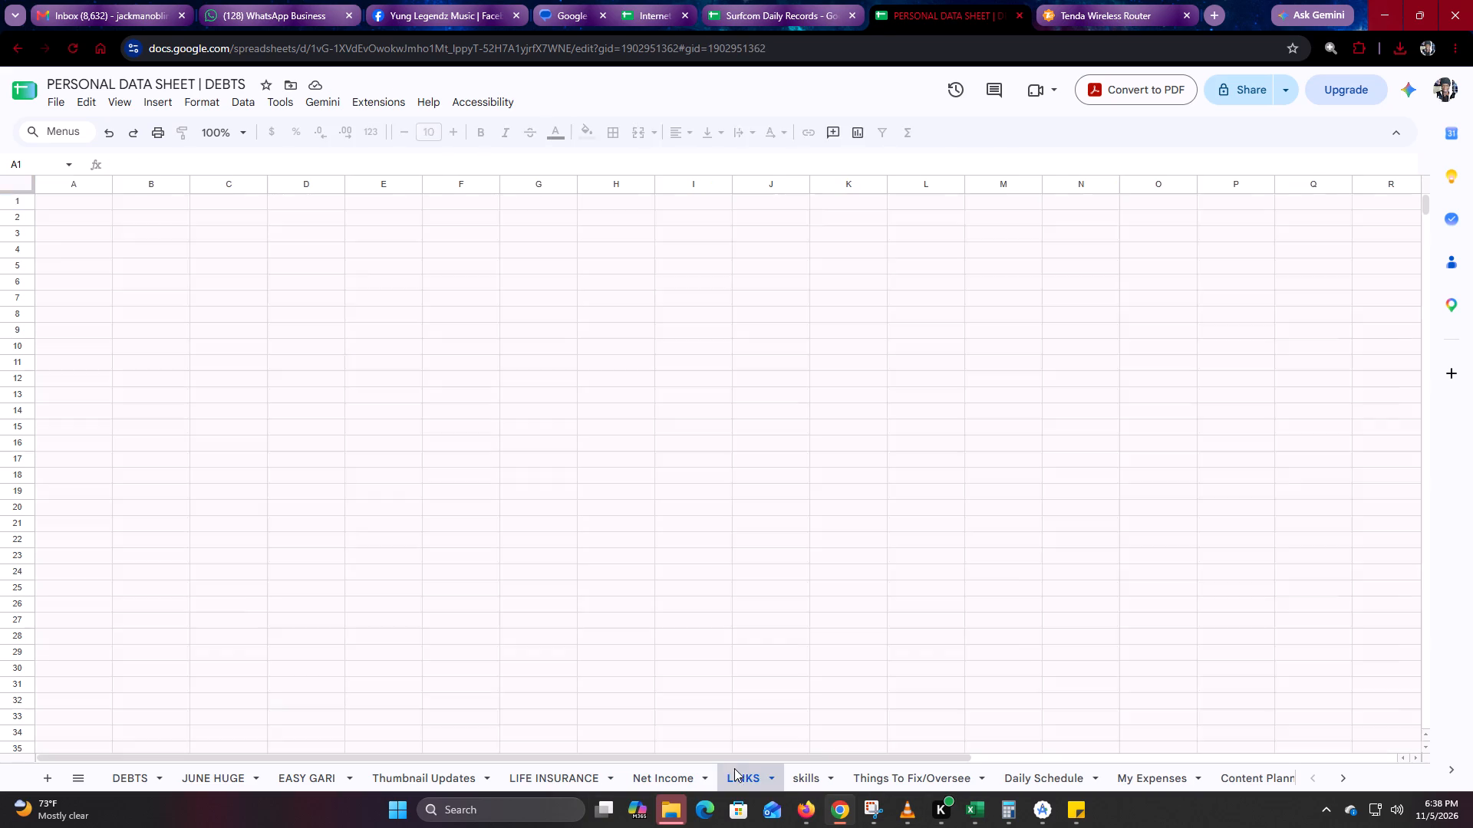
{"action": "left_click", "coordinate": [799, 768]}
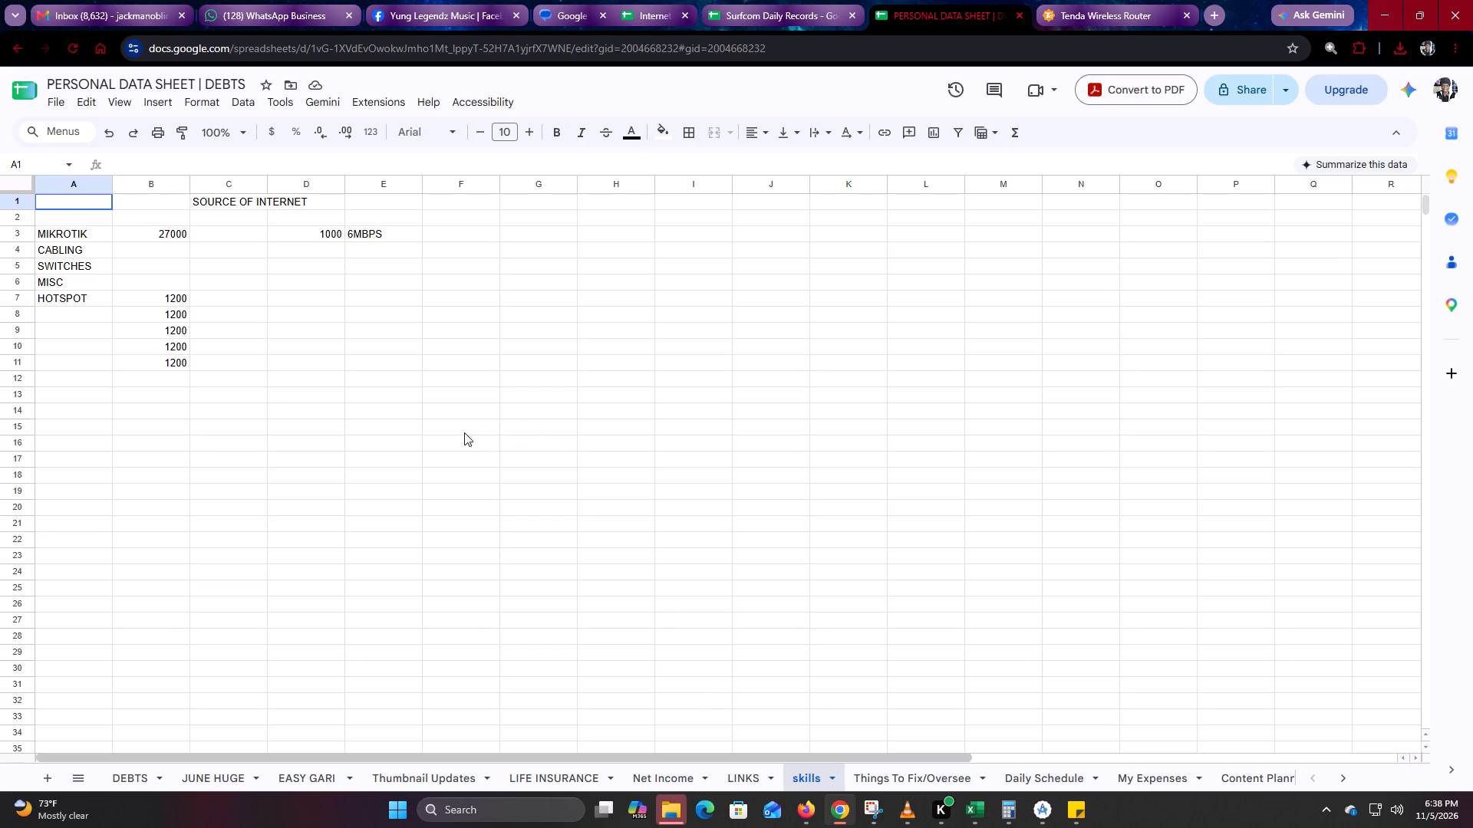
{"action": "left_click", "coordinate": [445, 313]}
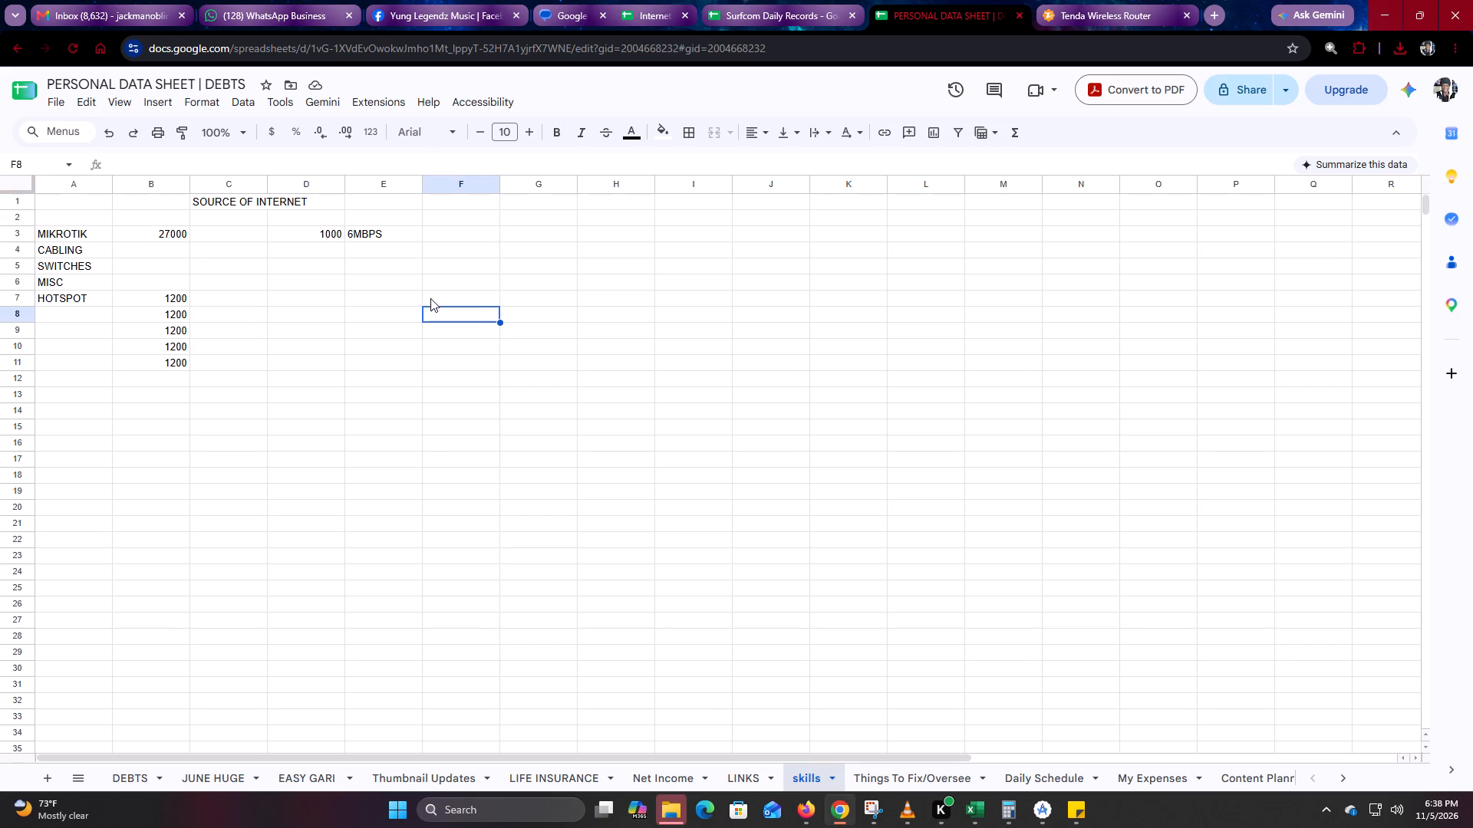
{"action": "left_click", "coordinate": [164, 306]}
{"action": "left_click", "coordinate": [559, 245]}
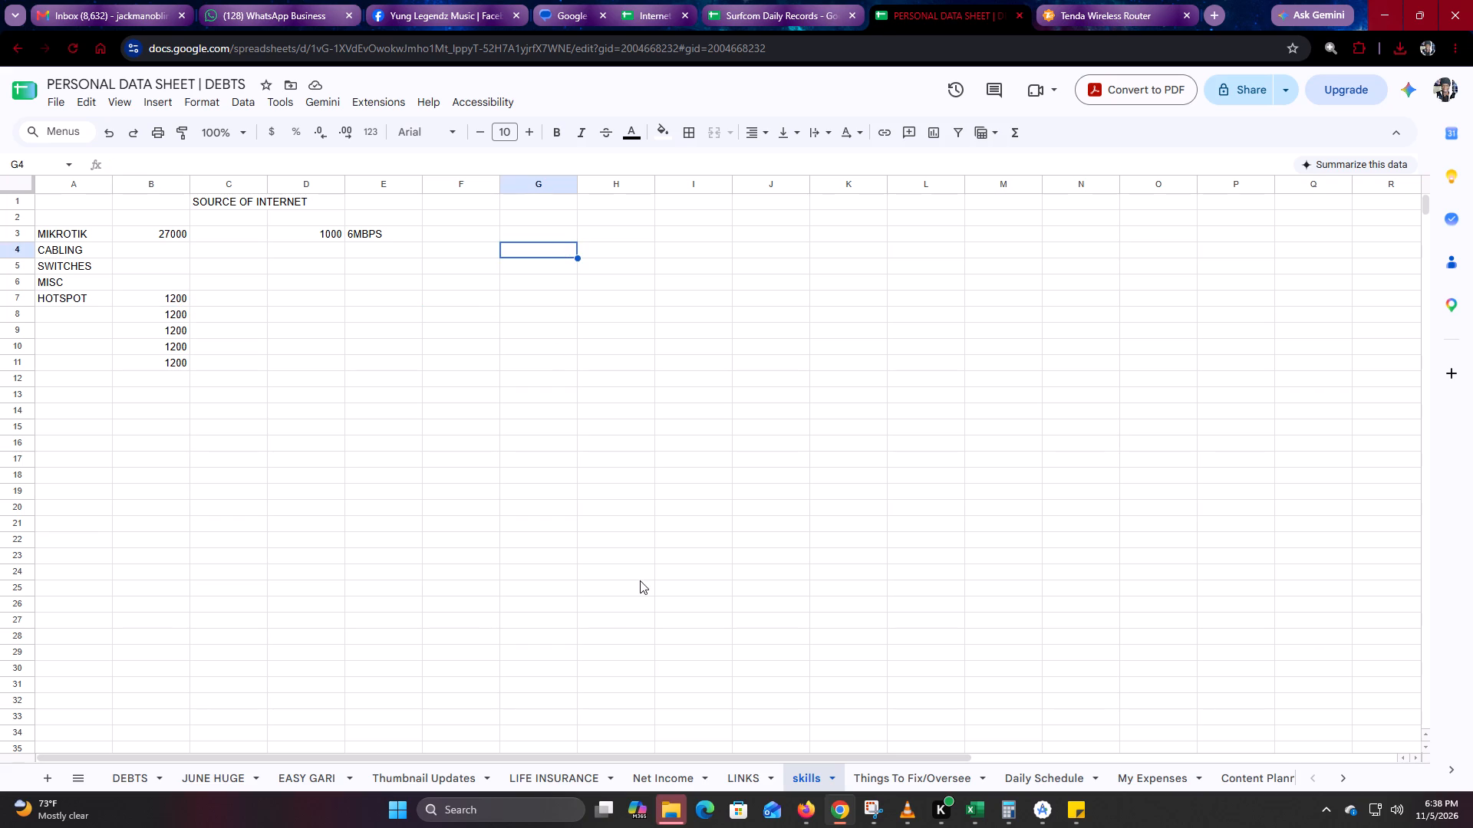
{"action": "left_click", "coordinate": [892, 776]}
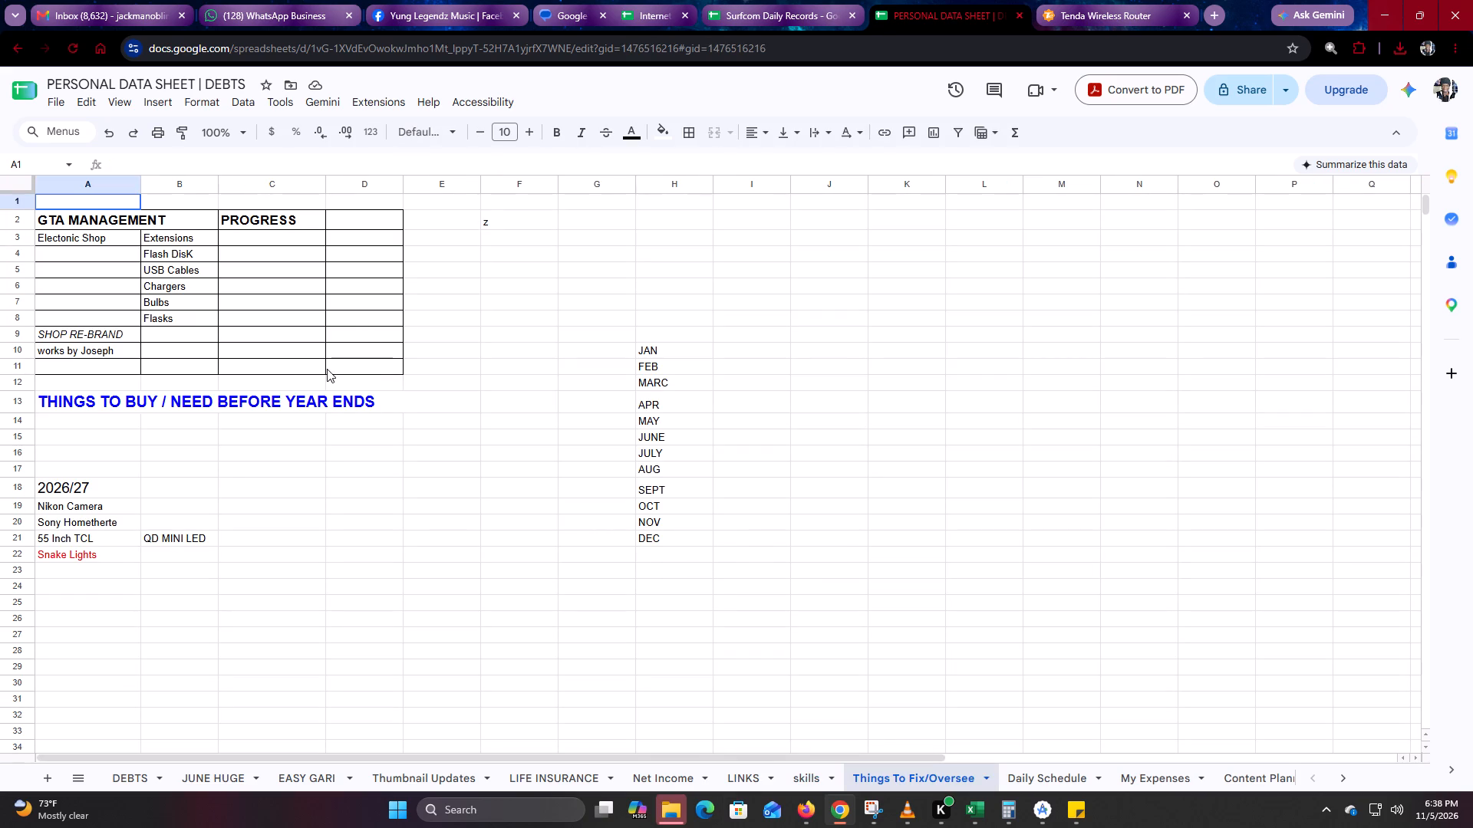
{"action": "left_click", "coordinate": [1040, 776]}
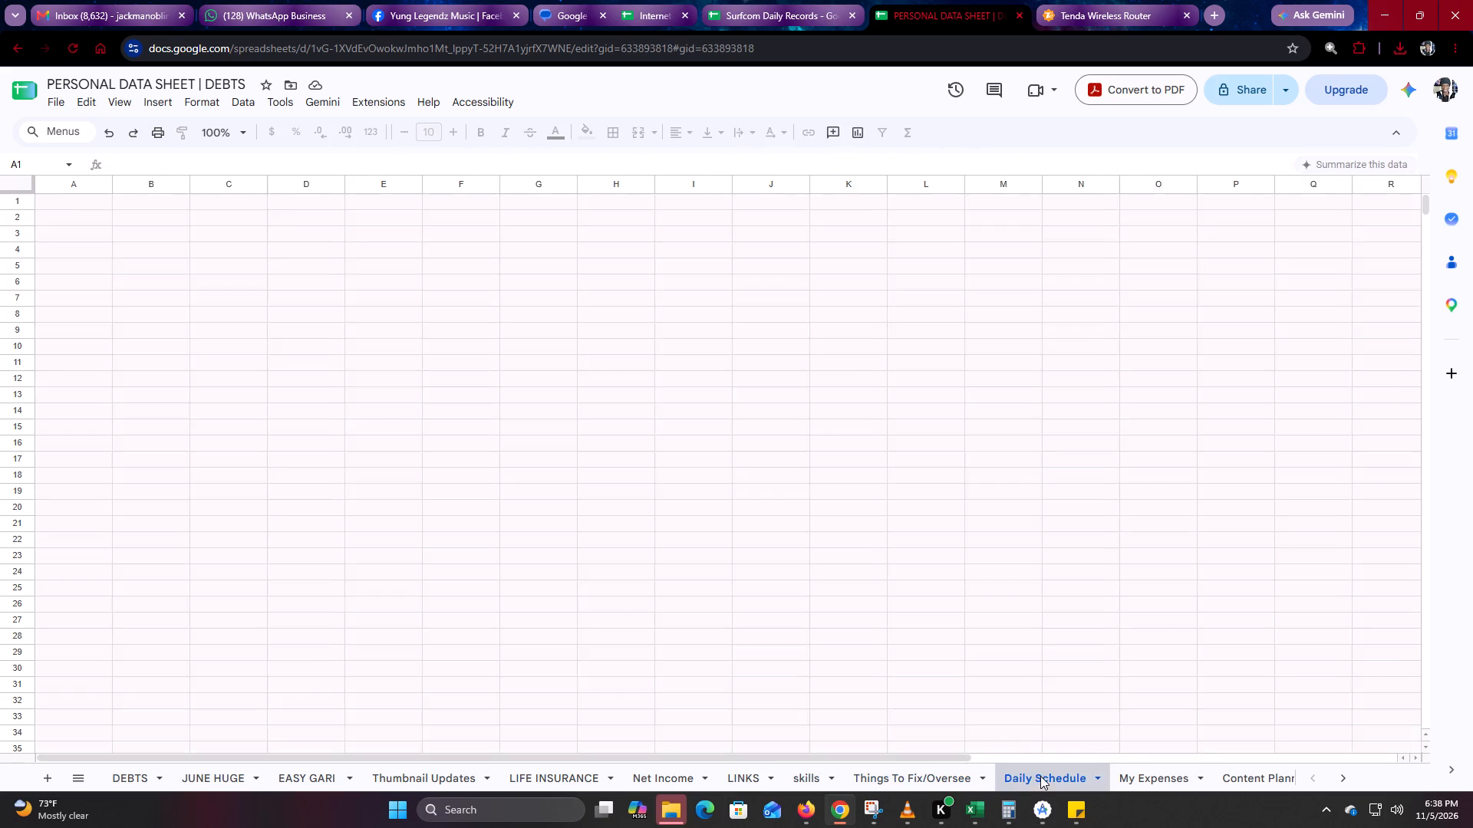
{"action": "left_click", "coordinate": [134, 777]}
Rename the JUNE HUGE sheet as GENERAL EXPENSES.
{"action": "left_click", "coordinate": [216, 776]}
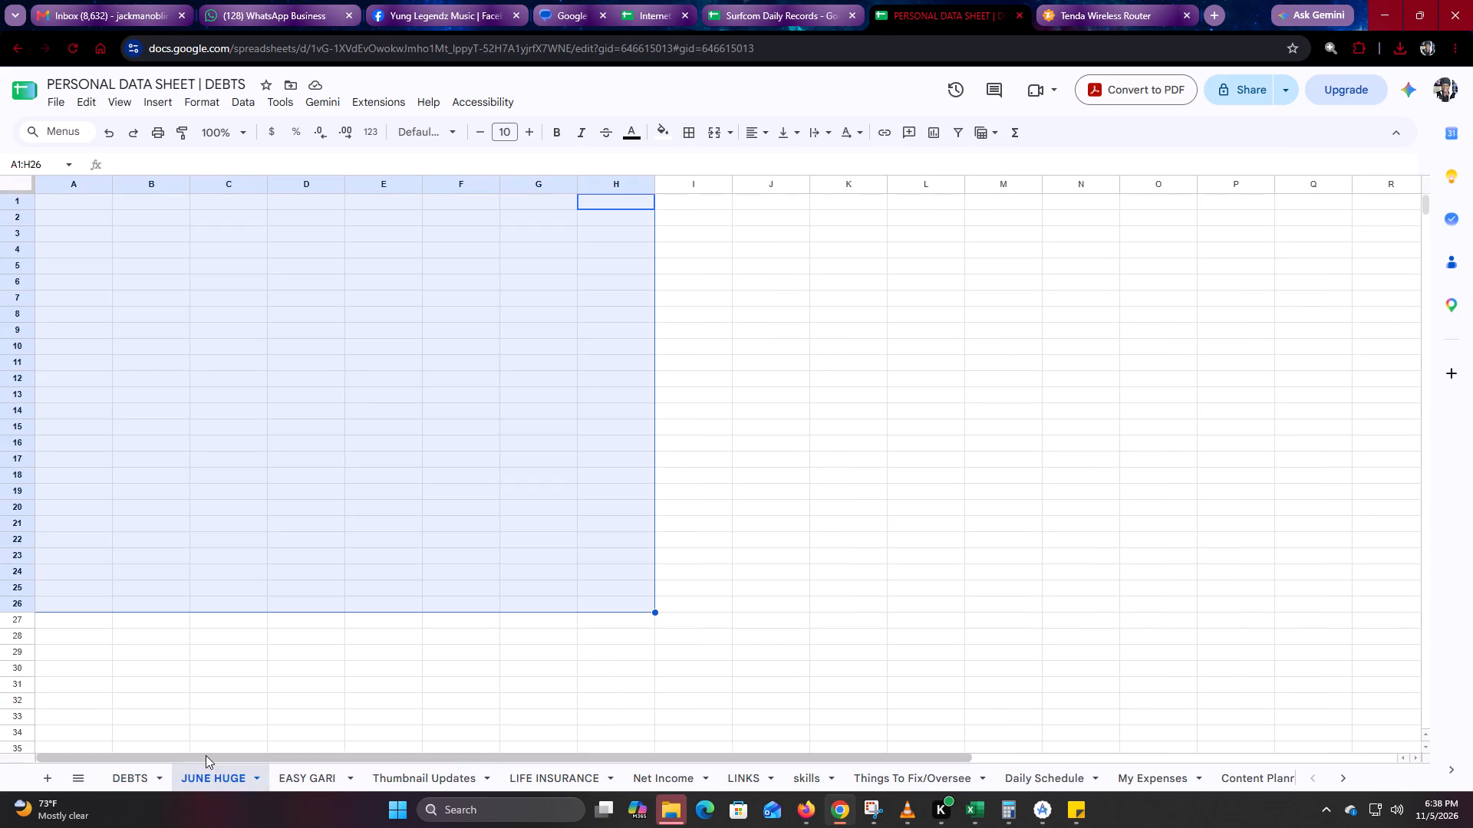
{"action": "double_click", "coordinate": [209, 778]}
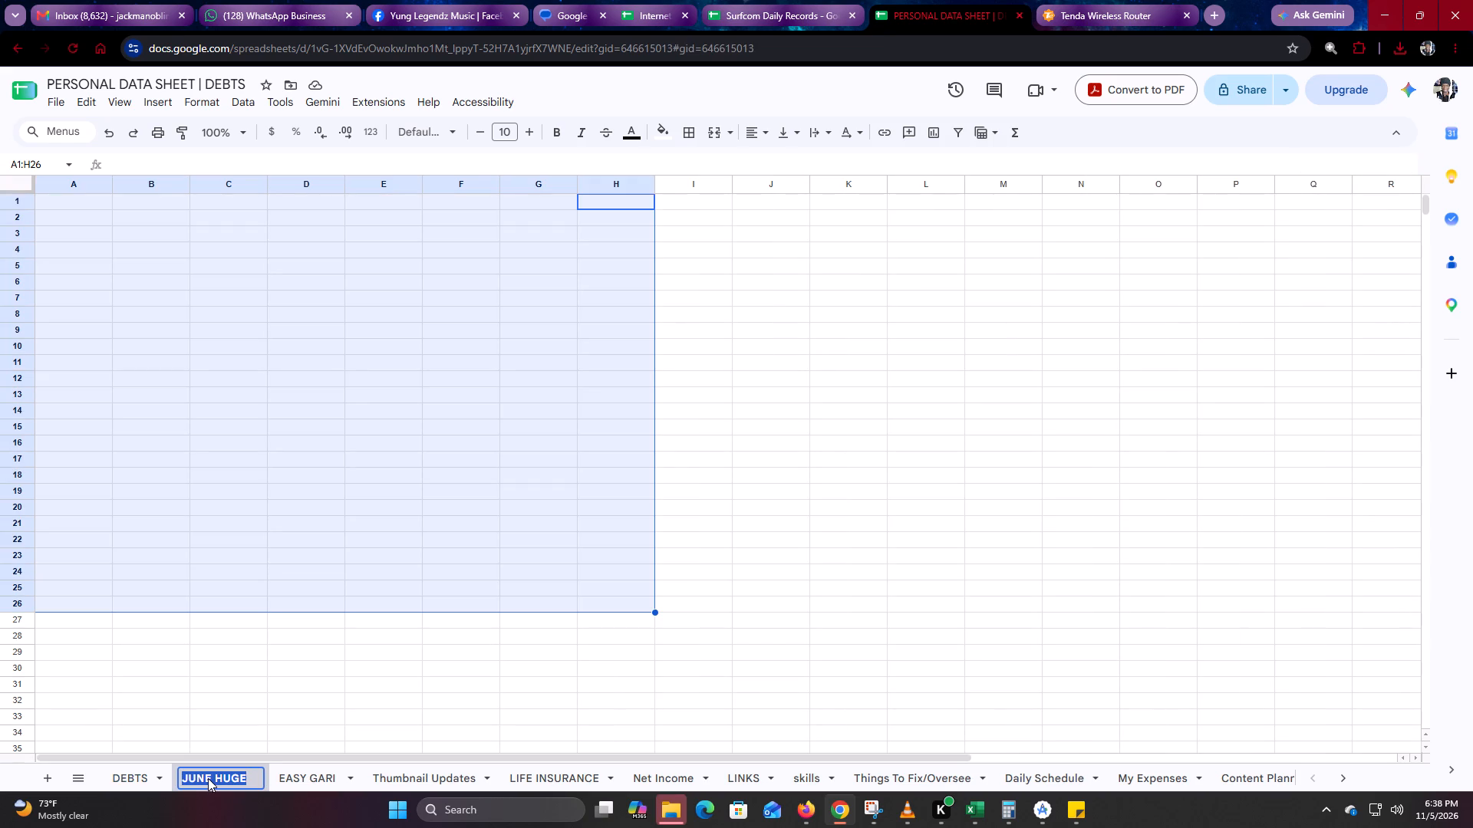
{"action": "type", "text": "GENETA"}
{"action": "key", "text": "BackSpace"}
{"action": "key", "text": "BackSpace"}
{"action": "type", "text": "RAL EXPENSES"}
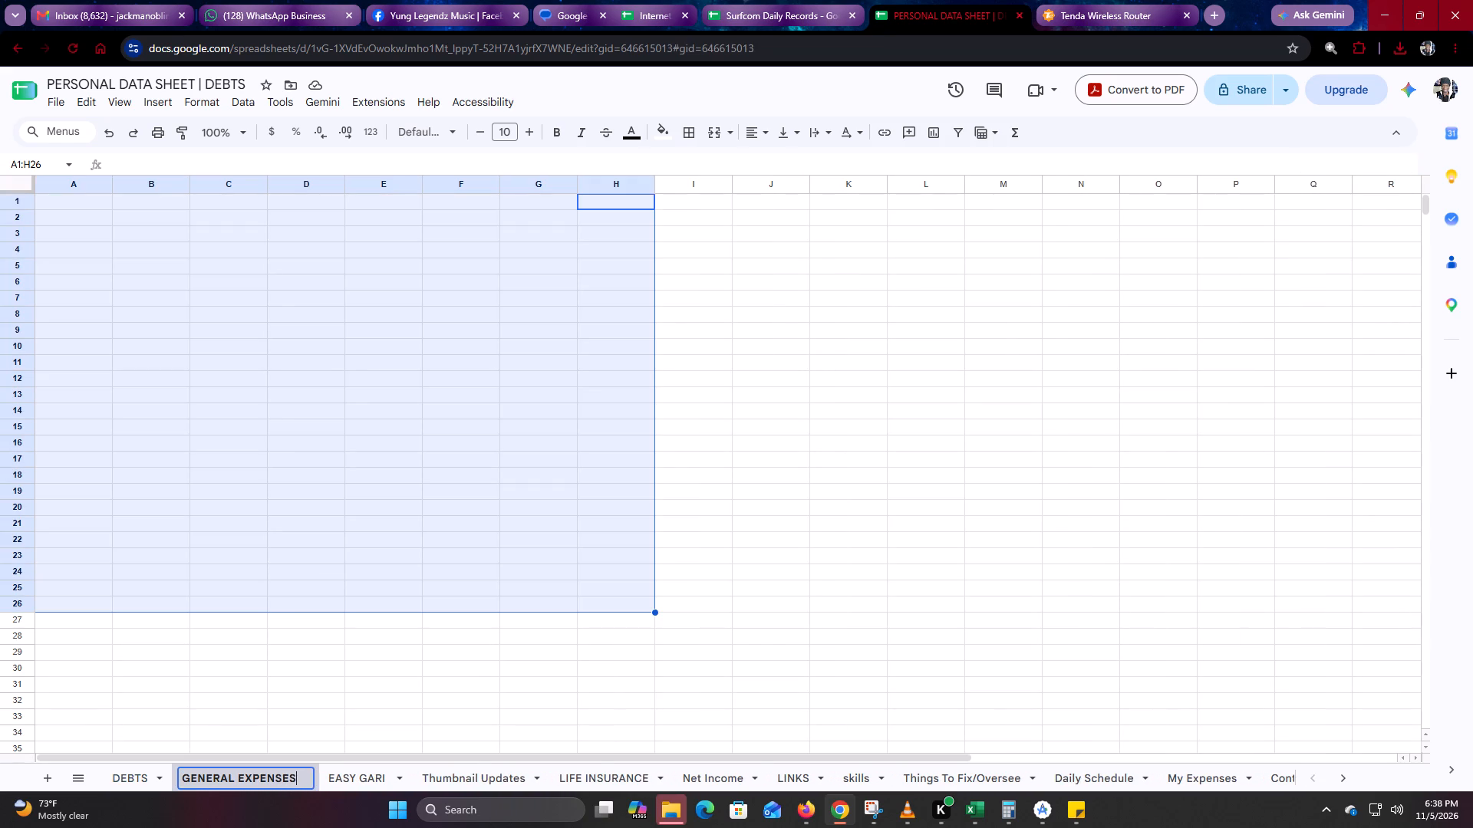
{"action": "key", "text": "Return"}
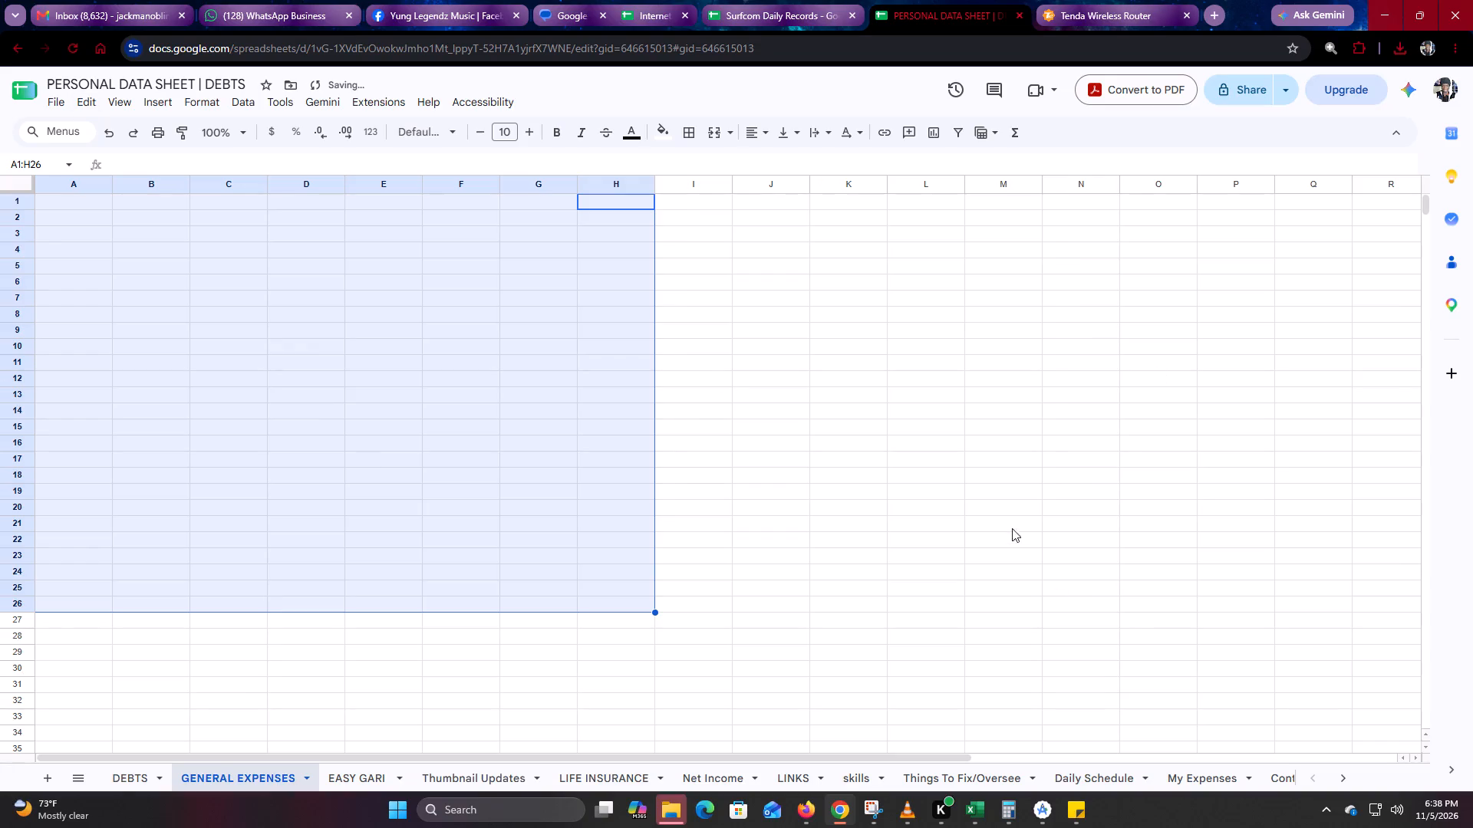
{"action": "left_click_drag", "start_coordinate": [1010, 527], "coordinate": [1017, 535]}
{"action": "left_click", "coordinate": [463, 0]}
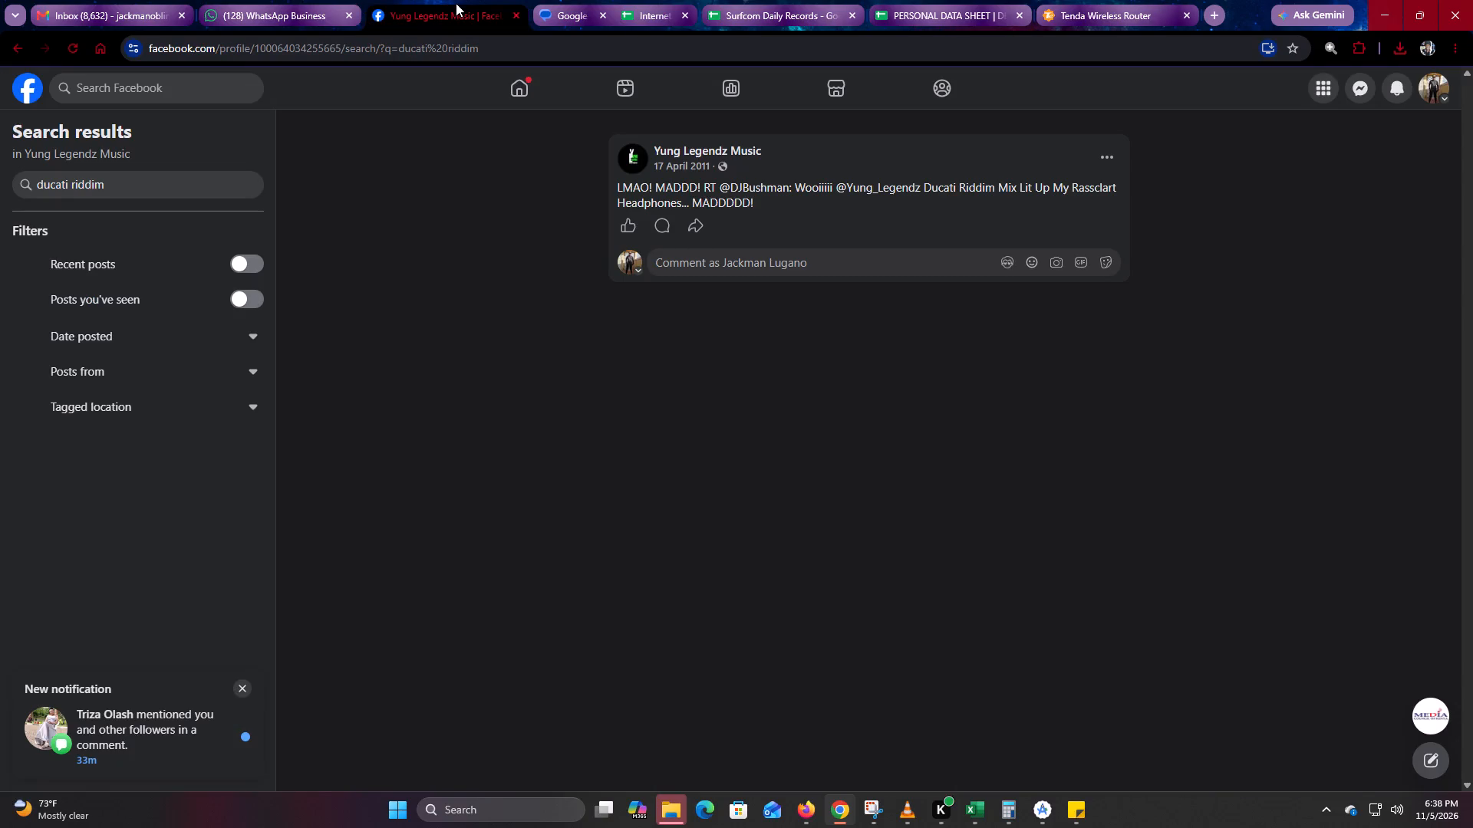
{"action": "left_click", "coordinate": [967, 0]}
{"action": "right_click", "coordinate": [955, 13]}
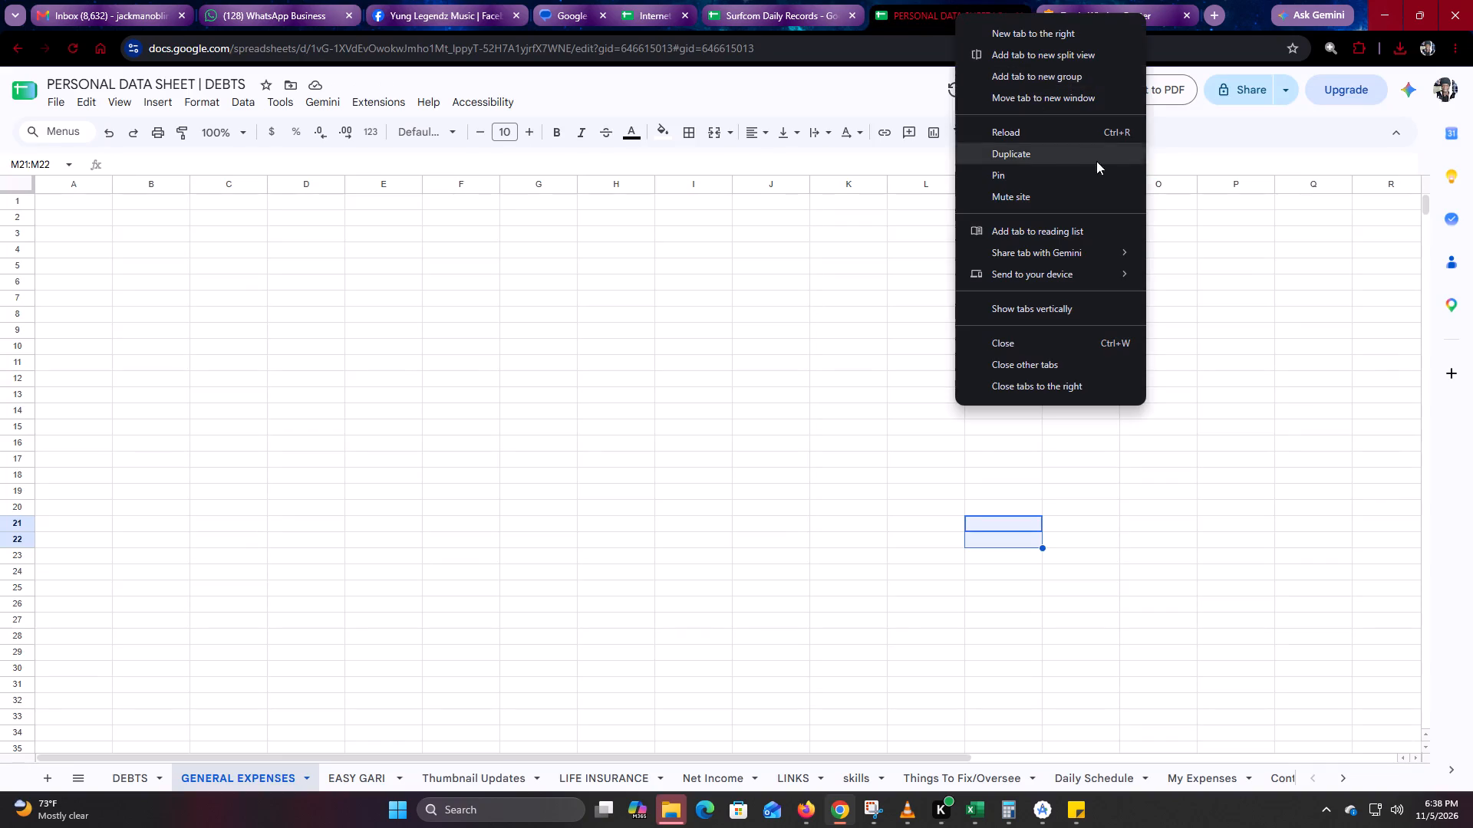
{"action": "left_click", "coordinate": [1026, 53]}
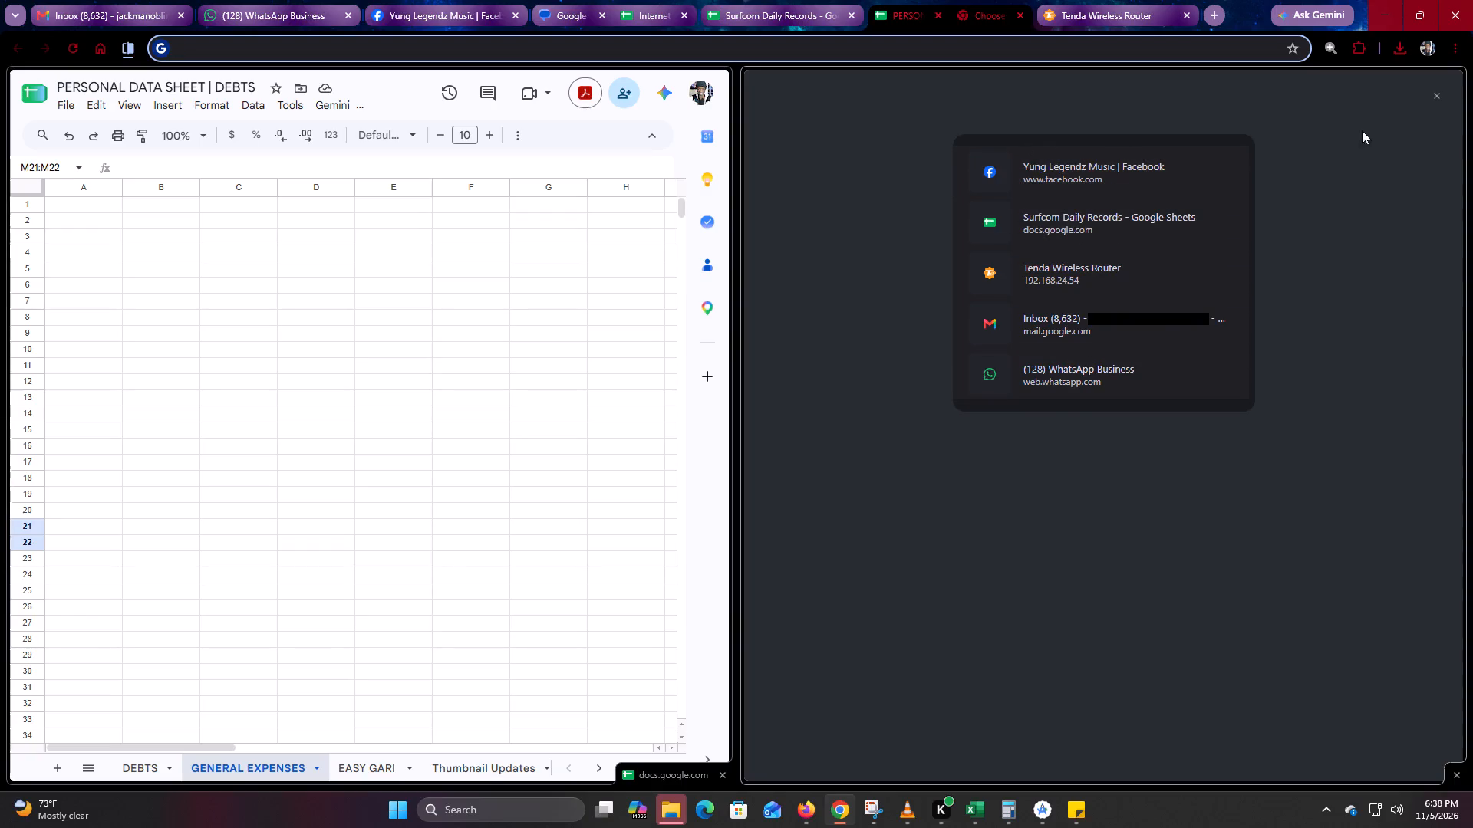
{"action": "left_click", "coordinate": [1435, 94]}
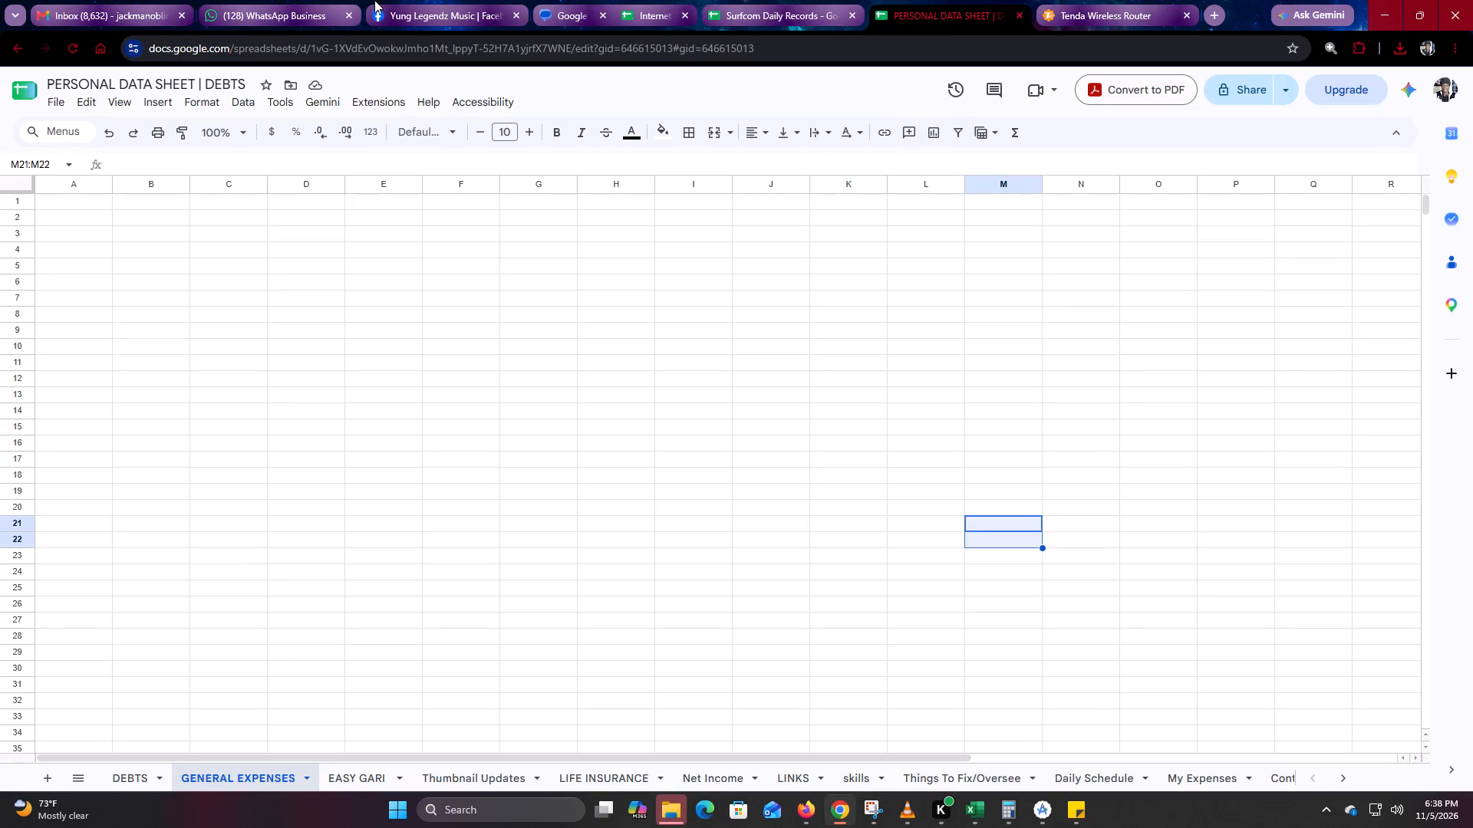
Switch to the split view with the MPESA messages and look over the client entries on the NOV 26 sheet.
{"action": "left_click", "coordinate": [570, 0]}
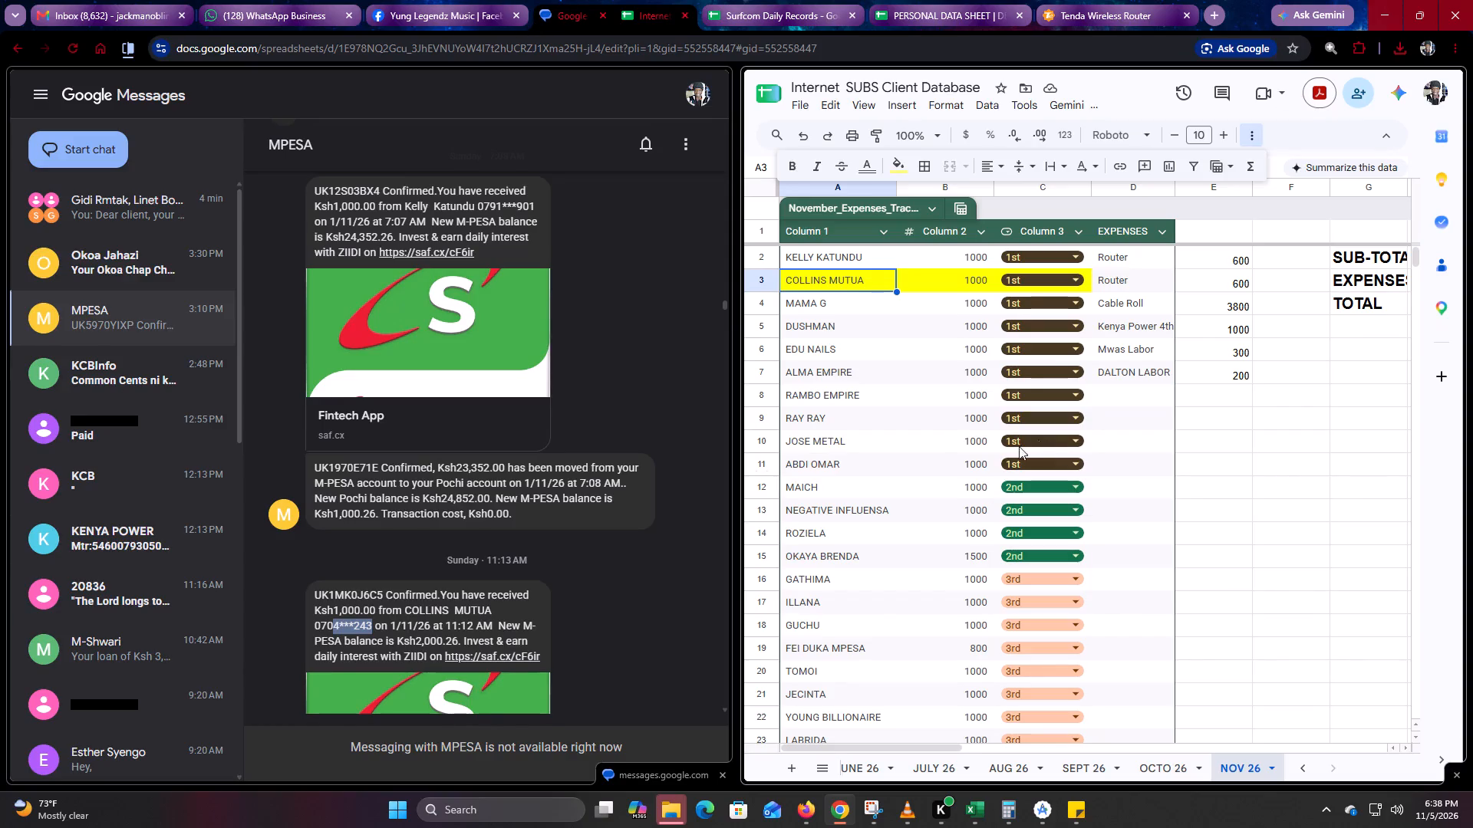
{"action": "scroll", "coordinate": [1008, 491], "scroll_direction": "down", "scroll_amount": 1}
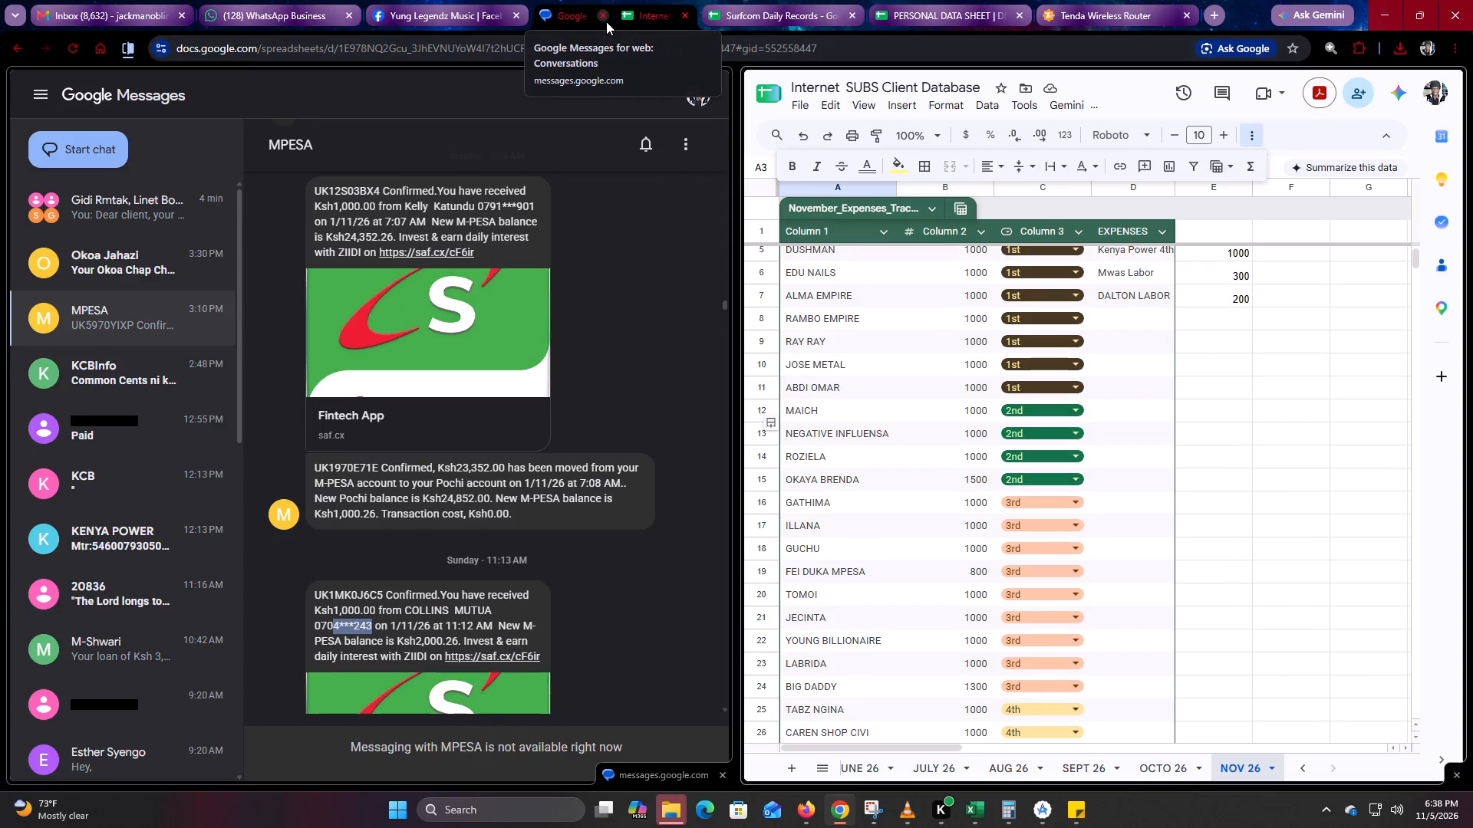
{"action": "right_click", "coordinate": [604, 20]}
{"action": "right_click", "coordinate": [630, 14]}
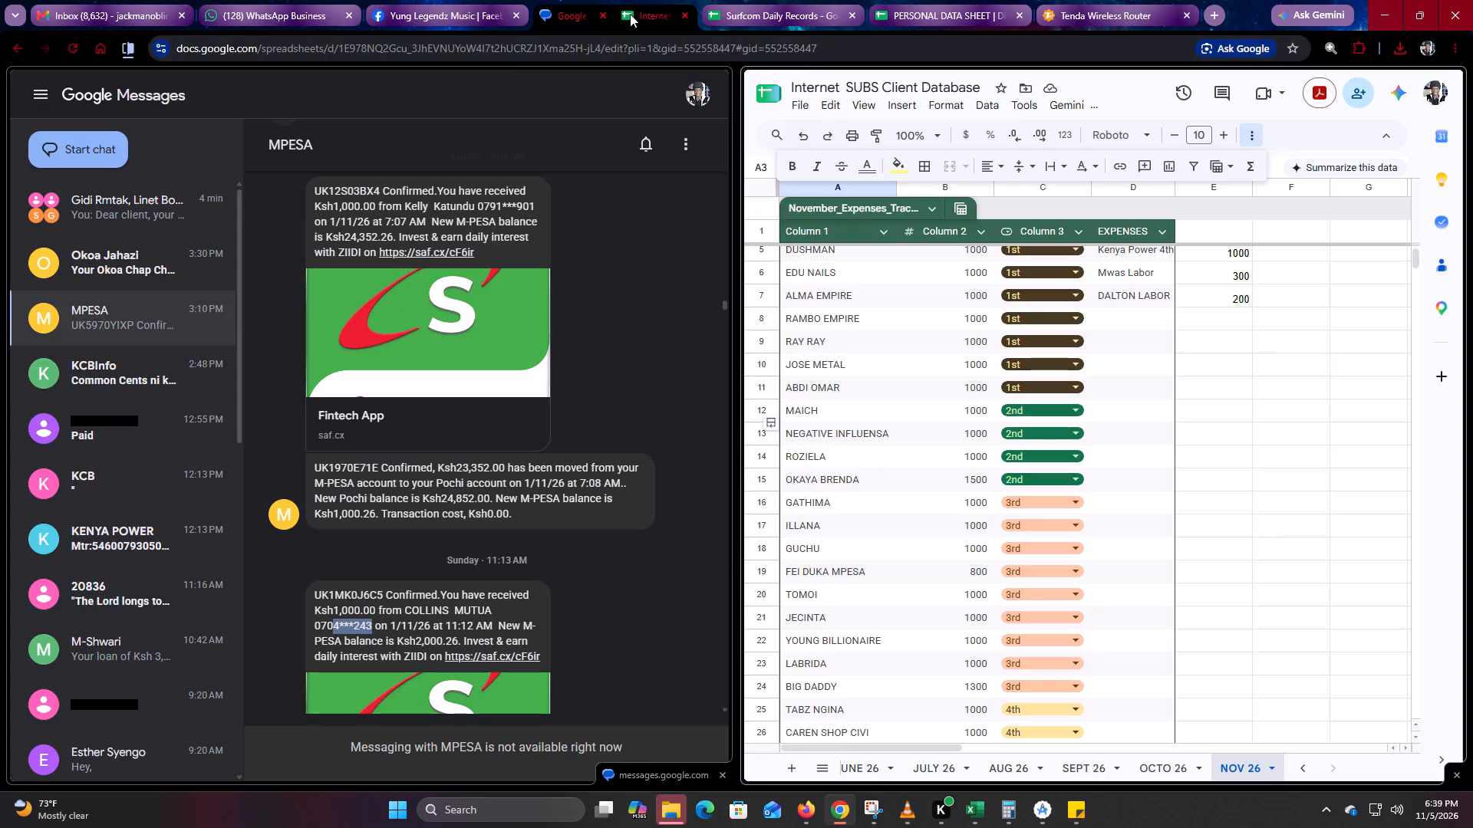
Separate the split view of Google Messages and the Internet SUBS Client Database into individual tabs.
{"action": "left_click", "coordinate": [714, 54]}
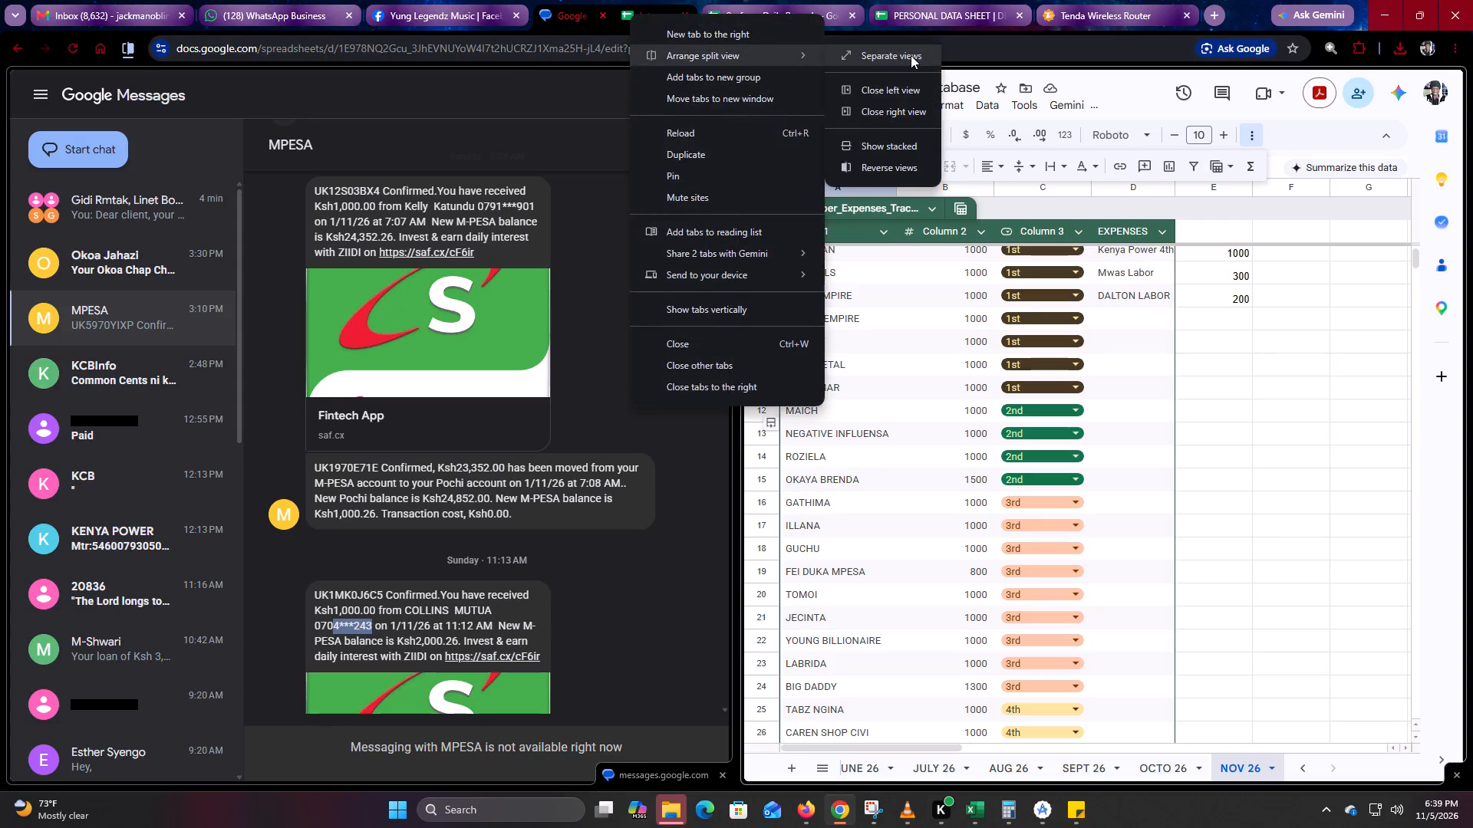
{"action": "left_click", "coordinate": [909, 54]}
Place the PERSONAL DATA SHEET in a new split view, ready to pair with another open tab.
{"action": "left_click", "coordinate": [1114, 5]}
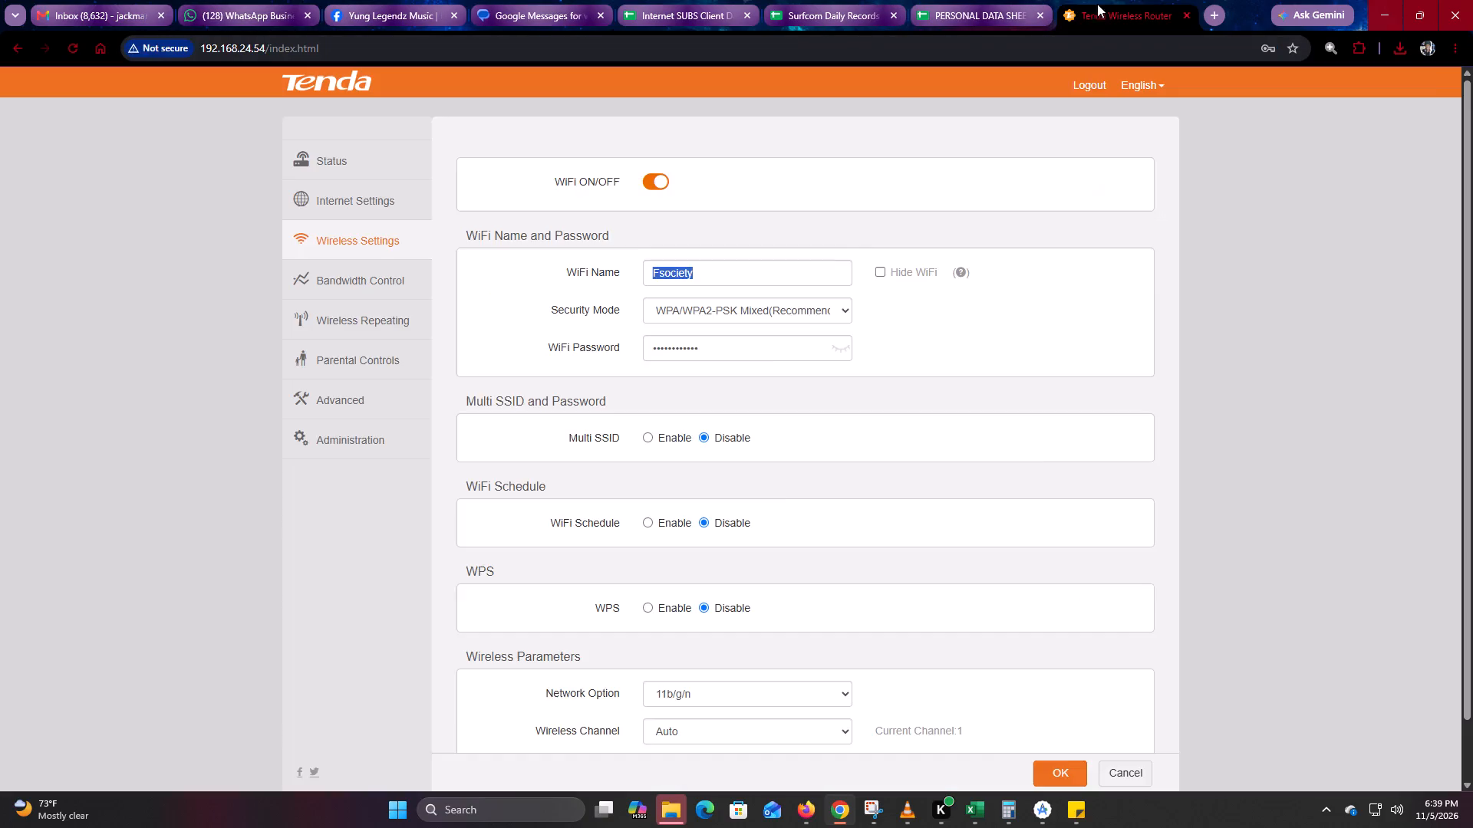
{"action": "left_click", "coordinate": [982, 0]}
{"action": "right_click", "coordinate": [972, 7]}
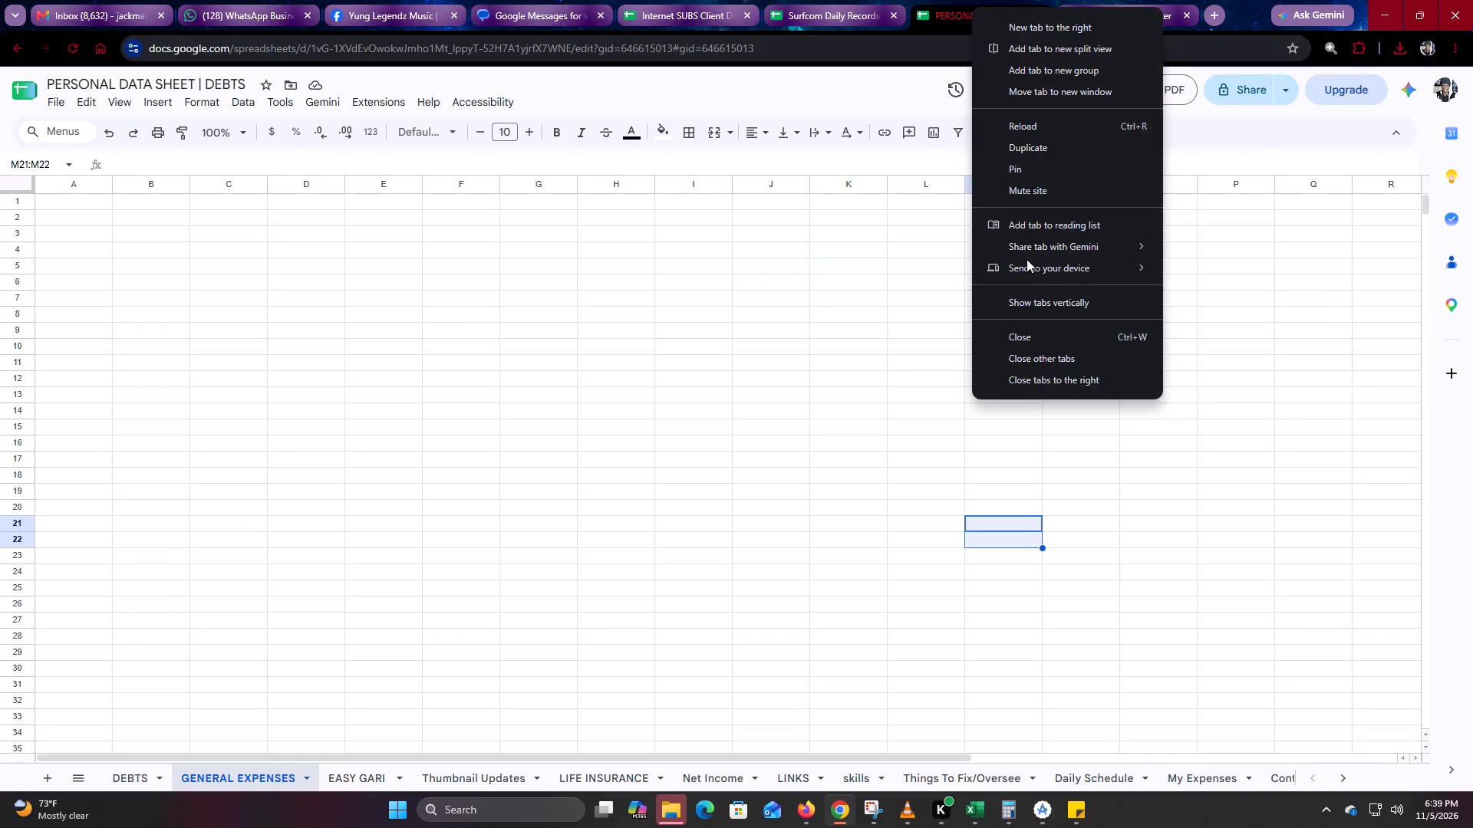
{"action": "left_click", "coordinate": [1048, 45]}
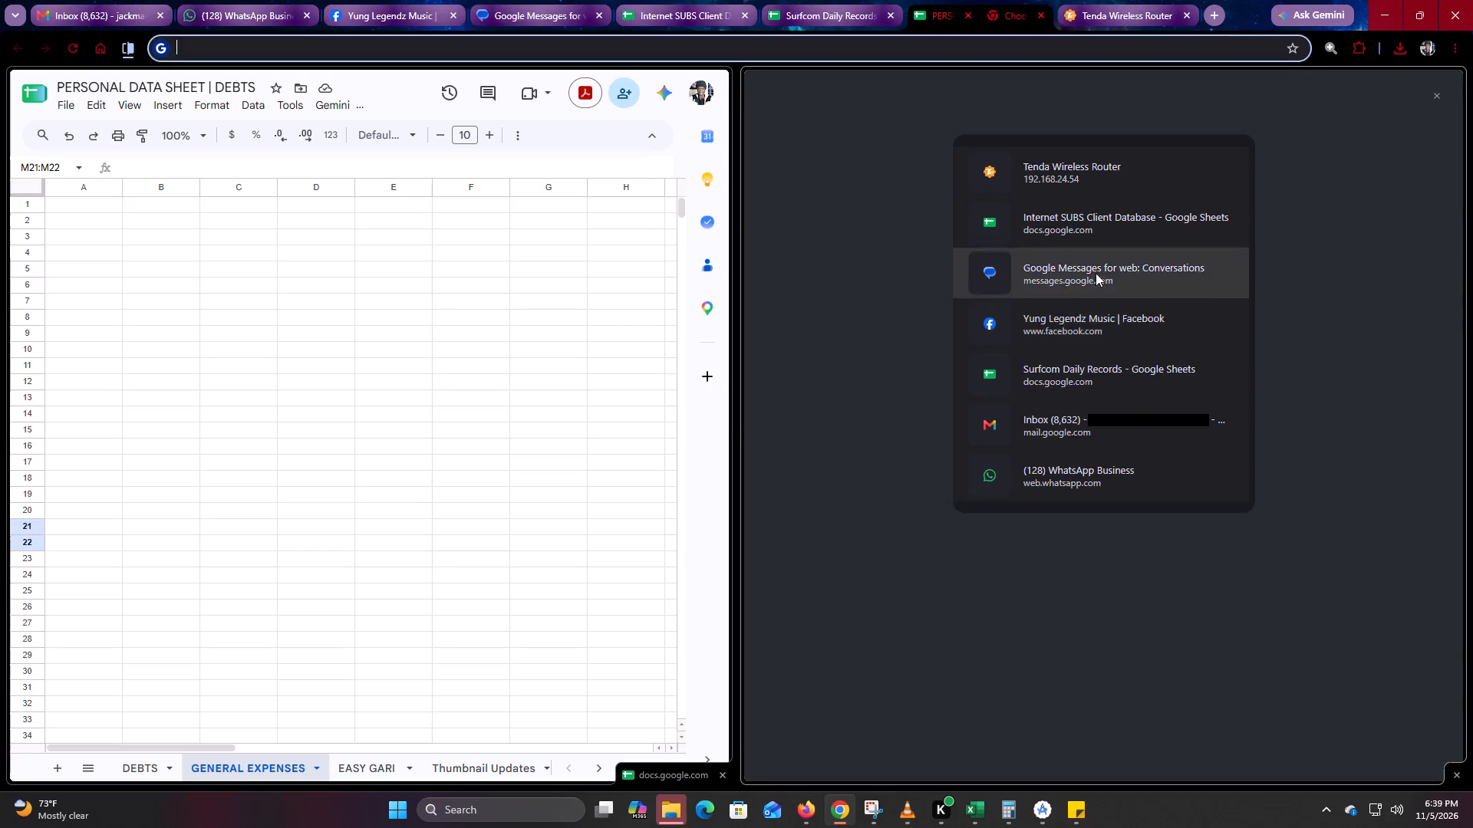
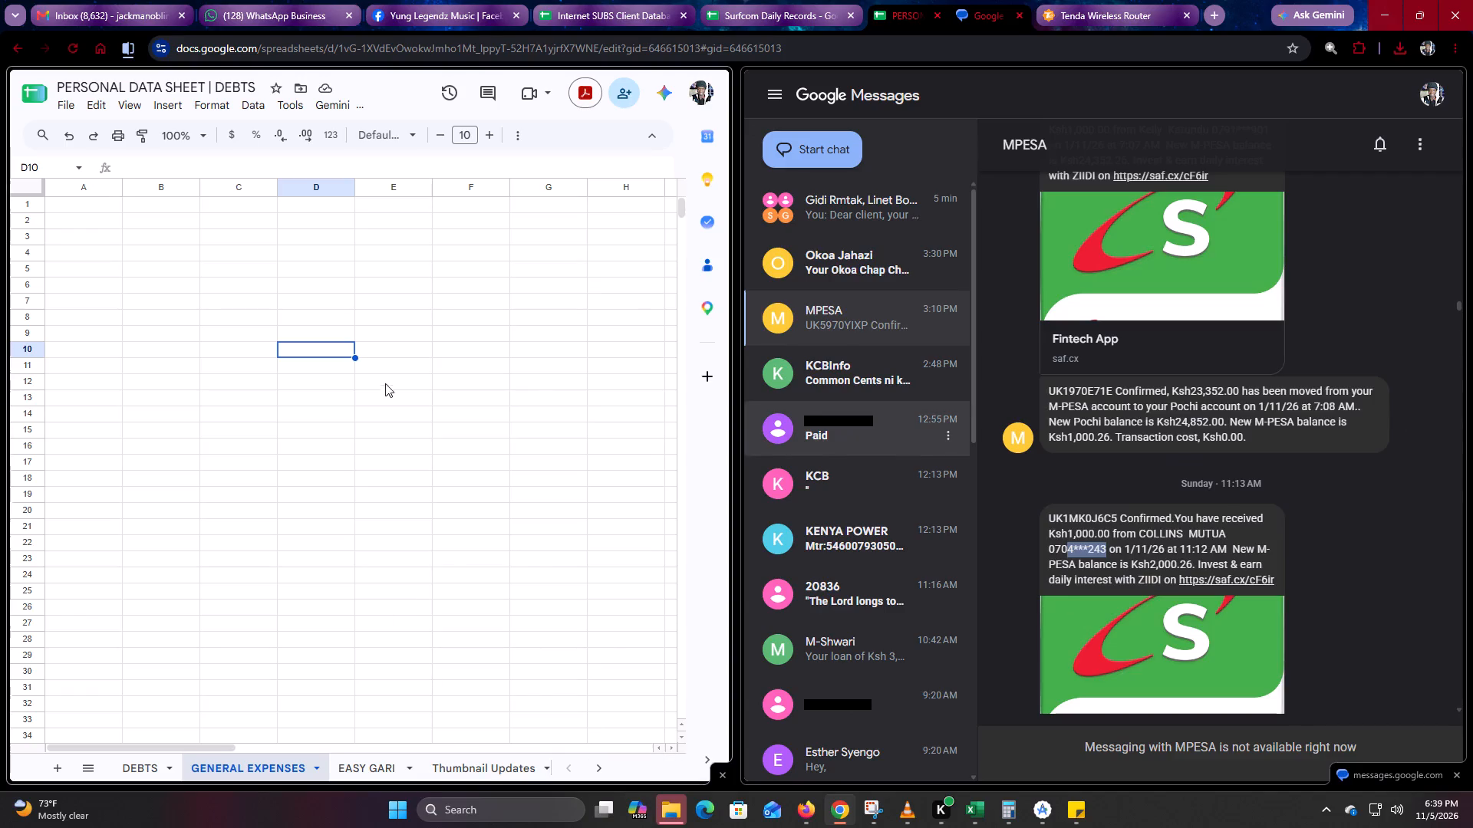
Review the MPESA messages of 1/11/26 from 11:12 AM to 5:15 PM for outgoing payments to record as expenses.
{"action": "scroll", "coordinate": [385, 383], "scroll_direction": "up", "scroll_amount": 3}
{"action": "left_click", "coordinate": [67, 200]}
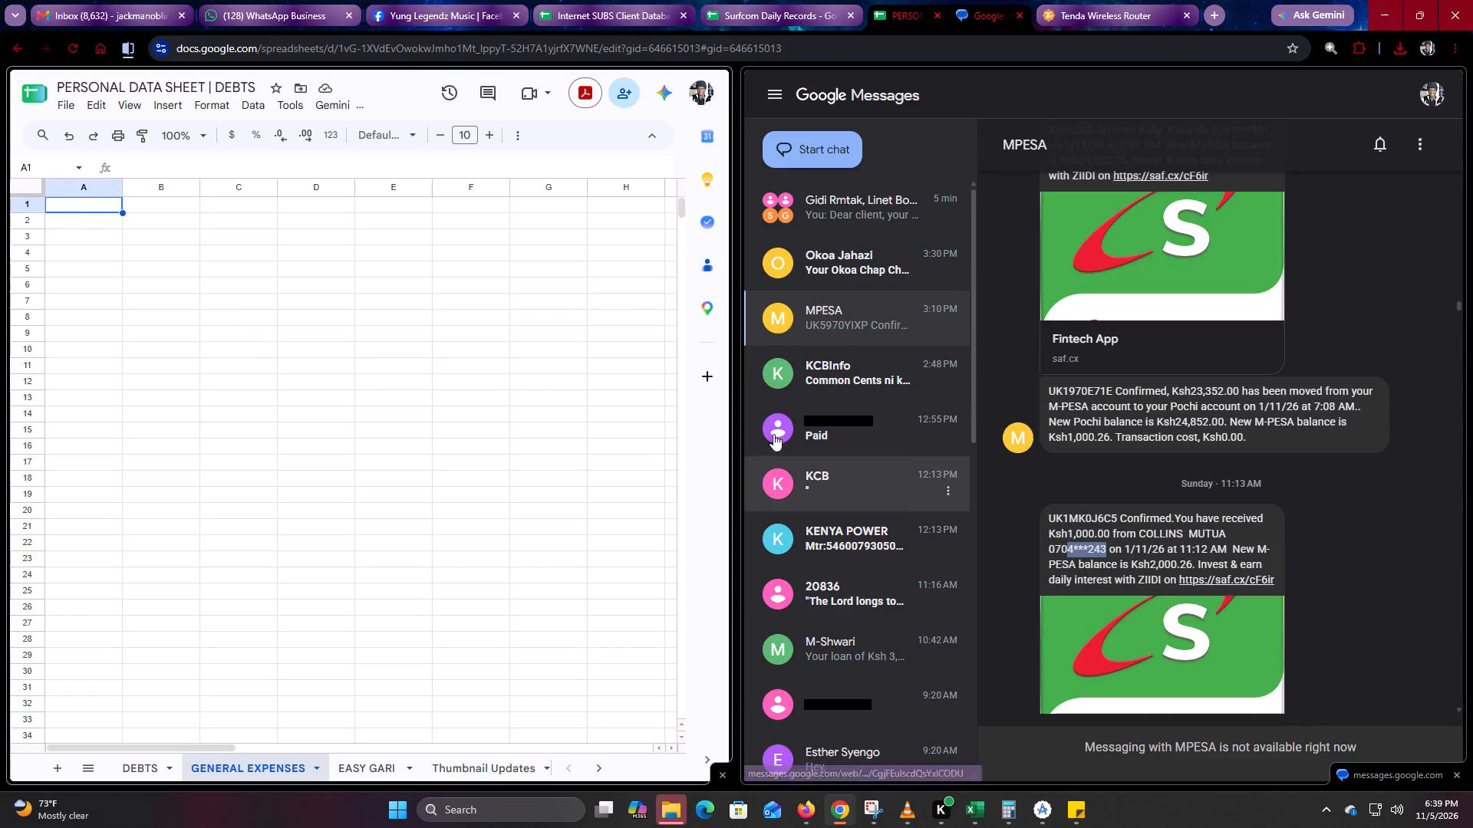
{"action": "scroll", "coordinate": [1209, 485], "scroll_direction": "down", "scroll_amount": 3}
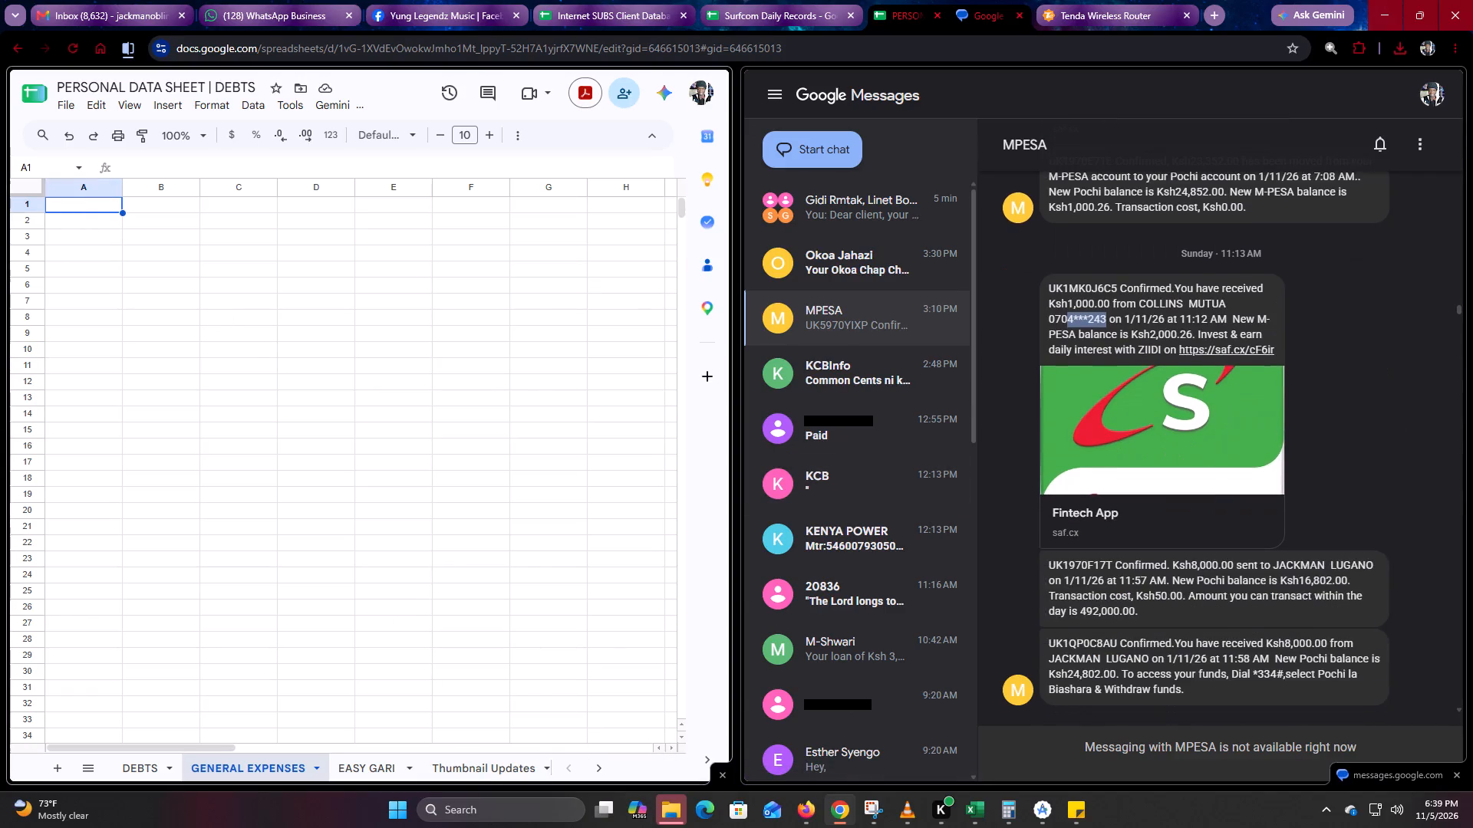
{"action": "scroll", "coordinate": [1193, 471], "scroll_direction": "down", "scroll_amount": 1}
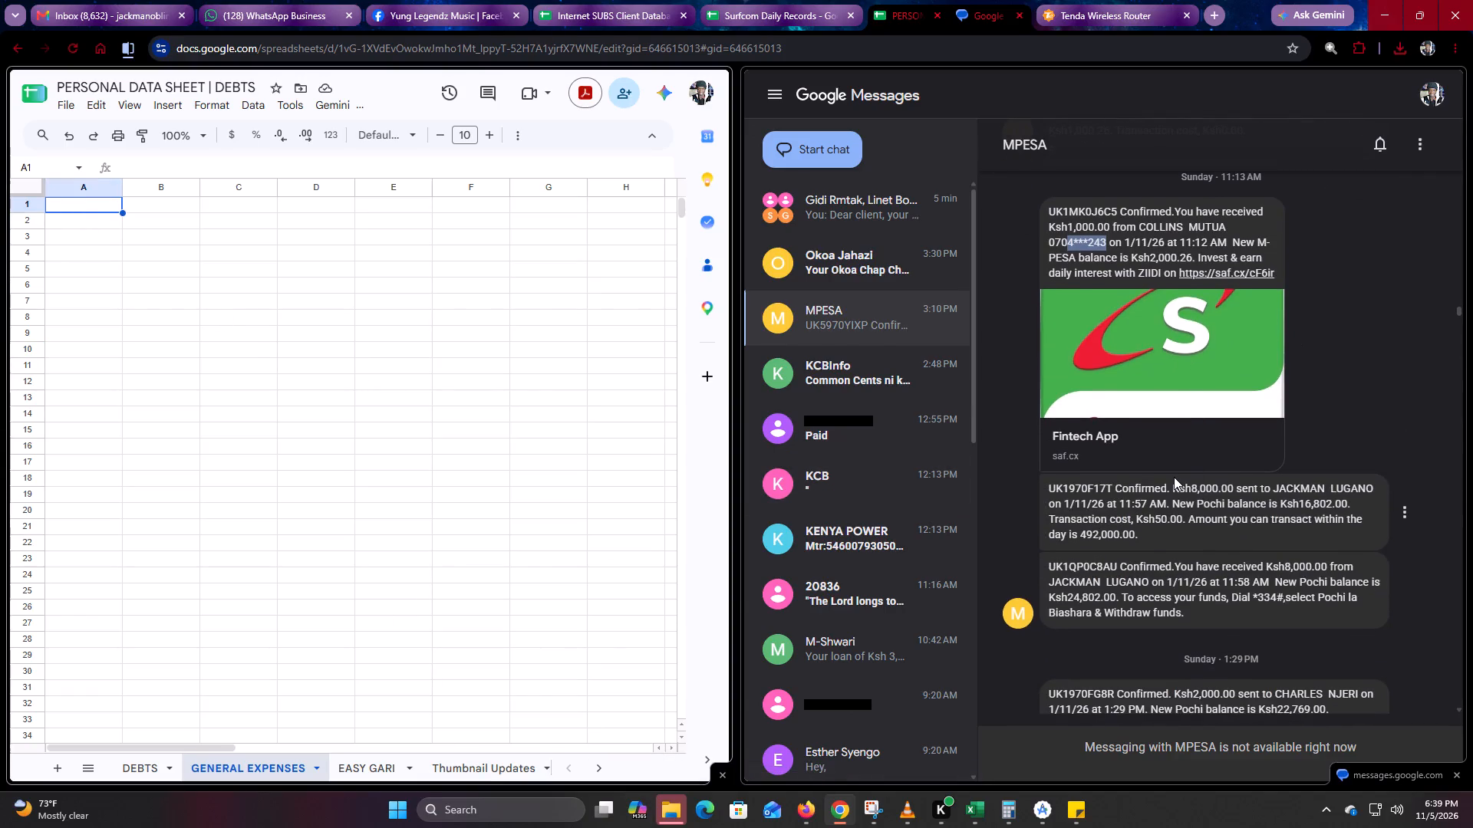
{"action": "scroll", "coordinate": [1174, 477], "scroll_direction": "down", "scroll_amount": 1}
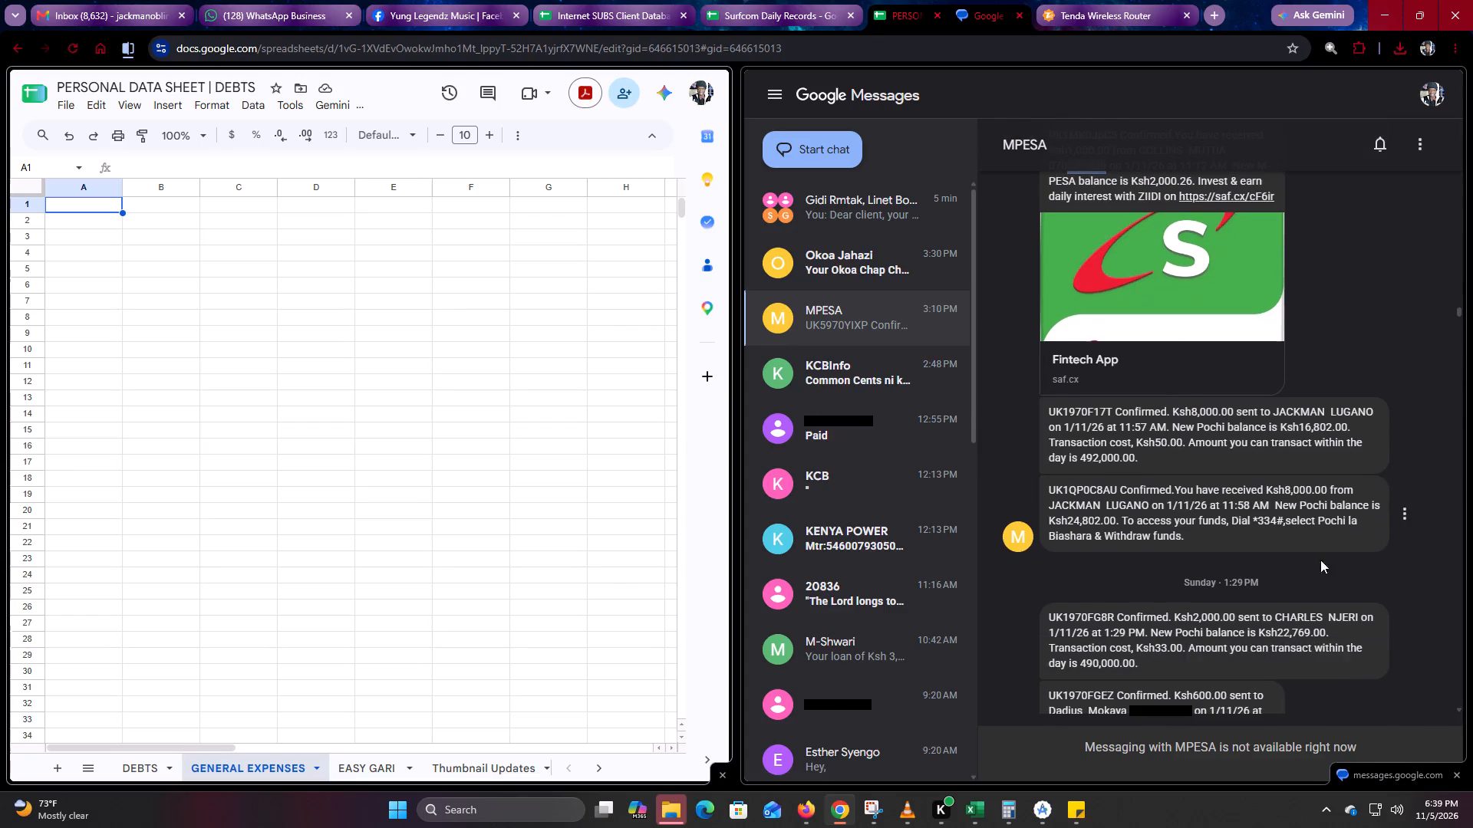
{"action": "scroll", "coordinate": [1319, 521], "scroll_direction": "down", "scroll_amount": 2}
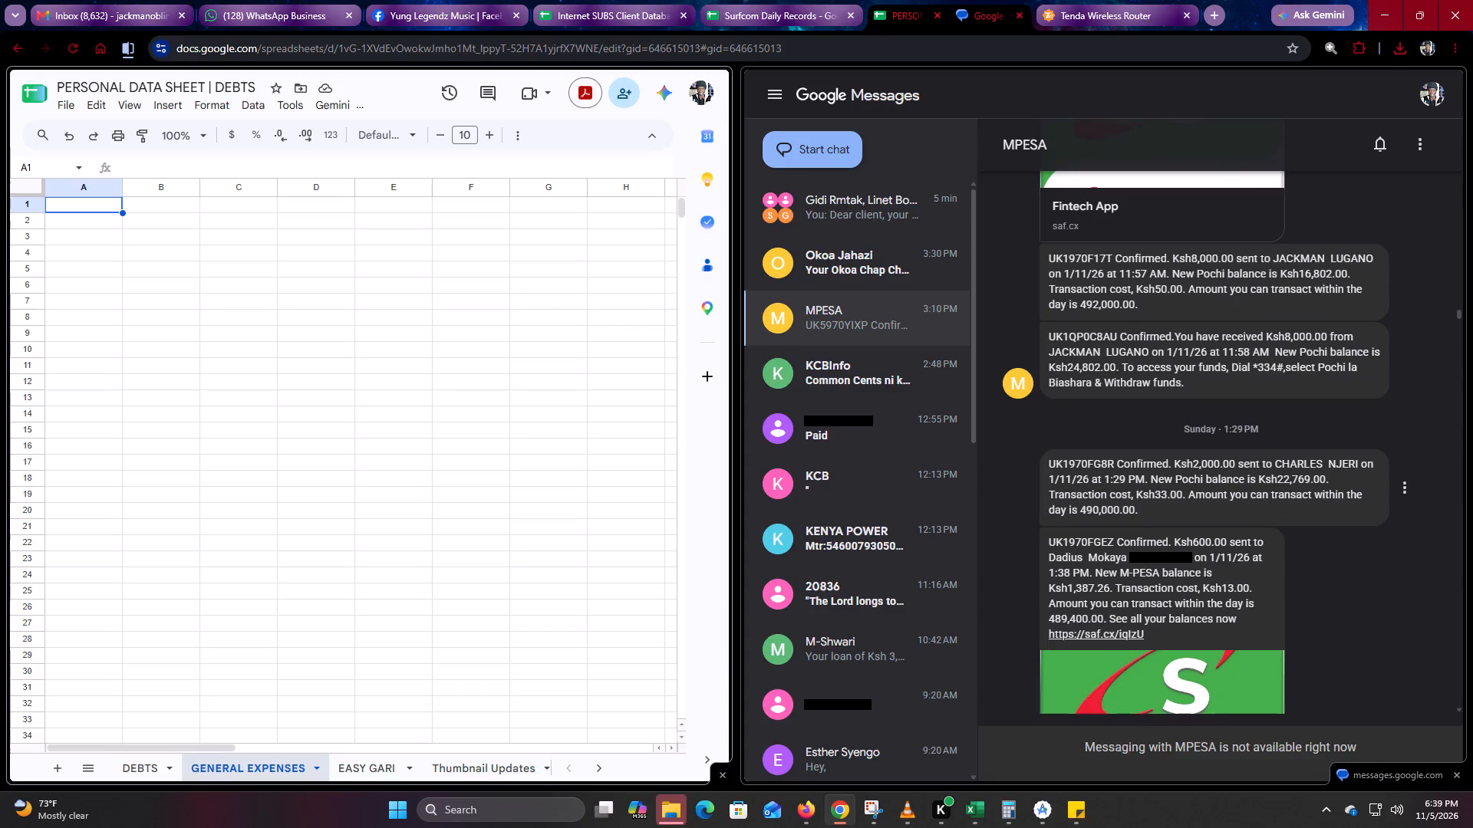
{"action": "scroll", "coordinate": [1268, 500], "scroll_direction": "down", "scroll_amount": 2}
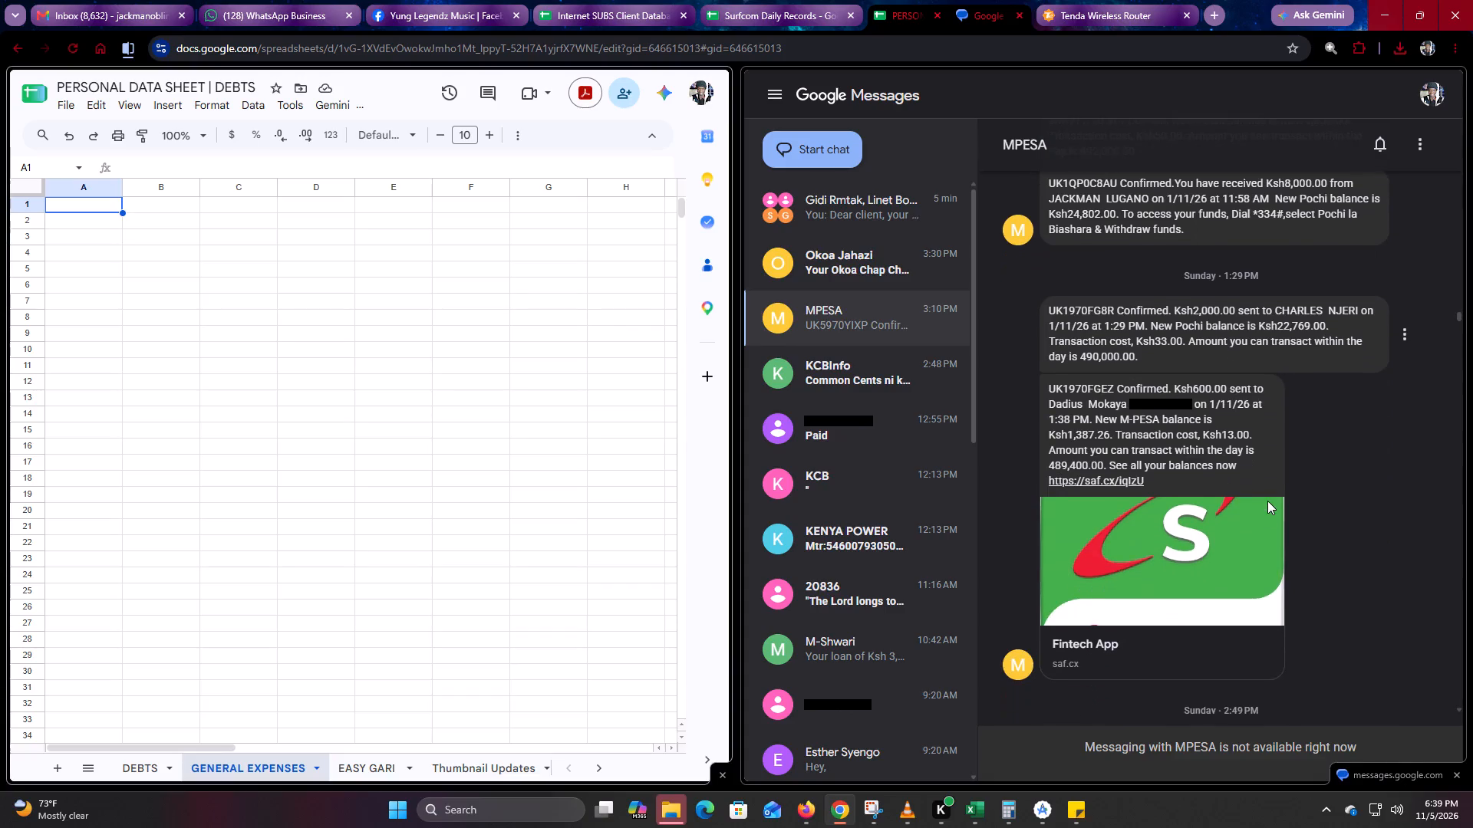
{"action": "scroll", "coordinate": [1267, 501], "scroll_direction": "down", "scroll_amount": 2}
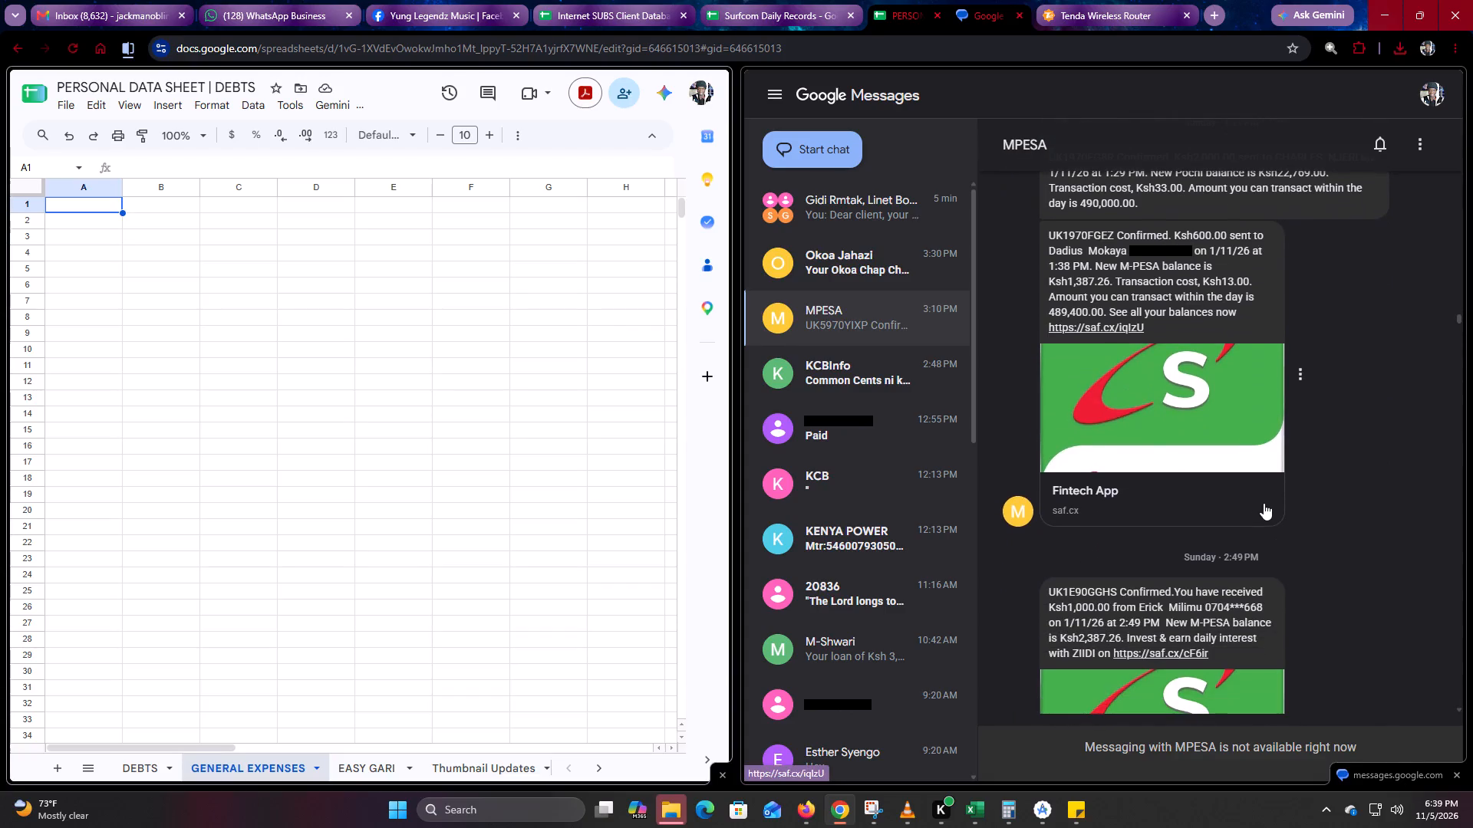
{"action": "scroll", "coordinate": [1264, 503], "scroll_direction": "down", "scroll_amount": 6}
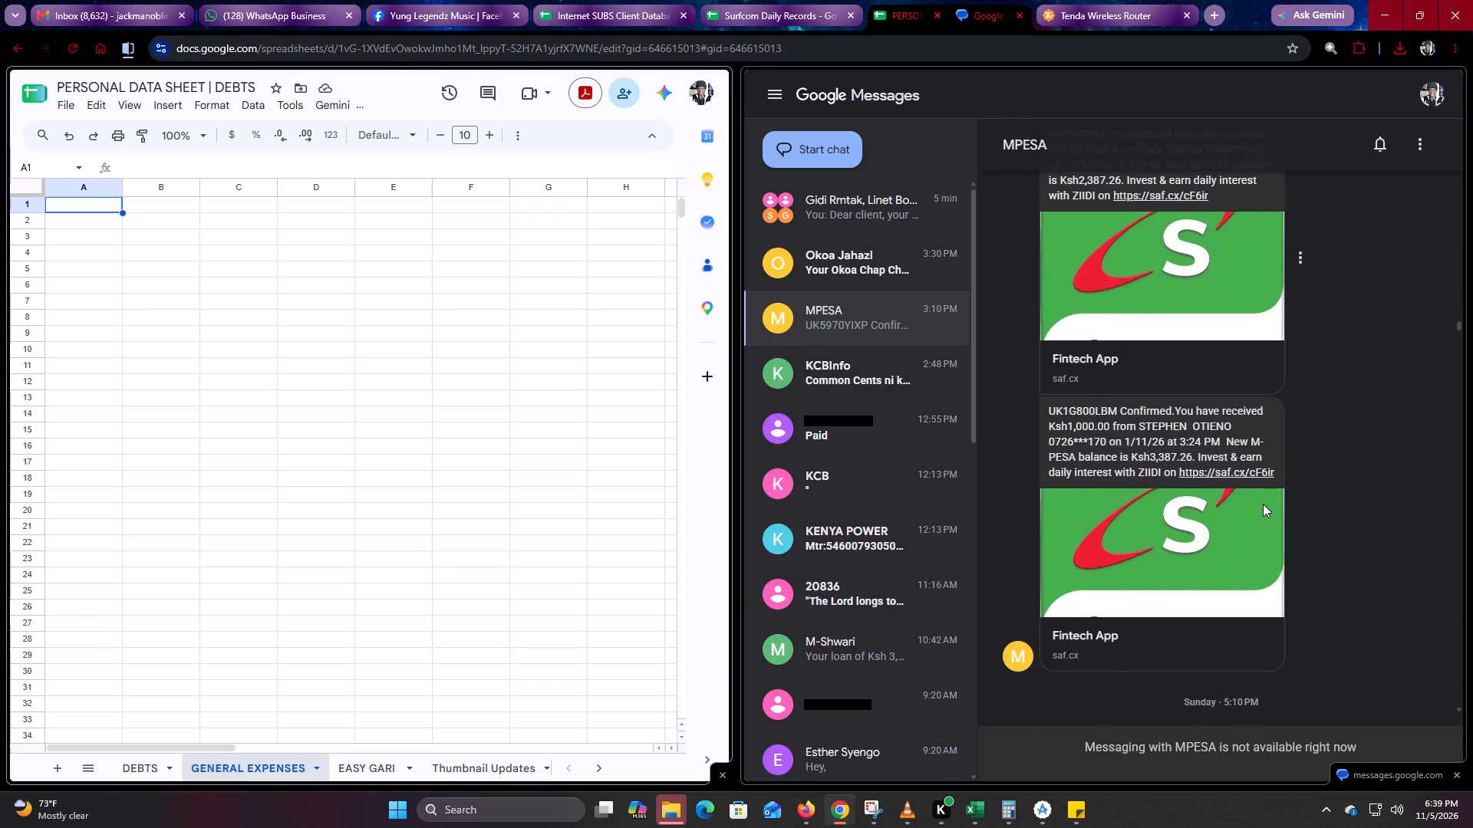
{"action": "scroll", "coordinate": [1239, 488], "scroll_direction": "down", "scroll_amount": 4}
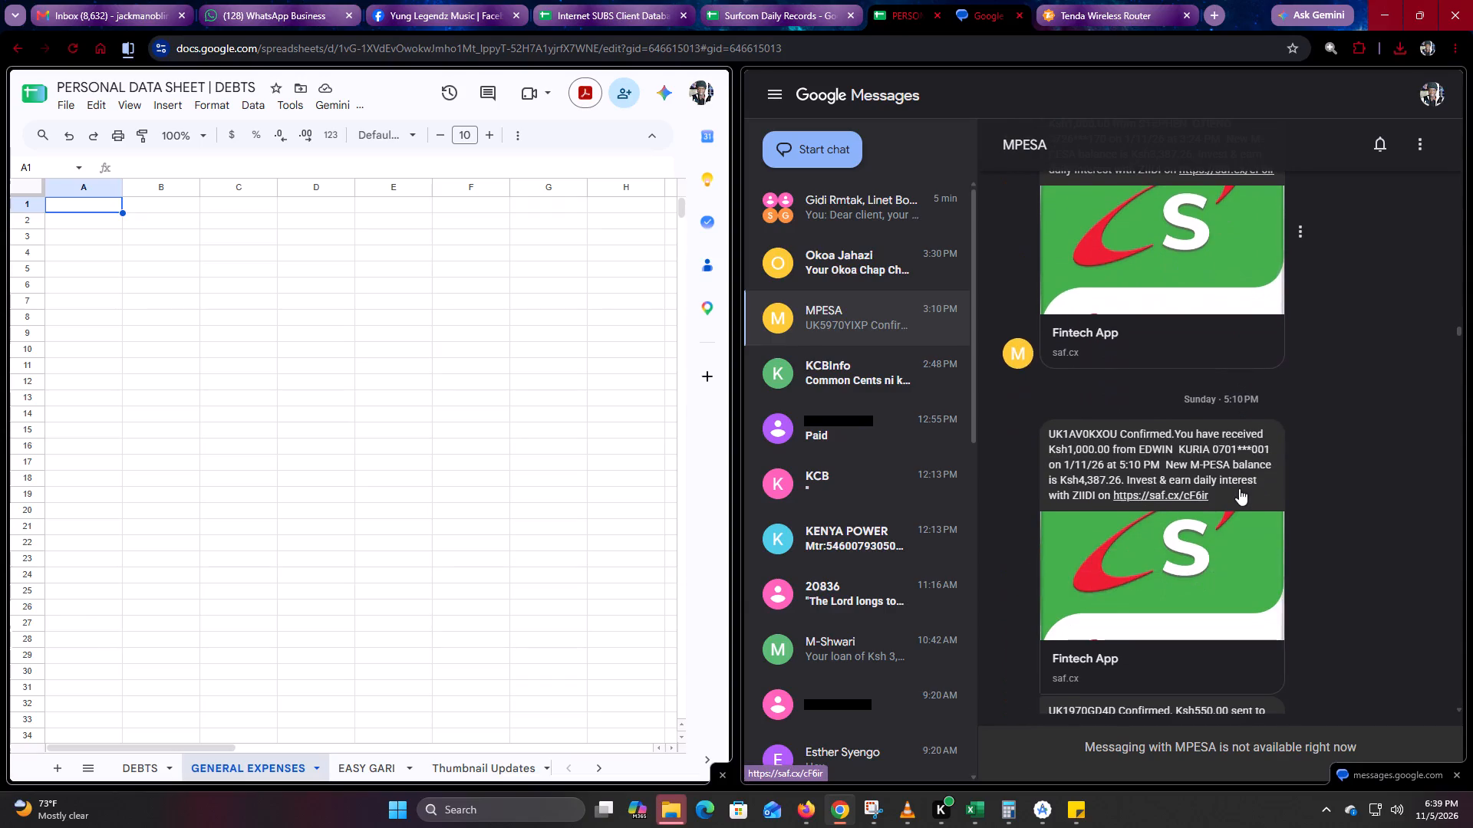
{"action": "scroll", "coordinate": [1230, 489], "scroll_direction": "down", "scroll_amount": 3}
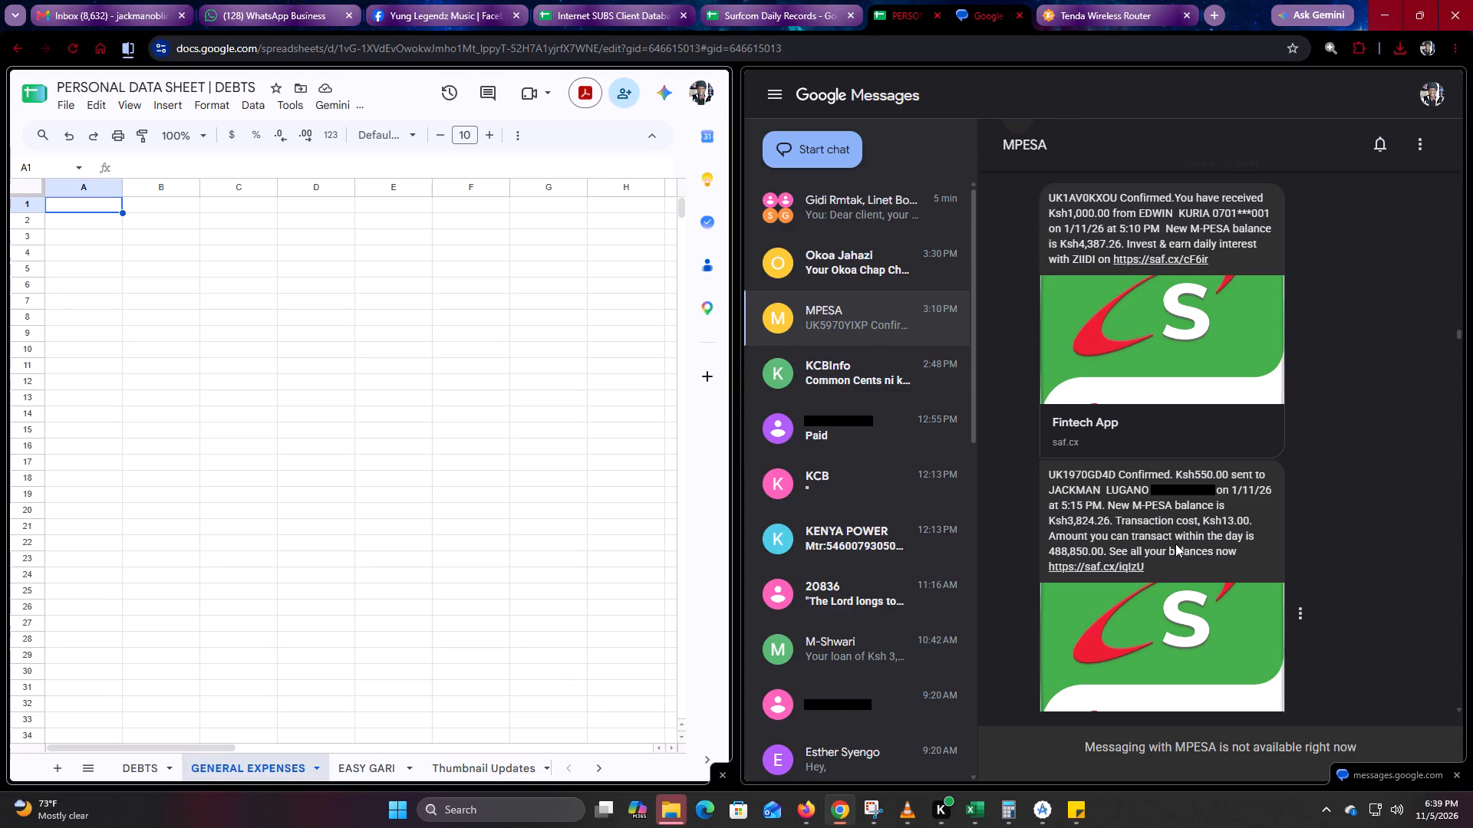
Record the 5:15 PM payment in row 1 of the GENERAL EXPENSES sheet, with JACKMAN in A1 and 550 in B1.
{"action": "left_click", "coordinate": [261, 342]}
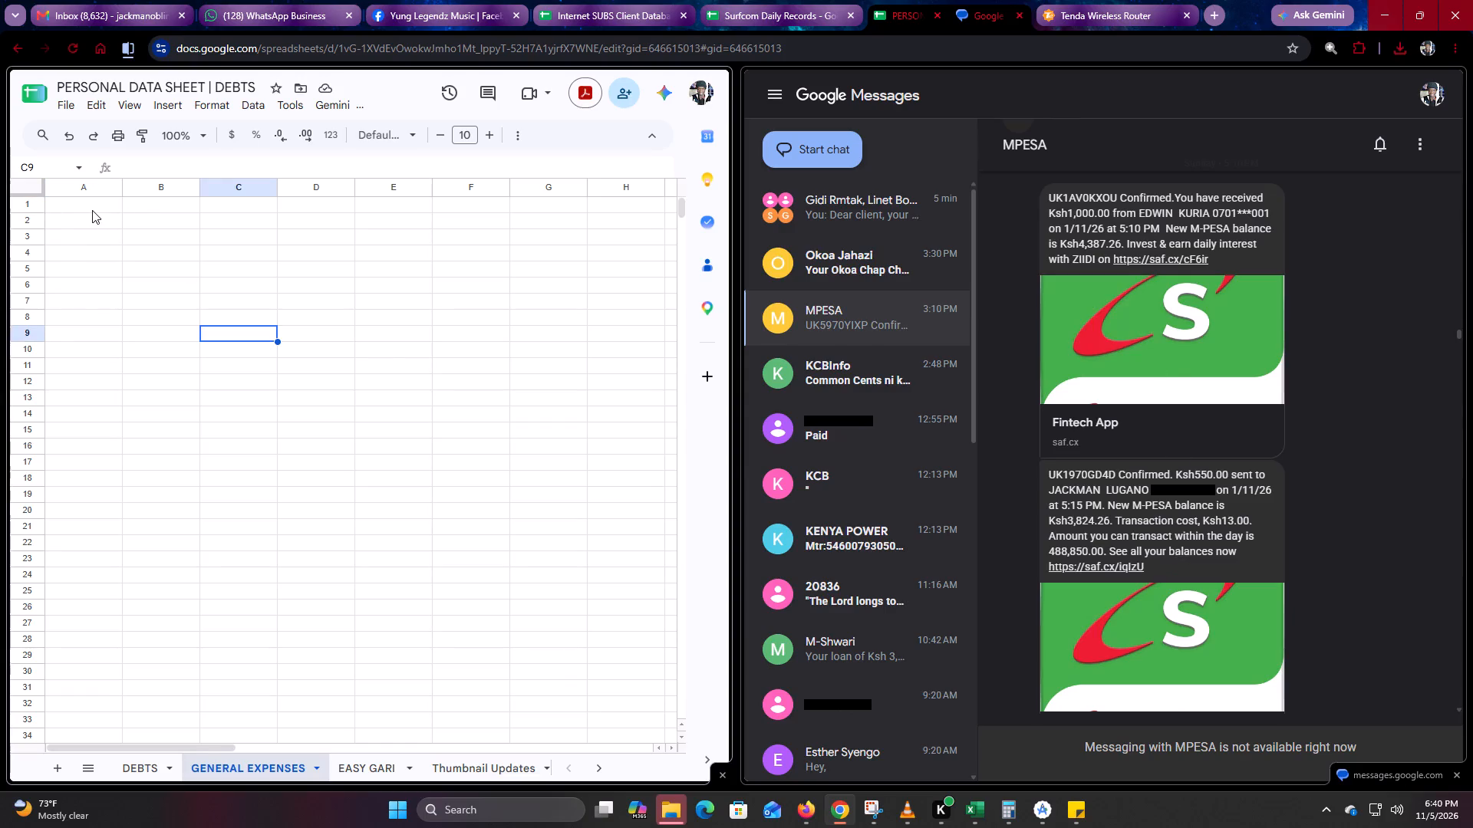
{"action": "left_click", "coordinate": [92, 210]}
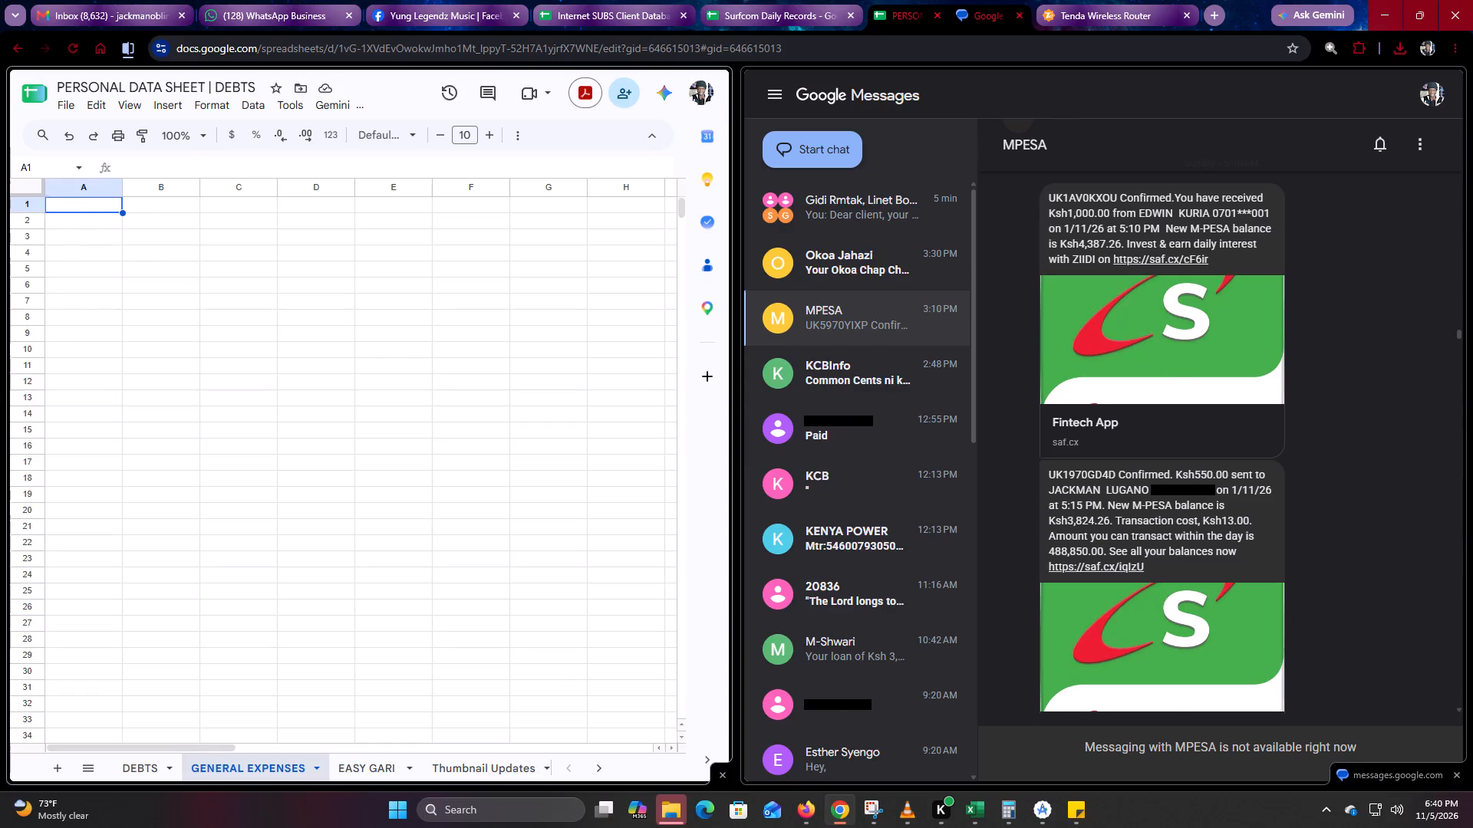
{"action": "key", "text": "BackSpace"}
{"action": "type", "text": "AN"}
{"action": "key", "text": "Tab"}
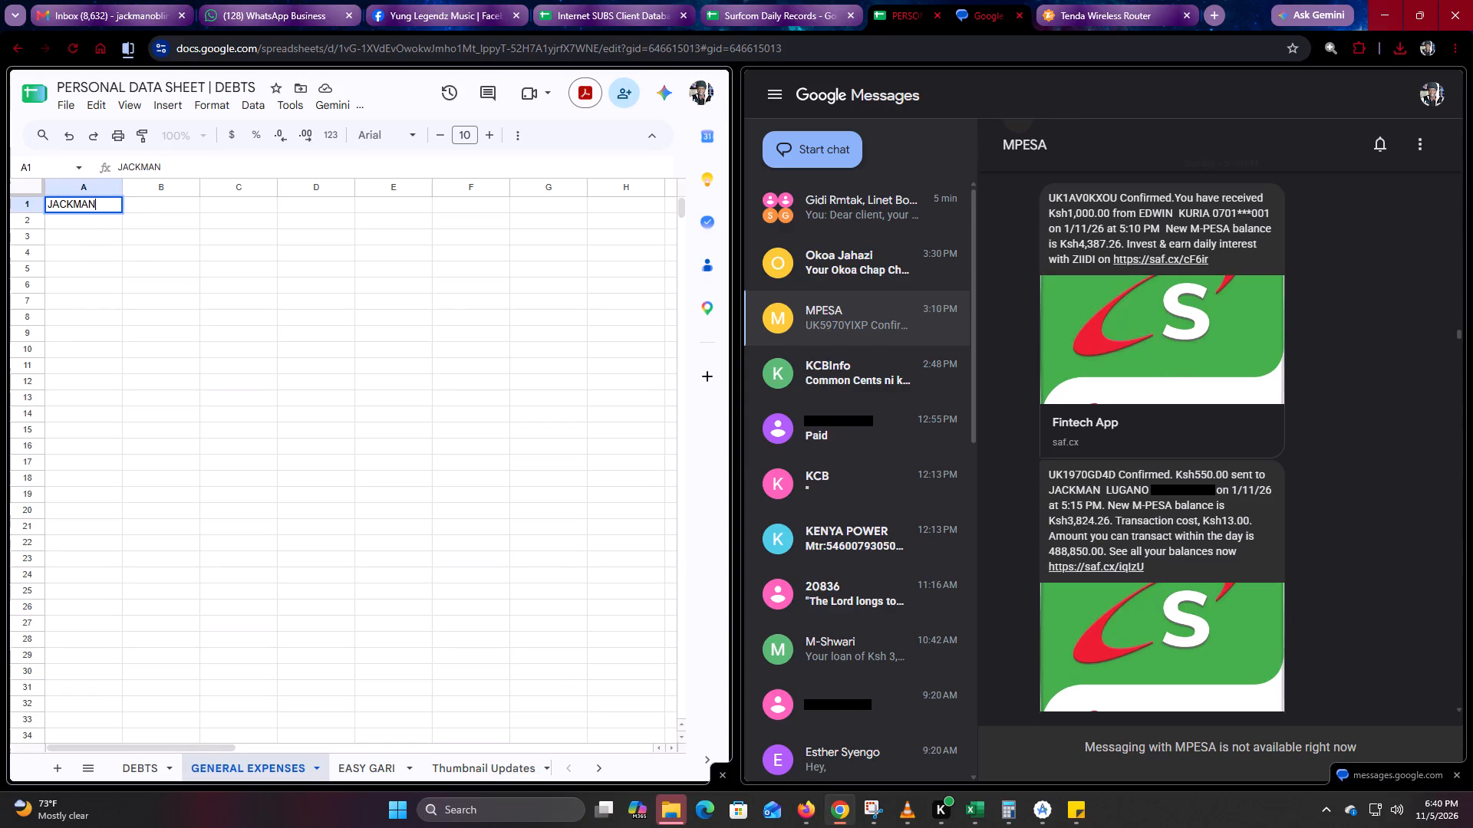
{"action": "key", "text": "5"}
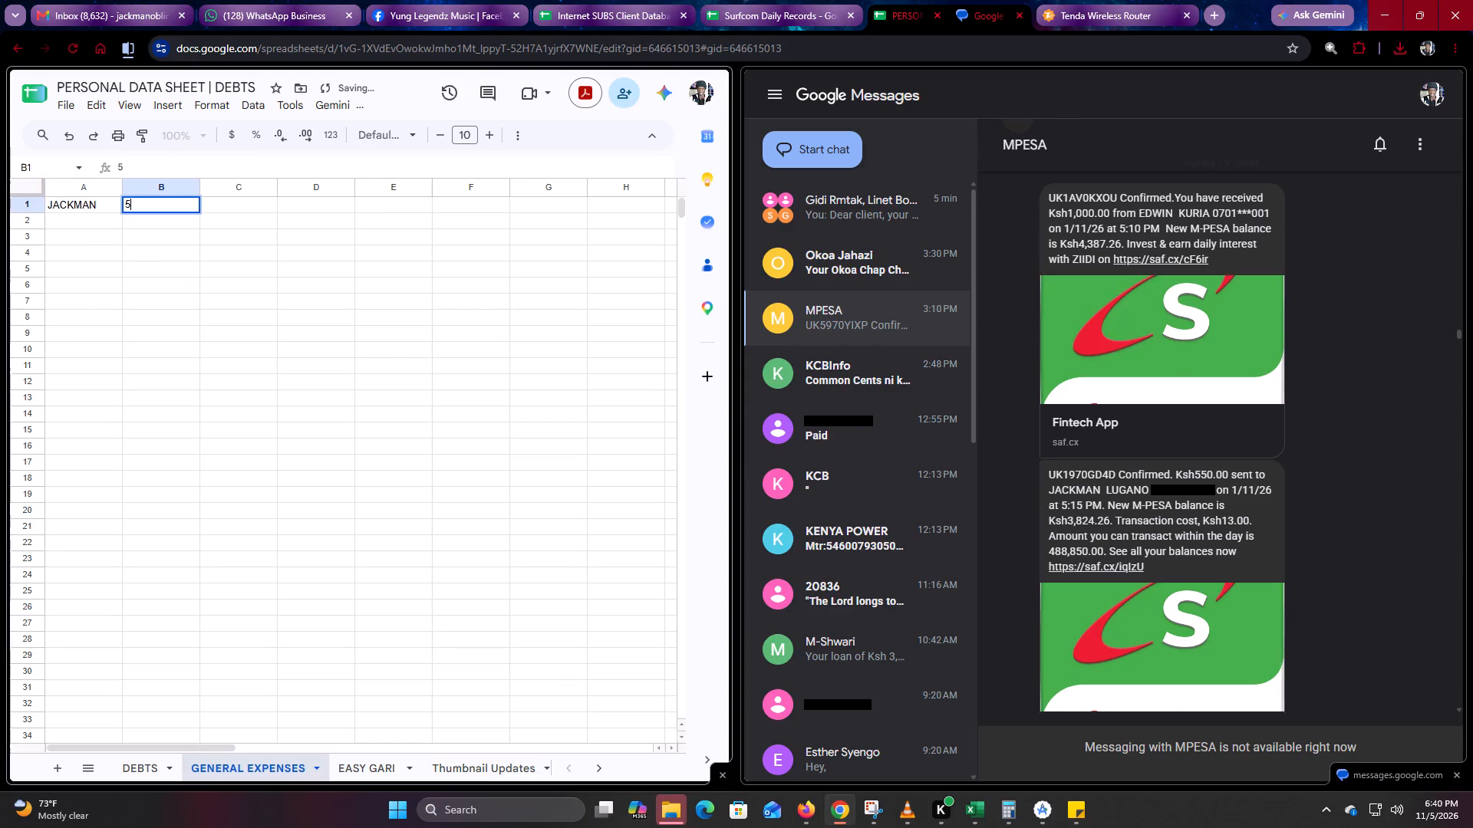
{"action": "type", "text": "50"}
{"action": "key", "text": "Return"}
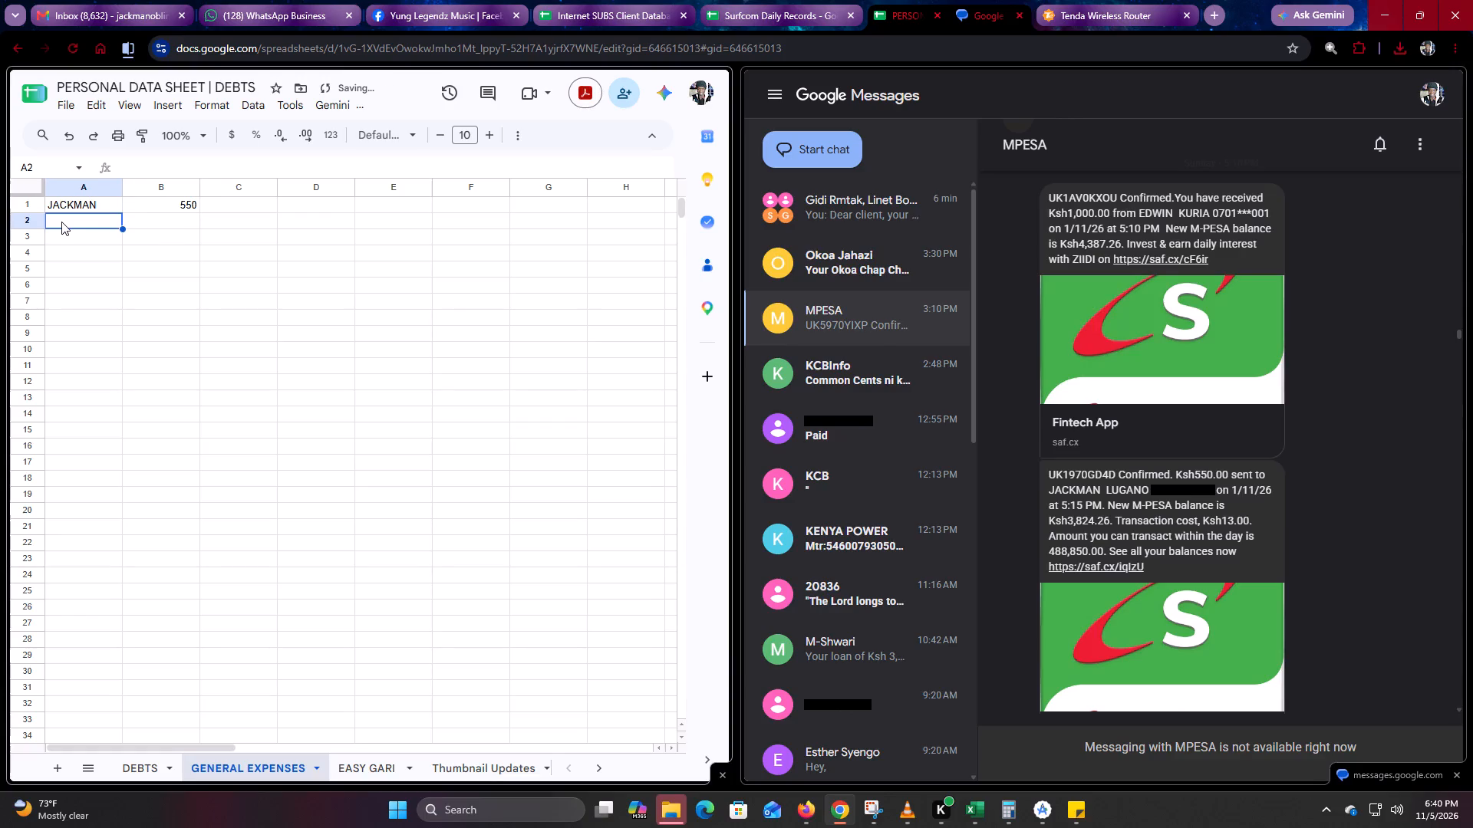
Check the MPESA messages after the 5:15 PM payment on 1/11/26 for the next expense to record.
{"action": "scroll", "coordinate": [1222, 463], "scroll_direction": "down", "scroll_amount": 1}
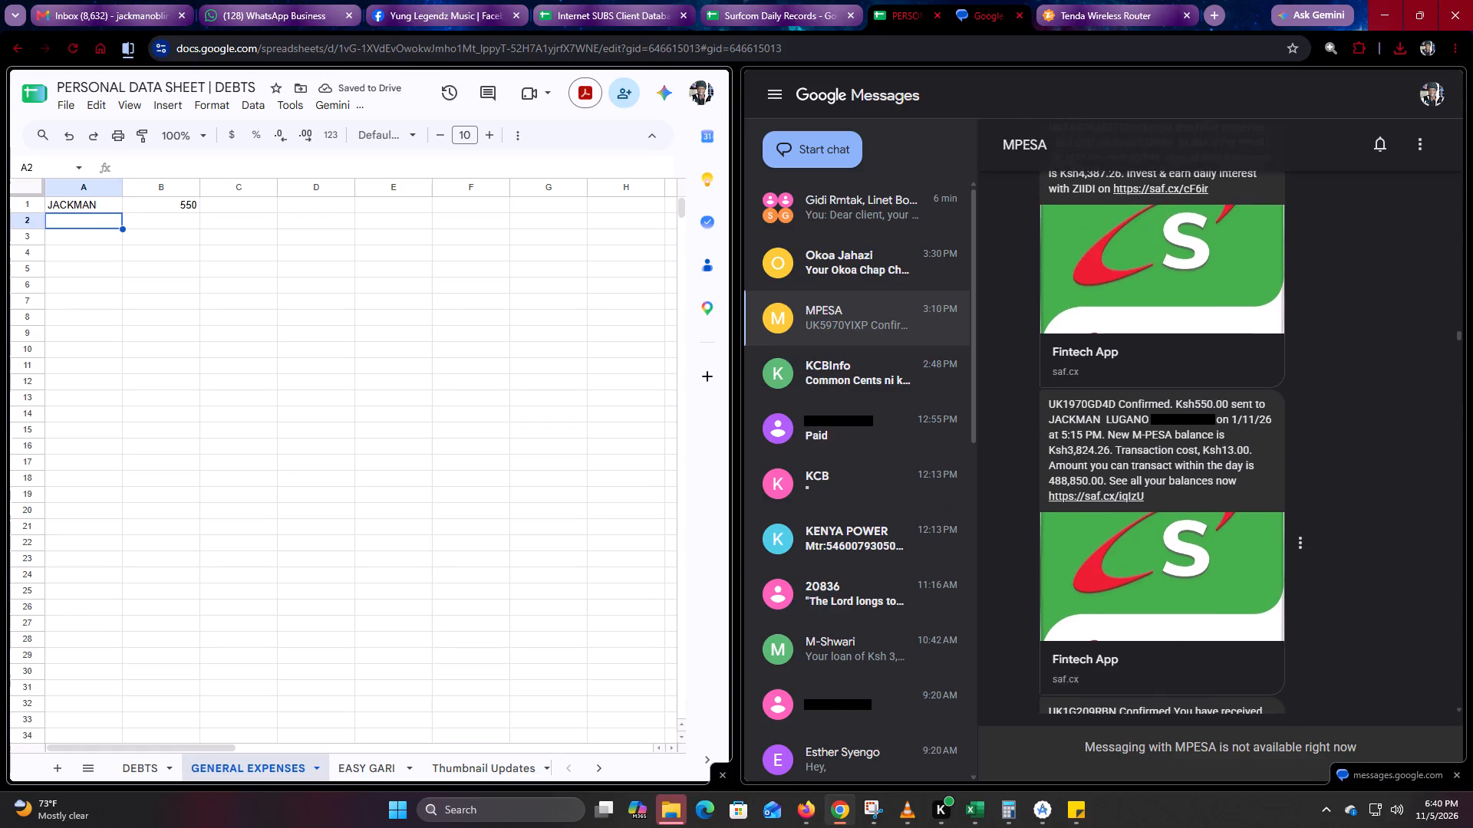
{"action": "scroll", "coordinate": [1195, 455], "scroll_direction": "down", "scroll_amount": 3}
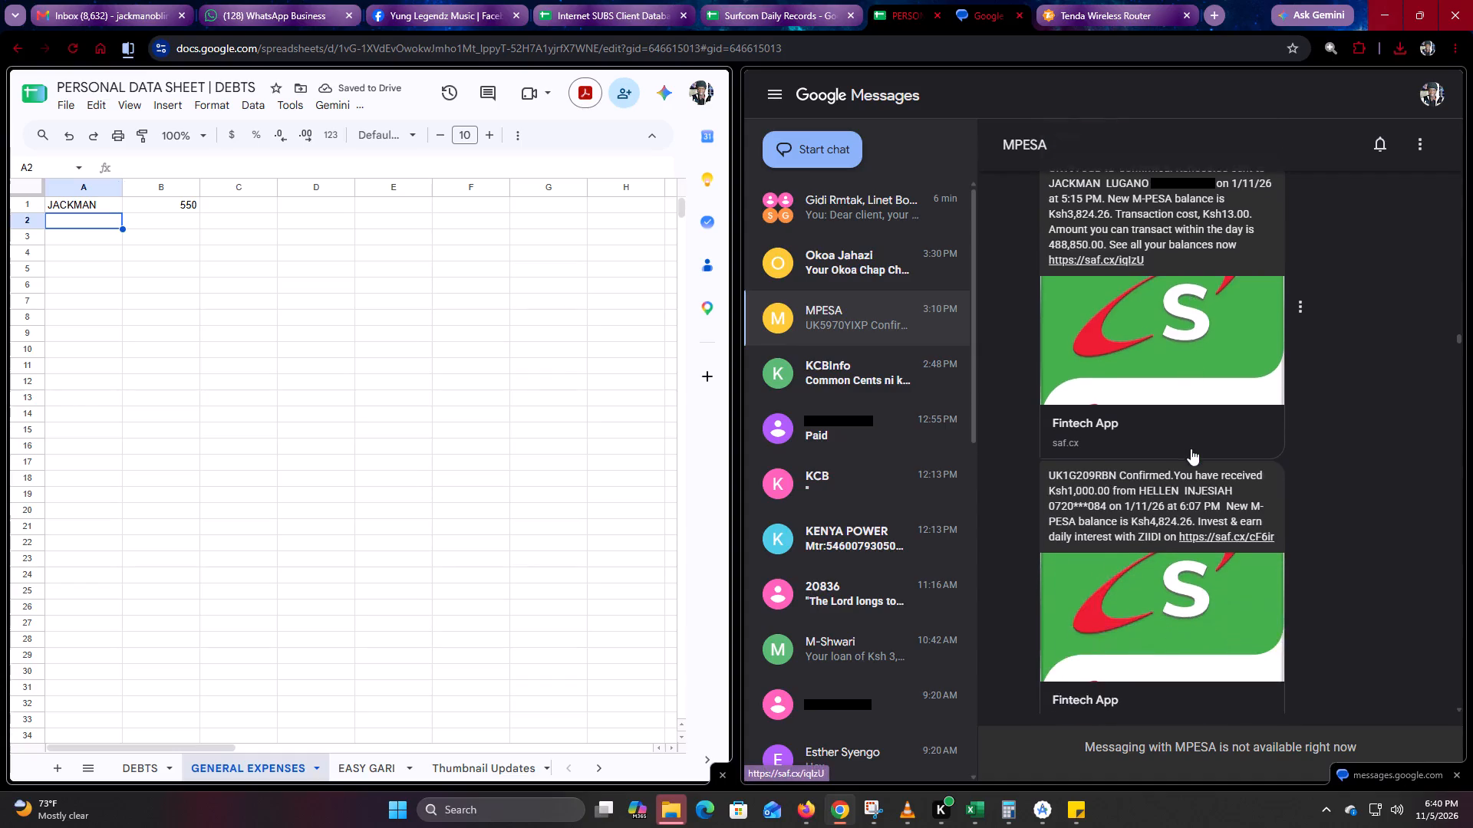